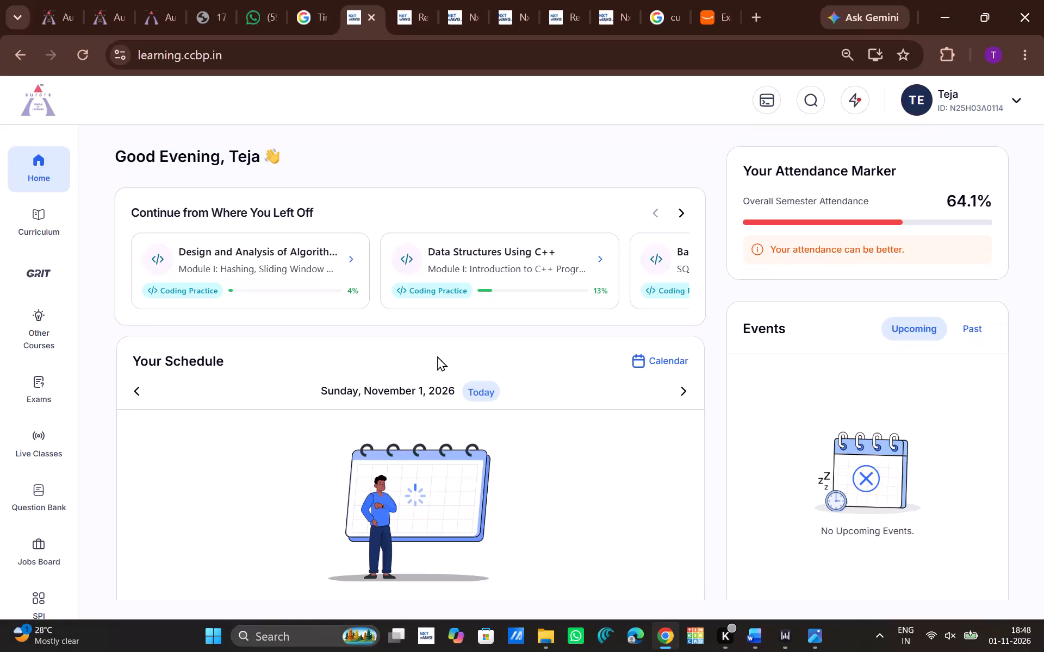
Open the Backend Development Fundamentals course from the home page's list of courses left in progress.
{"action": "scroll", "coordinate": [525, 283], "scroll_direction": "left", "scroll_amount": 5}
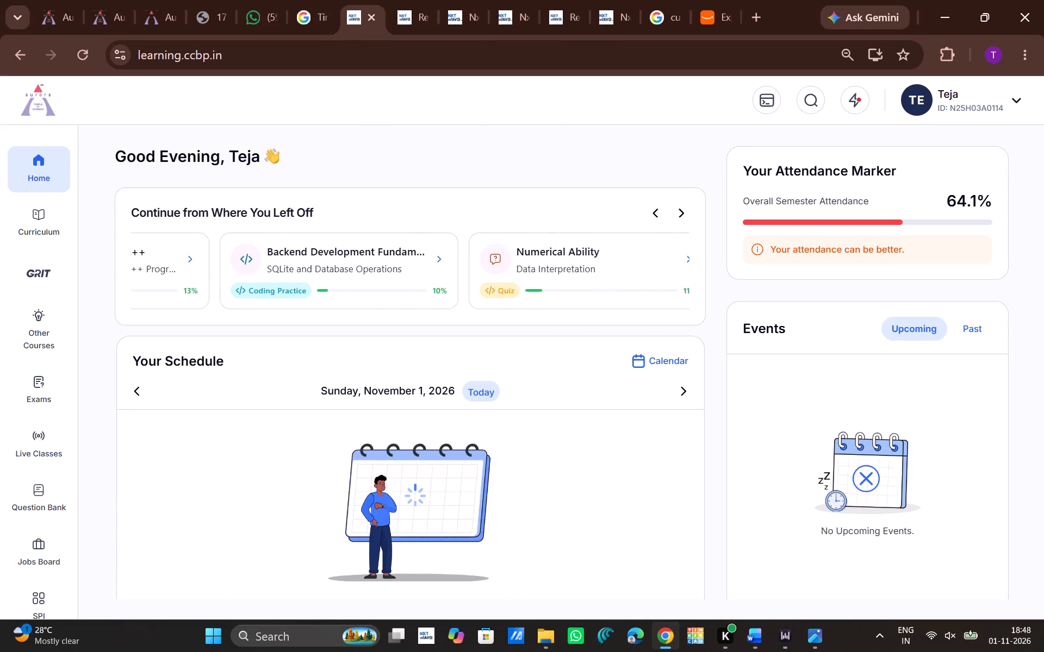
{"action": "left_click", "coordinate": [353, 276]}
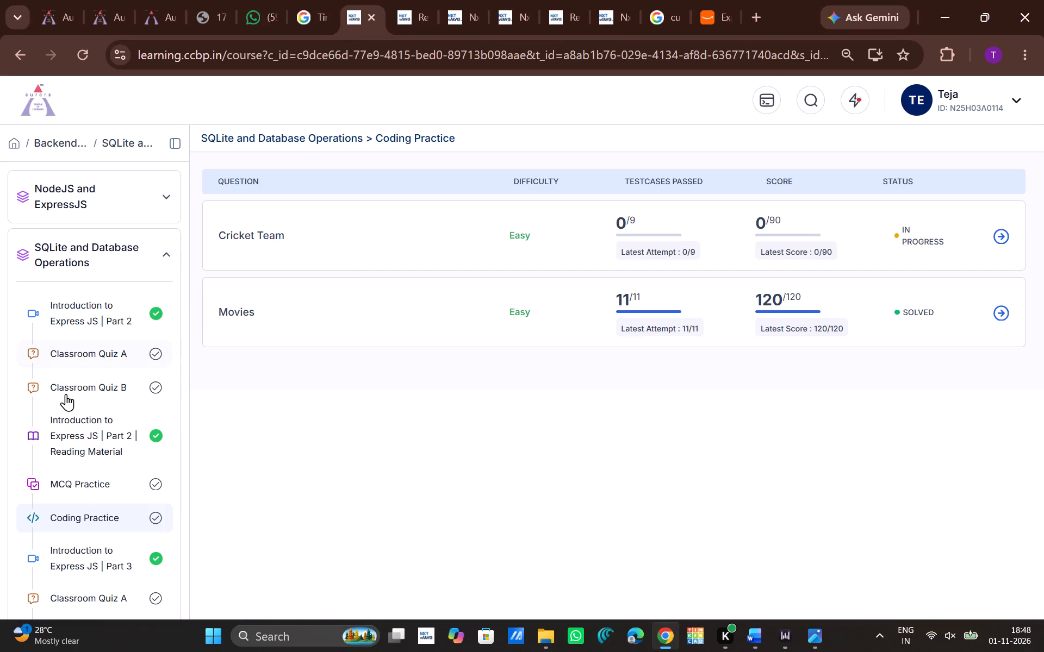
Open the Coding Practice set in the NodeJS and ExpressJS module of the course.
{"action": "scroll", "coordinate": [66, 394], "scroll_direction": "up", "scroll_amount": 3}
{"action": "left_click", "coordinate": [113, 192]}
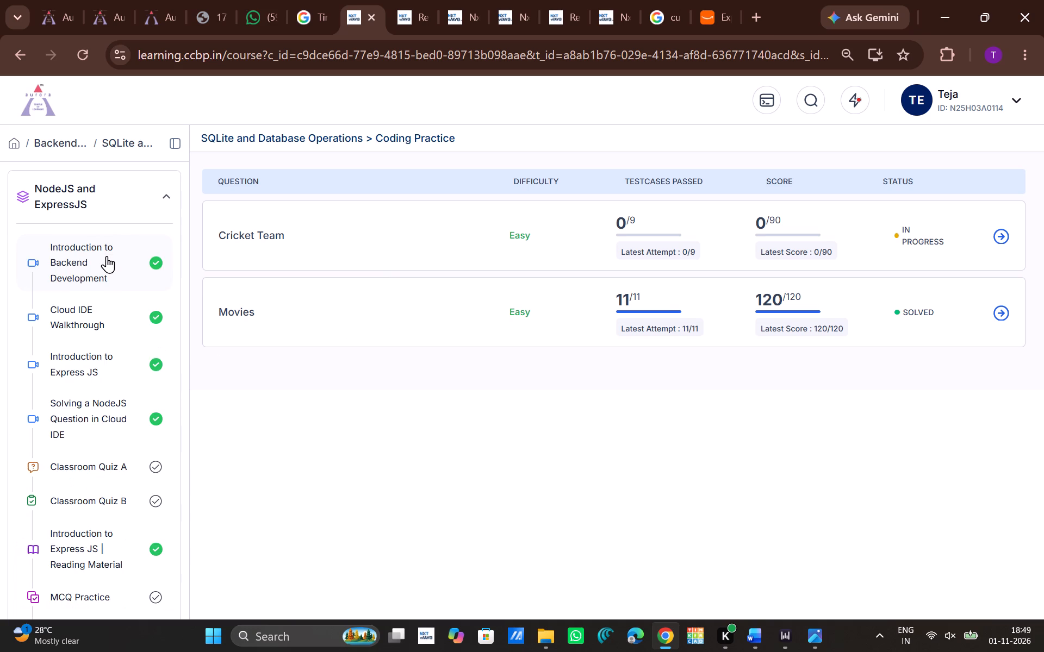
{"action": "scroll", "coordinate": [99, 354], "scroll_direction": "down", "scroll_amount": 5}
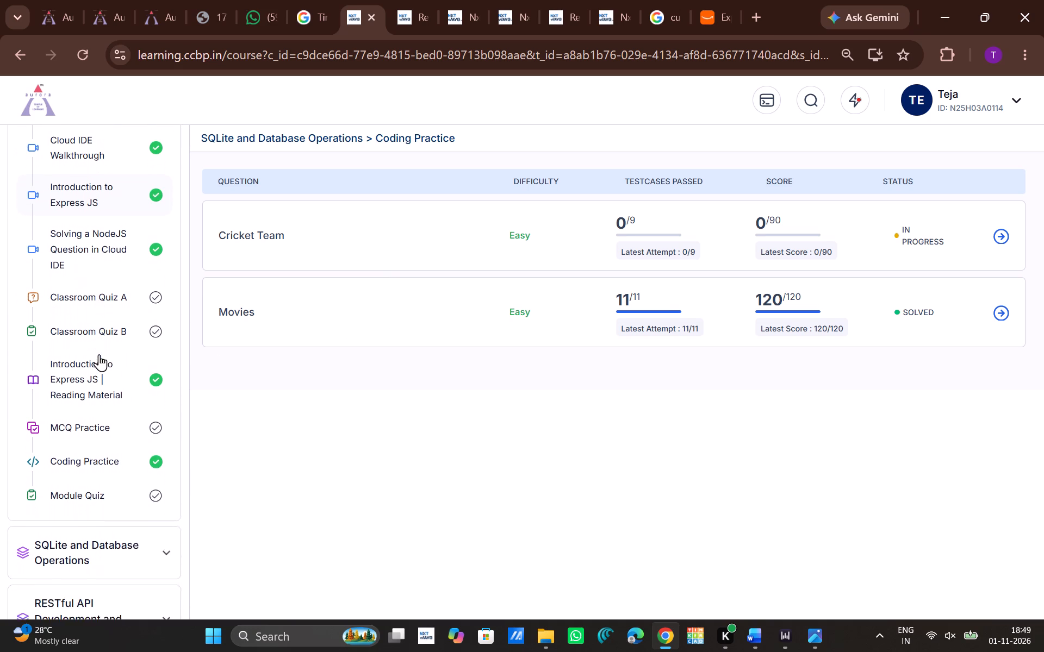
{"action": "scroll", "coordinate": [99, 354], "scroll_direction": "down", "scroll_amount": 1}
{"action": "scroll", "coordinate": [97, 311], "scroll_direction": "down", "scroll_amount": 1}
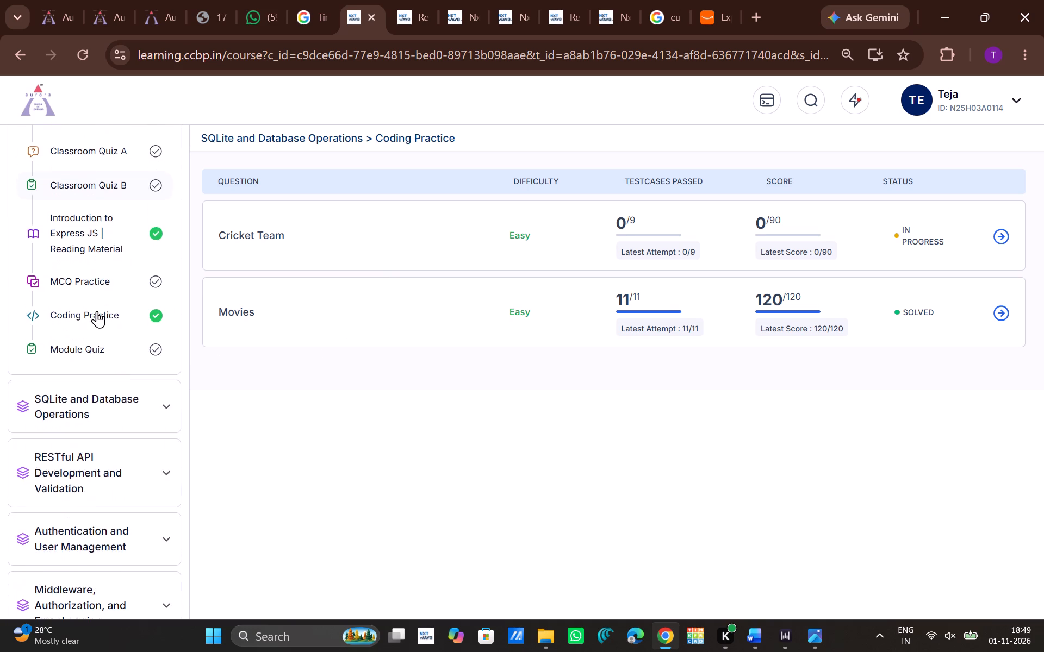
{"action": "scroll", "coordinate": [97, 311], "scroll_direction": "down", "scroll_amount": 1}
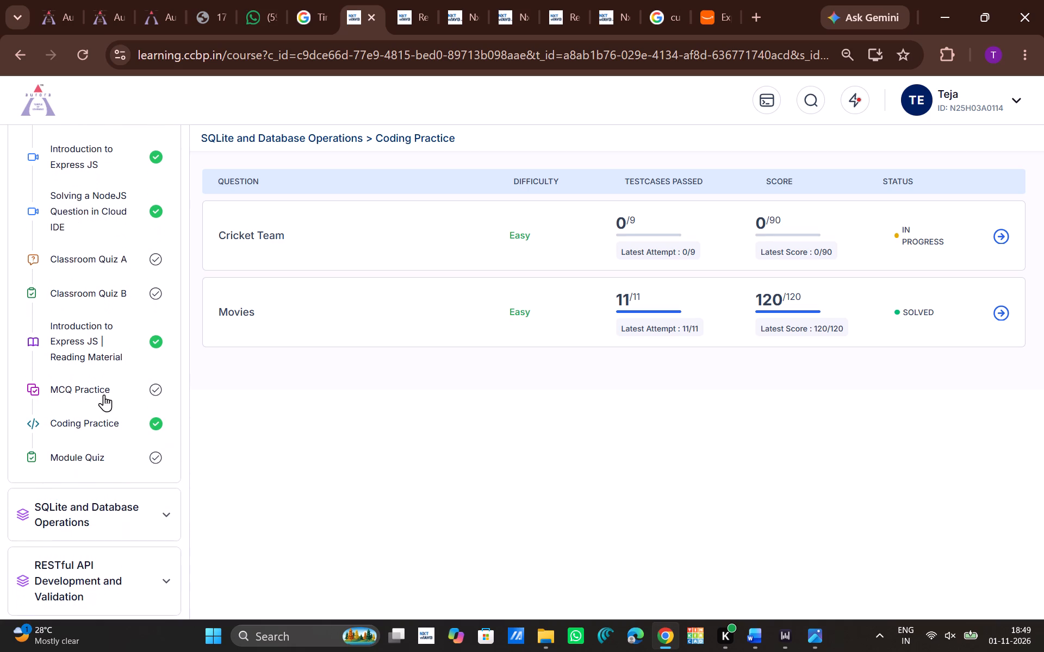
{"action": "left_click", "coordinate": [94, 428]}
{"action": "scroll", "coordinate": [526, 330], "scroll_direction": "up", "scroll_amount": 1}
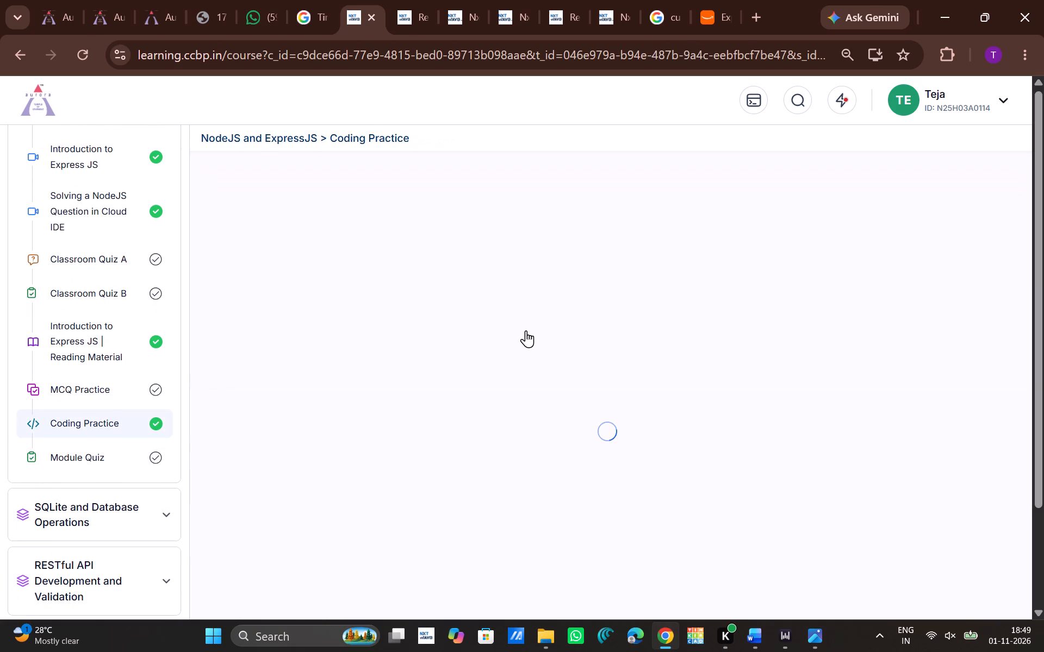
{"action": "scroll", "coordinate": [526, 330], "scroll_direction": "up", "scroll_amount": 1}
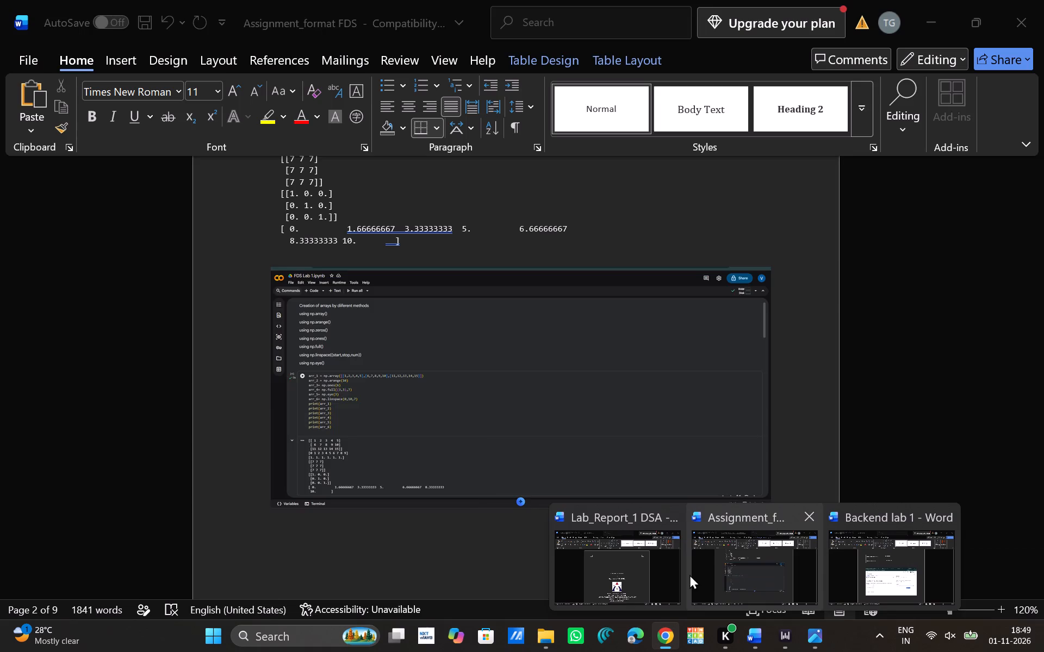
Switch to the Backend lab 1 document in Word and review which screenshots it contains for each coding question.
{"action": "left_click", "coordinate": [905, 555]}
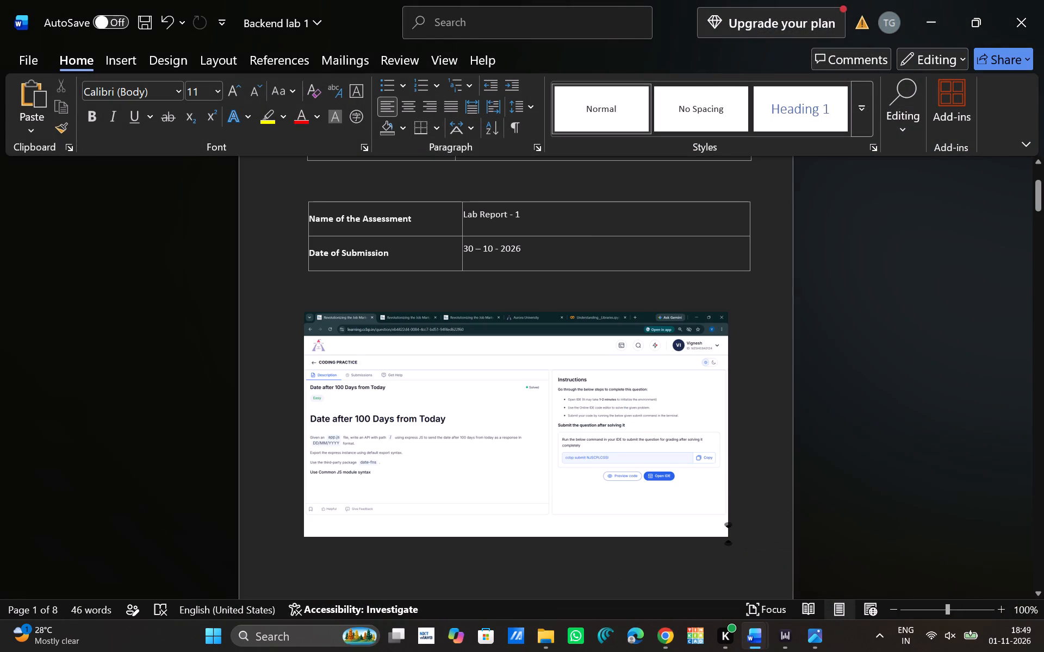
{"action": "scroll", "coordinate": [701, 496], "scroll_direction": "down", "scroll_amount": 15}
{"action": "scroll", "coordinate": [701, 496], "scroll_direction": "down", "scroll_amount": 14}
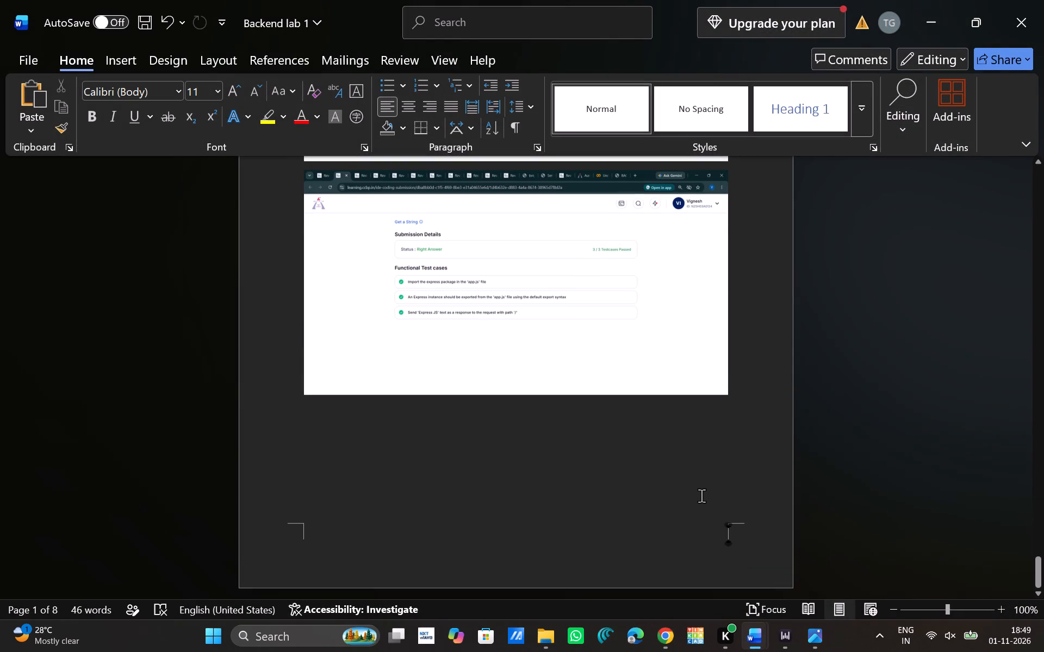
{"action": "scroll", "coordinate": [701, 496], "scroll_direction": "down", "scroll_amount": 19}
{"action": "scroll", "coordinate": [701, 496], "scroll_direction": "up", "scroll_amount": 2}
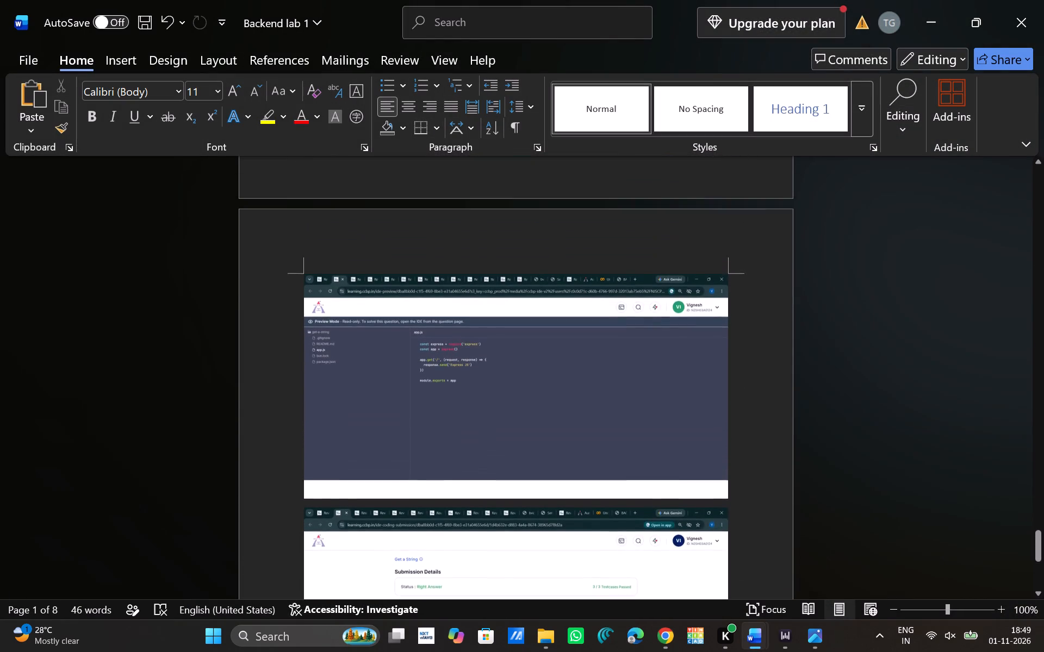
{"action": "scroll", "coordinate": [701, 496], "scroll_direction": "up", "scroll_amount": 2}
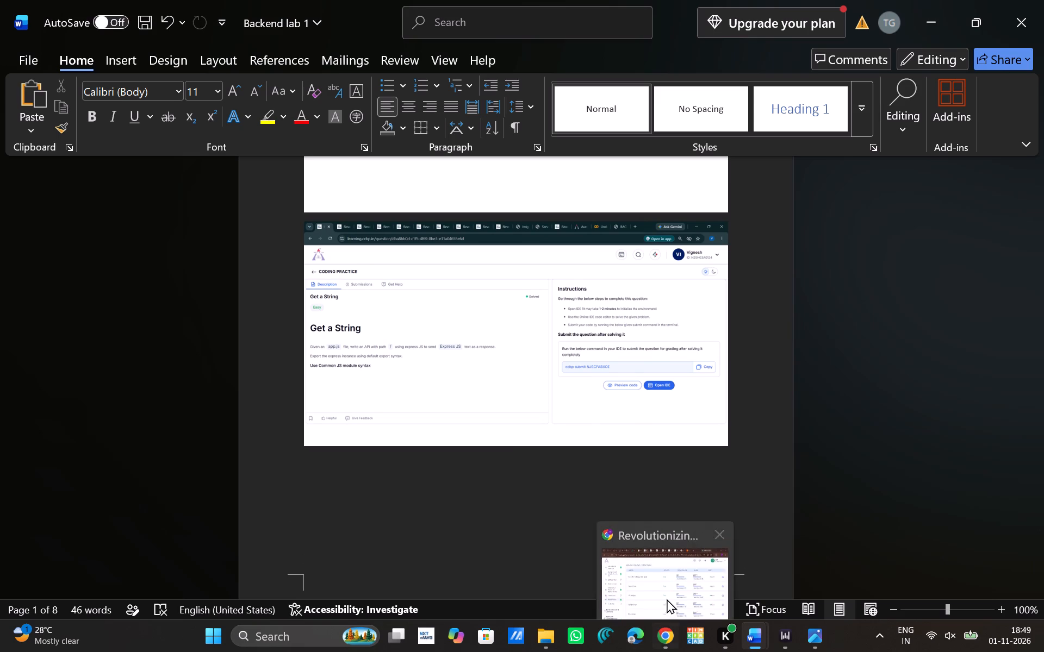
Open the Date after 100 Days from Today question in Chrome and take a screenshot of its description page.
{"action": "left_click", "coordinate": [667, 589]}
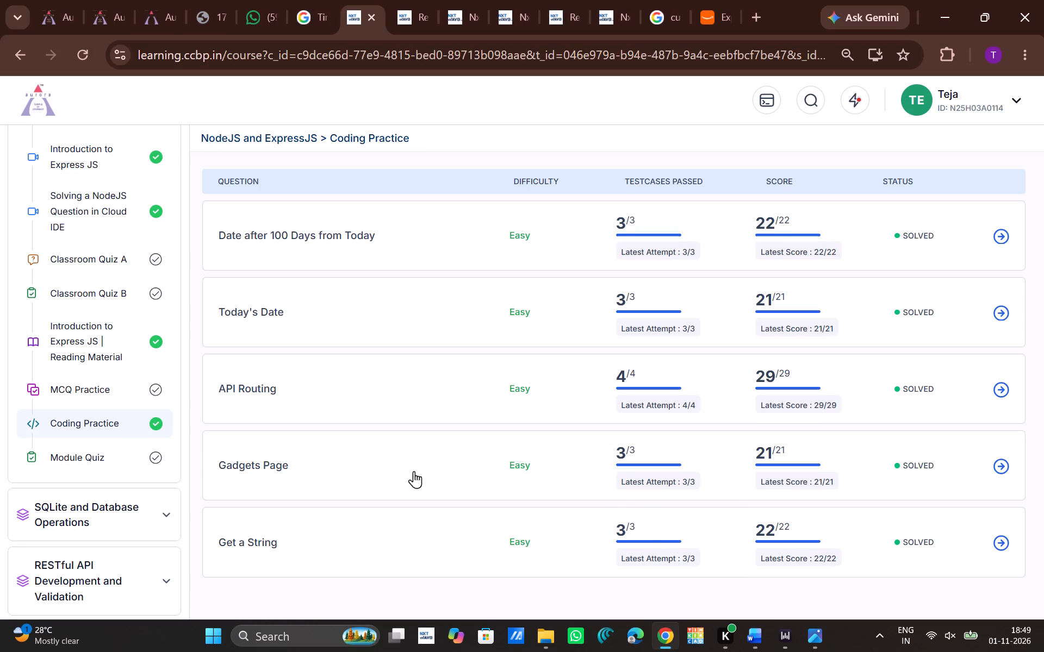
{"action": "left_click", "coordinate": [448, 252]}
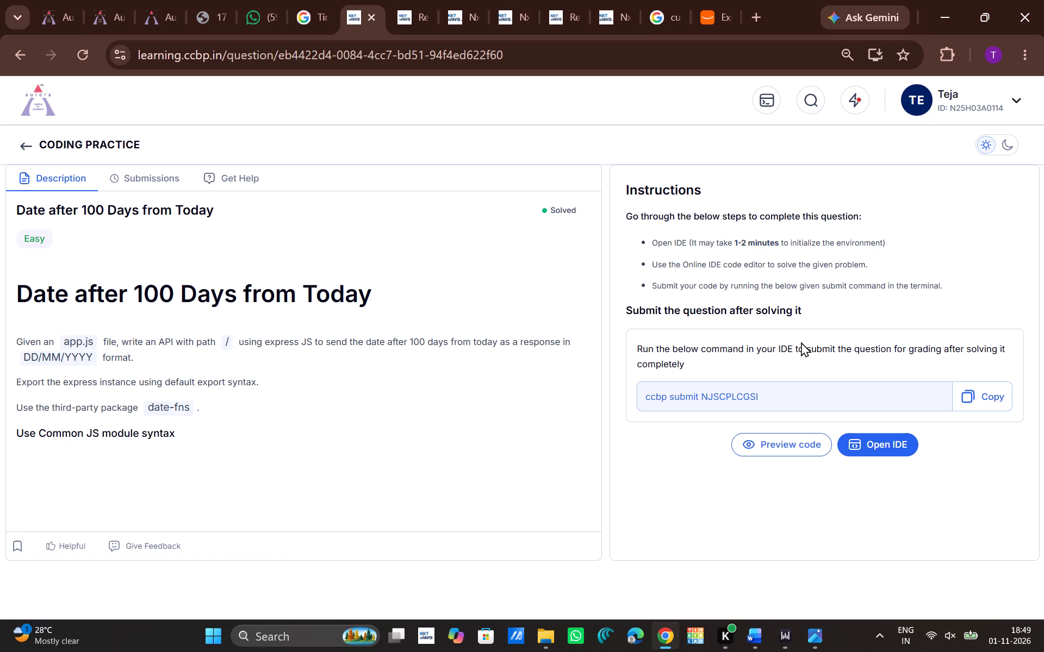
{"action": "key", "text": "Print"}
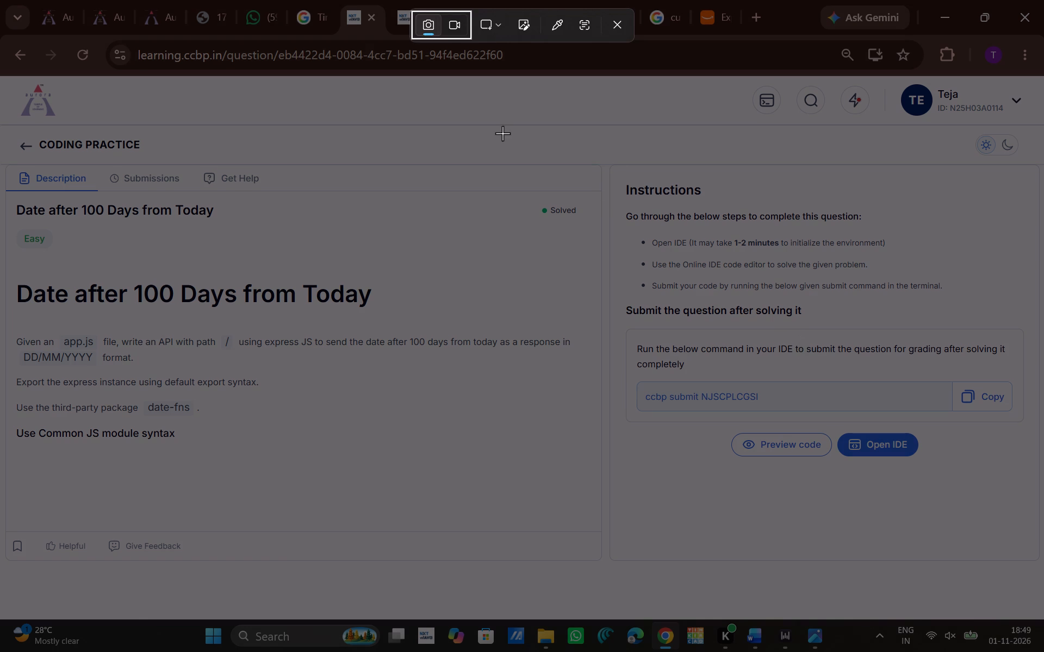
{"action": "left_click", "coordinate": [504, 28]}
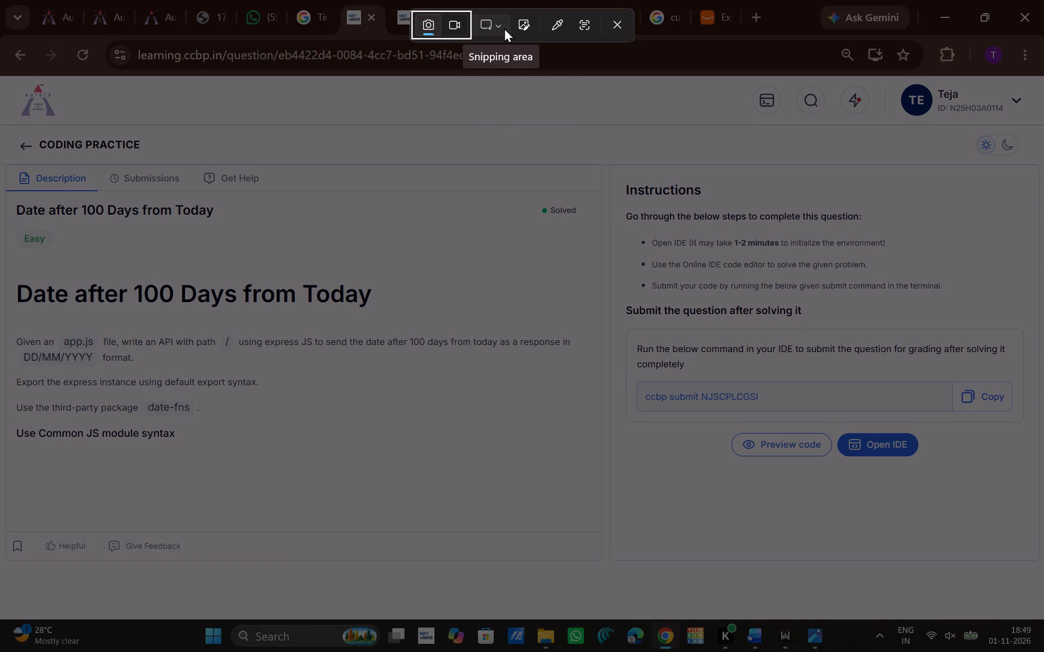
{"action": "left_click", "coordinate": [519, 81]}
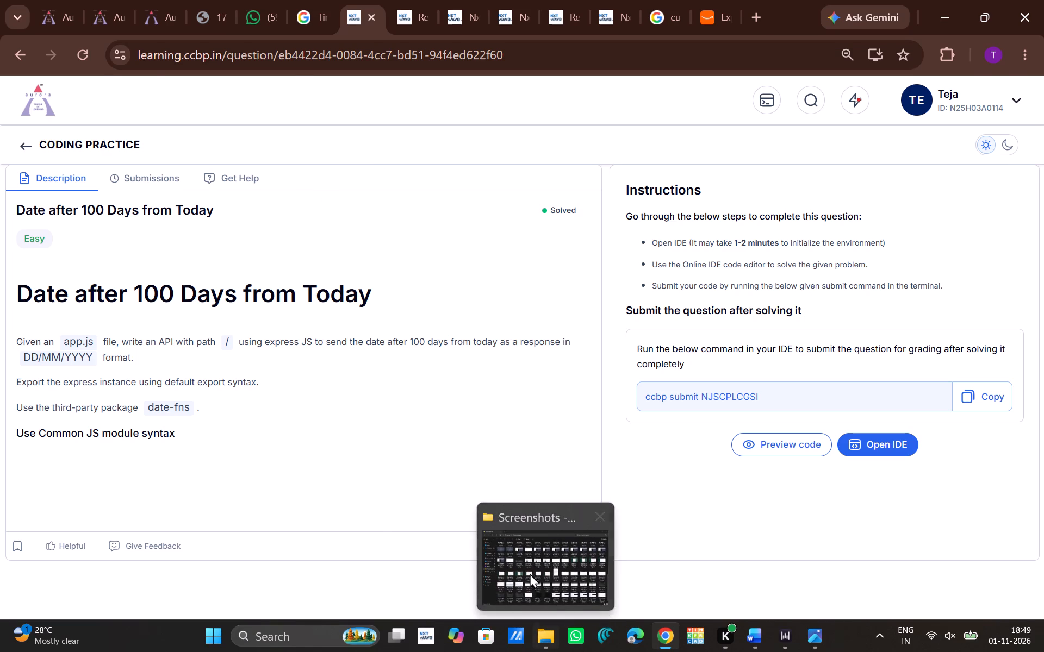
Switch to the Screenshots folder in File Explorer.
{"action": "left_click", "coordinate": [527, 564]}
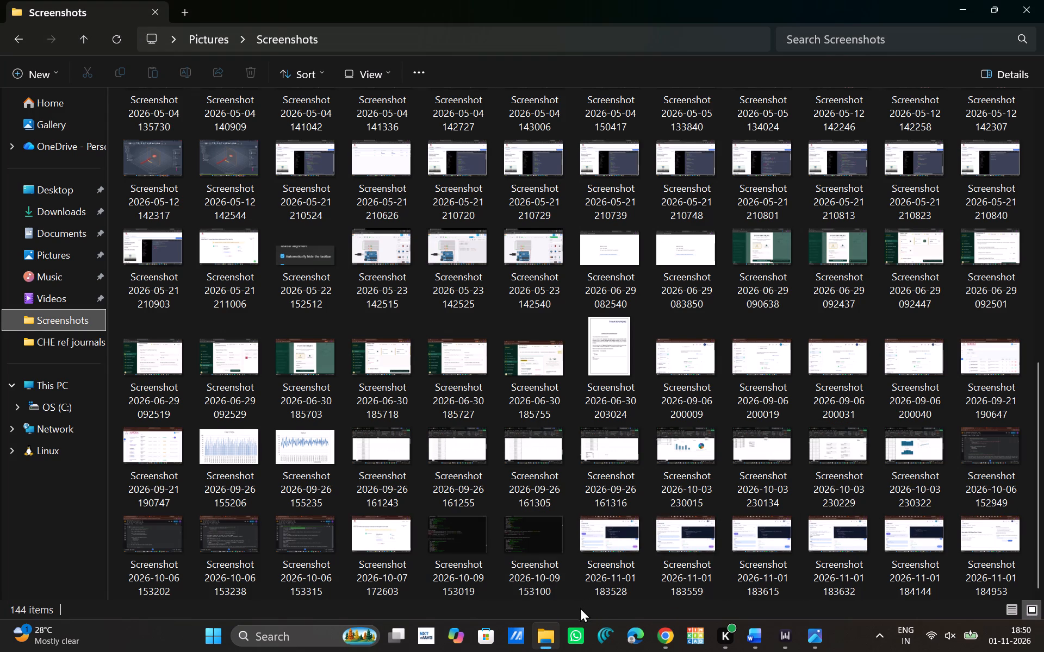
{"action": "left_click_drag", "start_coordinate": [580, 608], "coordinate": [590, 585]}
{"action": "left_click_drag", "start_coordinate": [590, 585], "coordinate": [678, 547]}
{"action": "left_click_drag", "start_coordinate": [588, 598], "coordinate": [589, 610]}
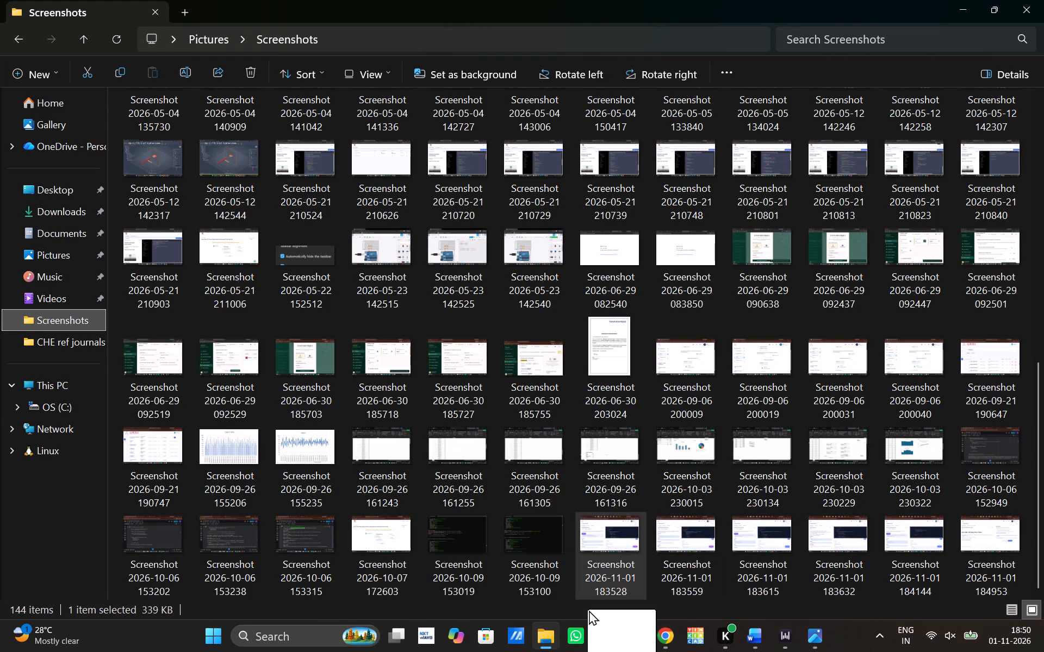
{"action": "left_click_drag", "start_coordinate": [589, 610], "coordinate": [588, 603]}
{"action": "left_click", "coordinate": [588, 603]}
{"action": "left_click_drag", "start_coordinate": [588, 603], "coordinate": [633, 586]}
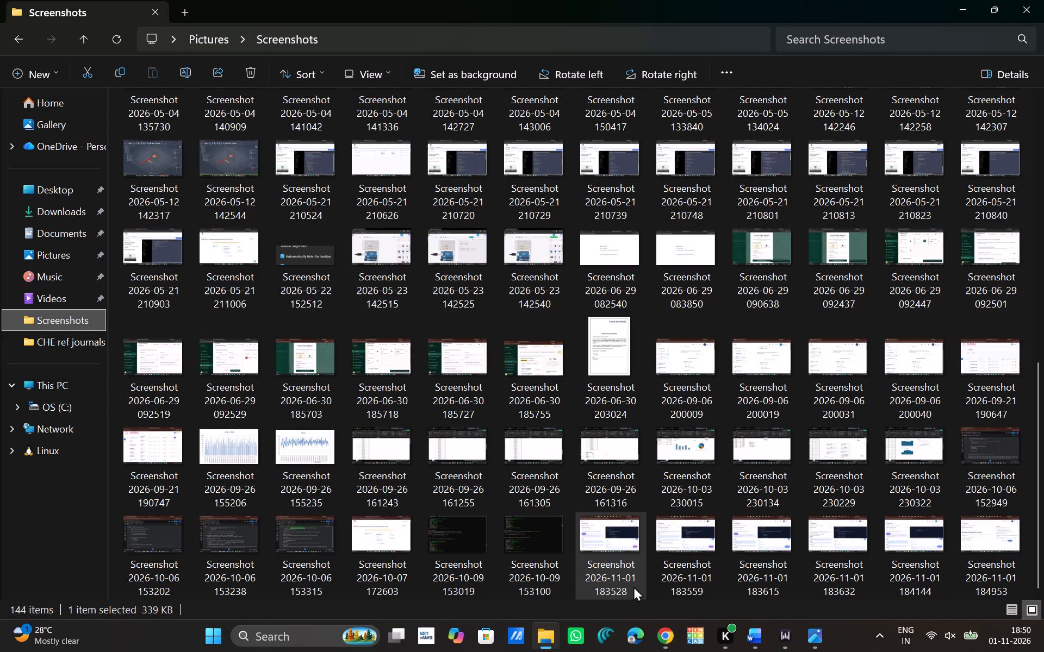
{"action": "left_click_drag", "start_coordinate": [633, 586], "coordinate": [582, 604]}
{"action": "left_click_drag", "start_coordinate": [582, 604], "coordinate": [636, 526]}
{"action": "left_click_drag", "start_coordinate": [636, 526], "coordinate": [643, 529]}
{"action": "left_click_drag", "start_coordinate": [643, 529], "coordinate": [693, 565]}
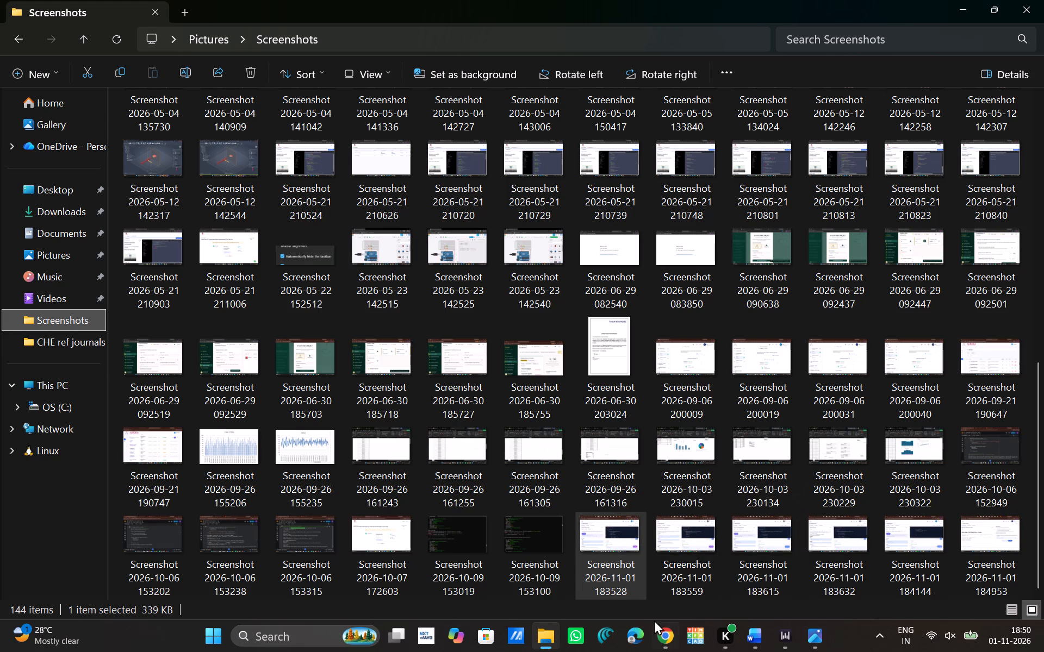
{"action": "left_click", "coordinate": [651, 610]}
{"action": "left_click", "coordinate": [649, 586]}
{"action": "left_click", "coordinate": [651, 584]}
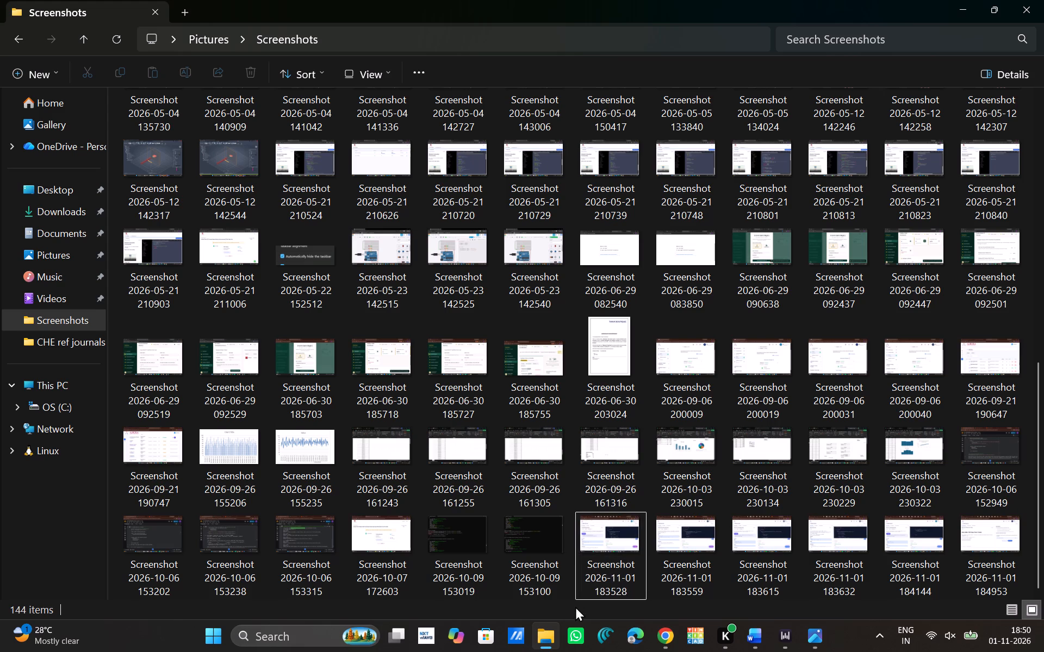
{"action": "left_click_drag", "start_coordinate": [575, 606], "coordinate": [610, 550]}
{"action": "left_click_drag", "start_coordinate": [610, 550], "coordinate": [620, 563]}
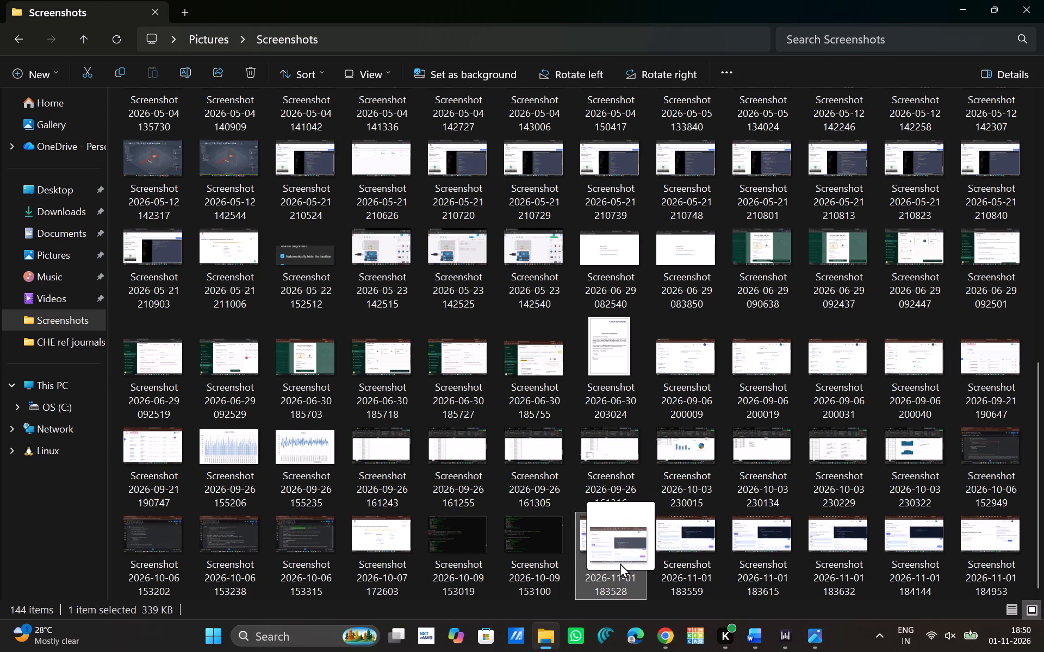
{"action": "left_click_drag", "start_coordinate": [569, 500], "coordinate": [581, 513]}
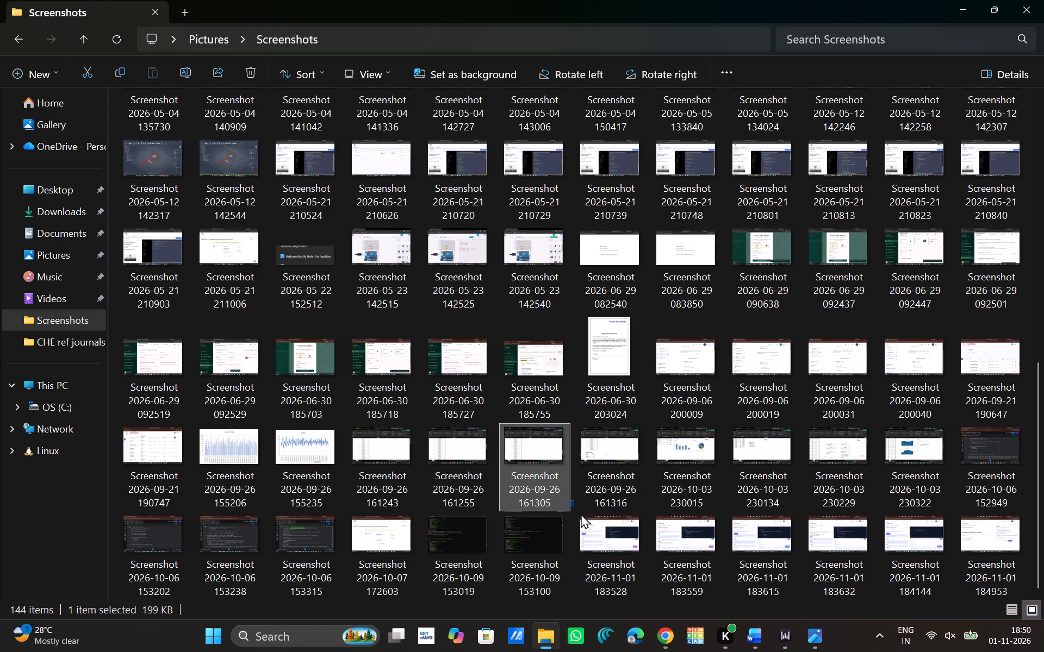
{"action": "left_click_drag", "start_coordinate": [581, 513], "coordinate": [807, 562]}
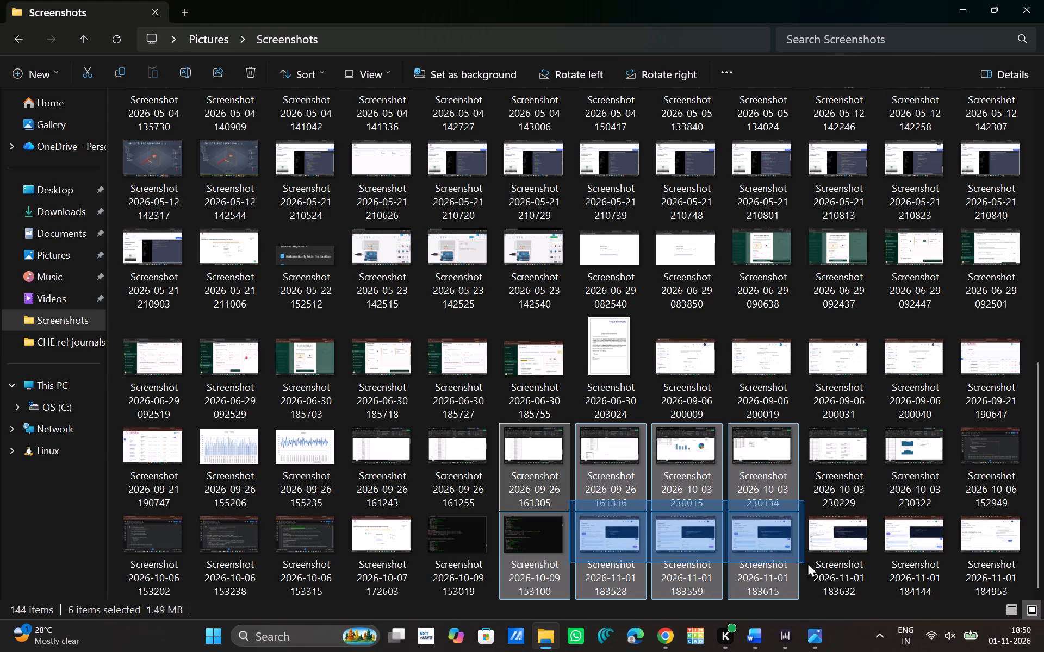
{"action": "left_click_drag", "start_coordinate": [807, 562], "coordinate": [930, 553]}
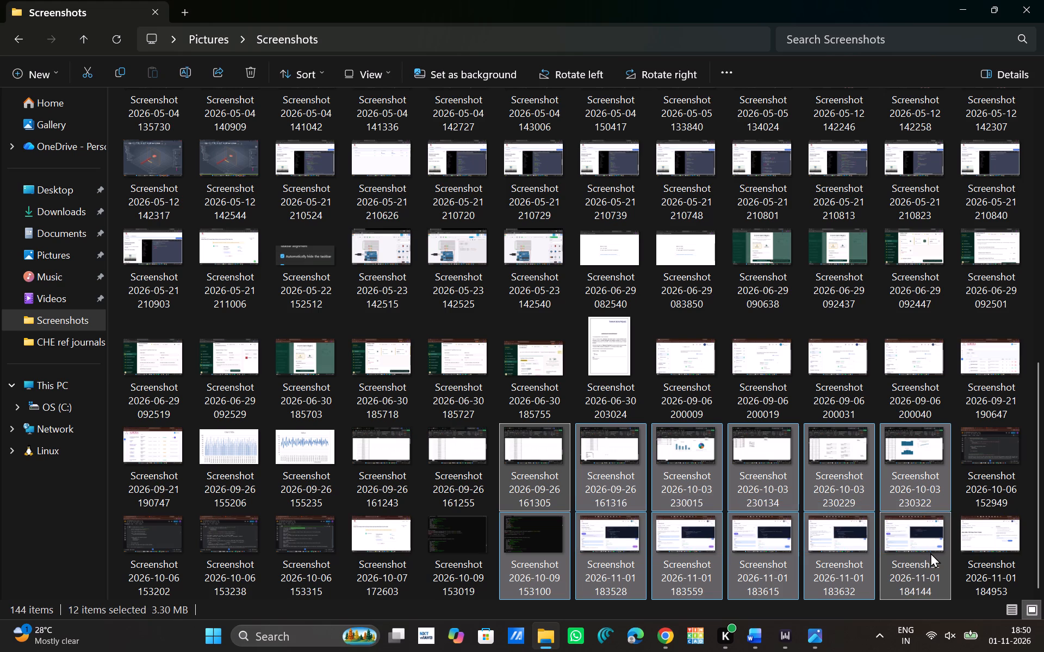
{"action": "right_click", "coordinate": [930, 553]}
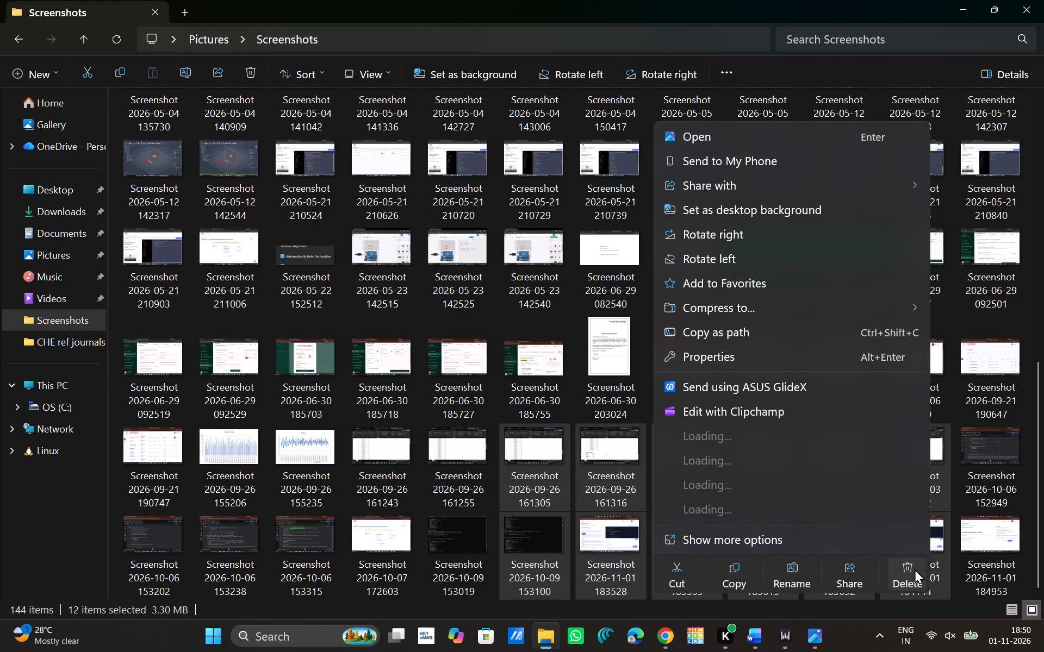
{"action": "left_click", "coordinate": [905, 574]}
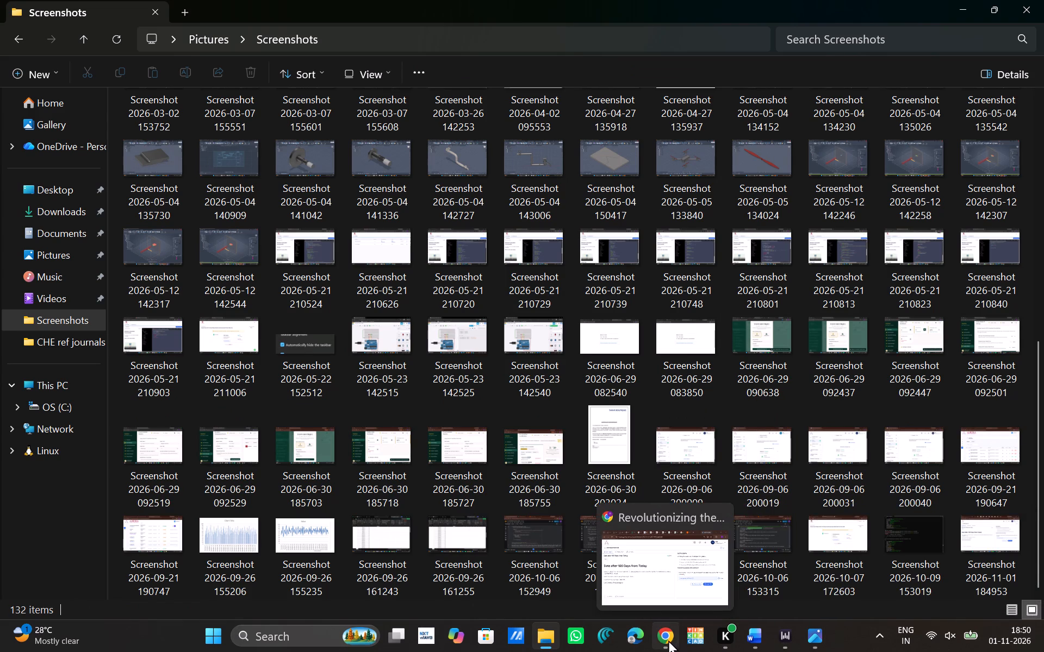
Open the code preview of the Date after 100 Days from Today question in Chrome and take a full-screen screenshot of app.js.
{"action": "left_click", "coordinate": [661, 580]}
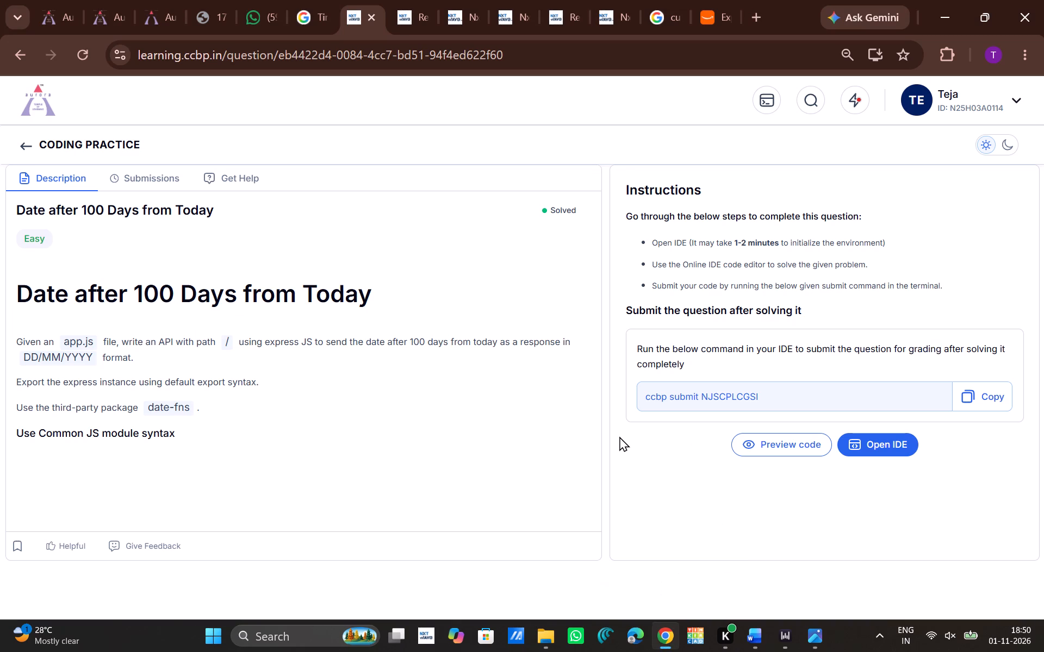
{"action": "left_click", "coordinate": [753, 440]}
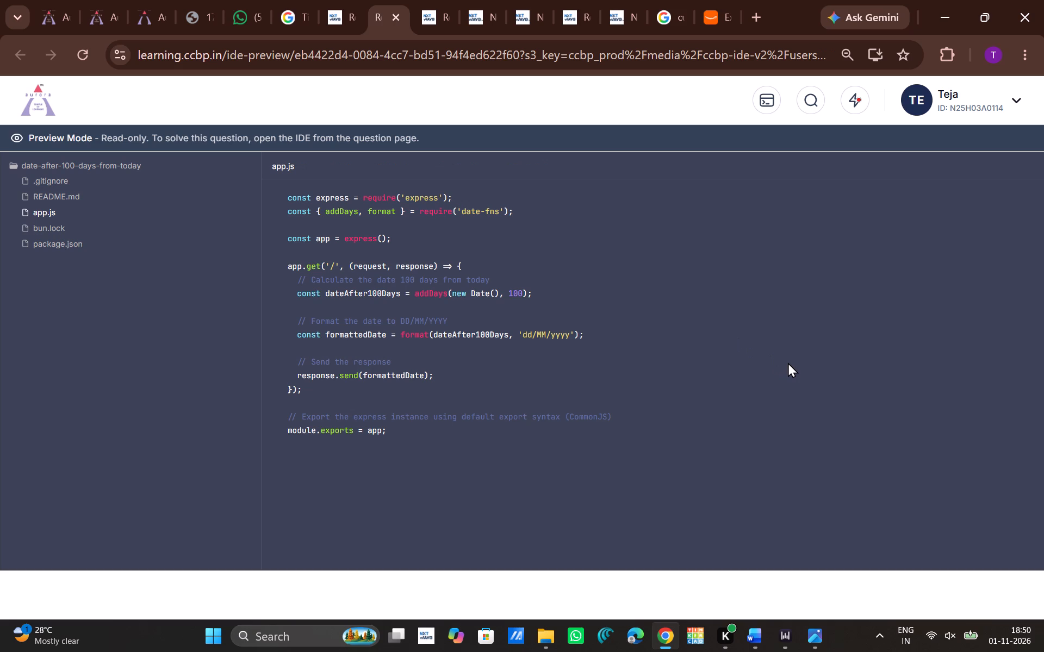
{"action": "key", "text": "ctrl+plus"}
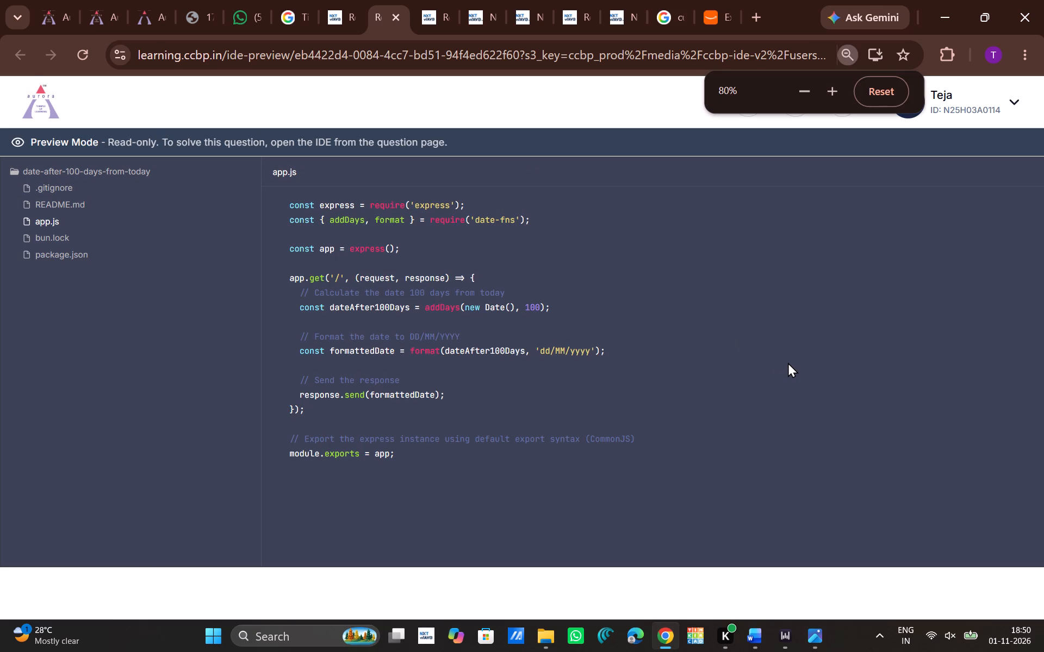
{"action": "key", "text": "Print"}
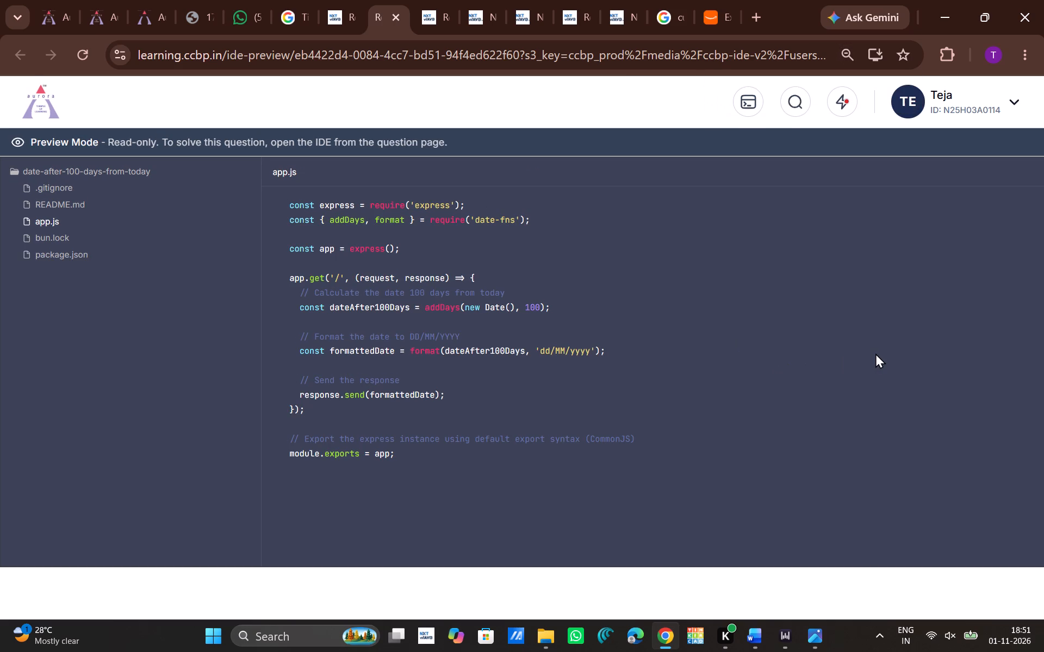
{"action": "left_click", "coordinate": [500, 20]}
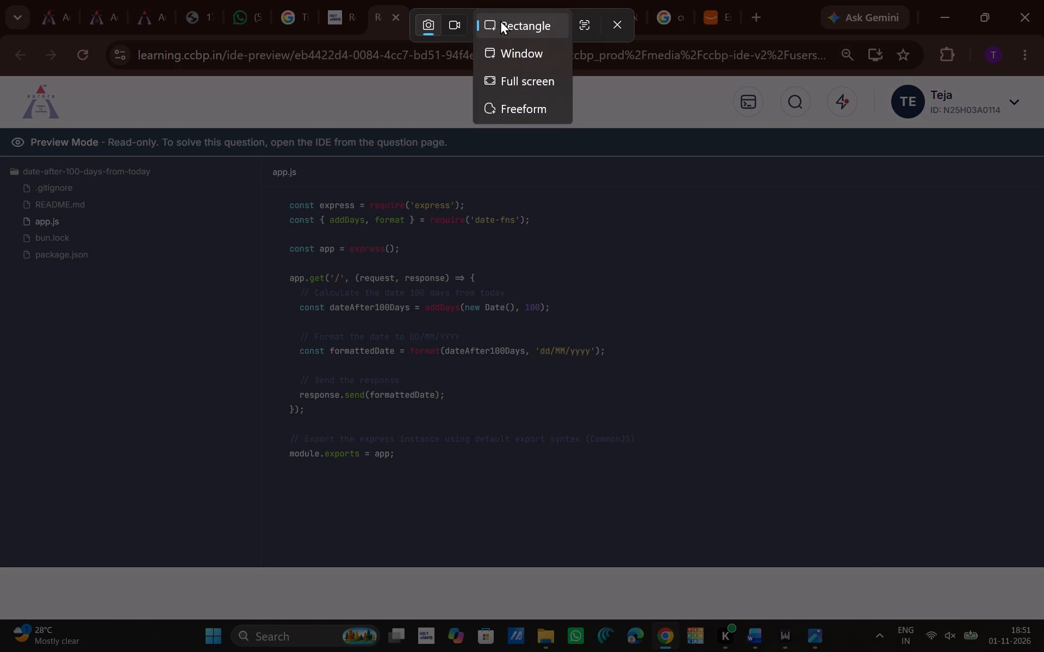
{"action": "left_click", "coordinate": [505, 83]}
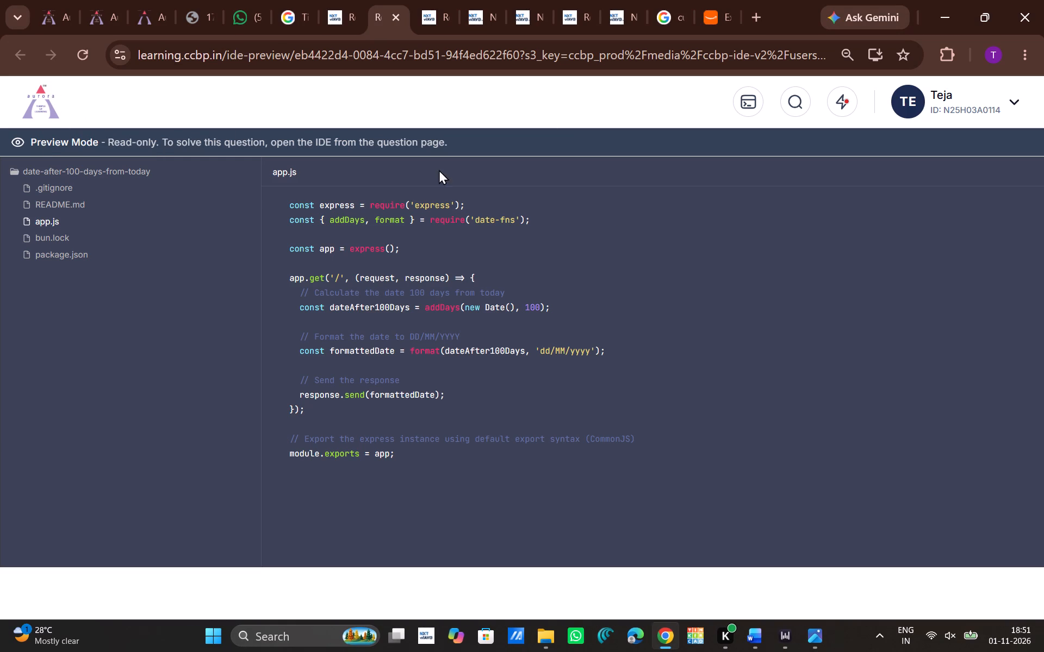
Look through the Submissions, Get Help and Description sections of the Date after 100 Days from Today question.
{"action": "scroll", "coordinate": [288, 275], "scroll_direction": "up", "scroll_amount": 1}
{"action": "left_click", "coordinate": [341, 27]}
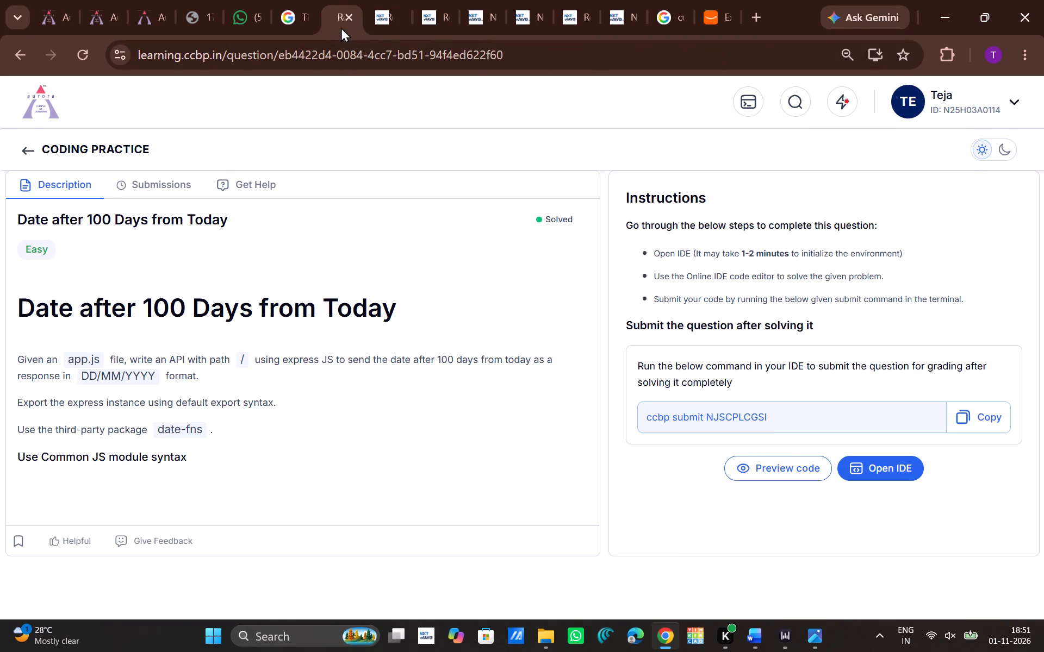
{"action": "left_click", "coordinate": [167, 179]}
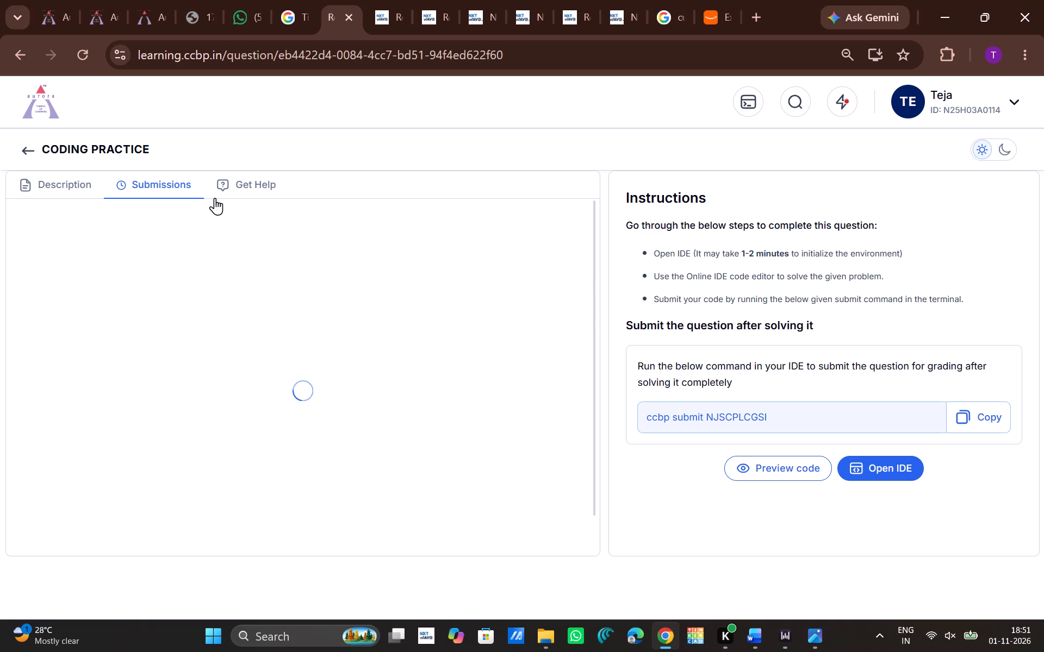
{"action": "scroll", "coordinate": [563, 361], "scroll_direction": "up", "scroll_amount": 1}
{"action": "left_click", "coordinate": [232, 184]}
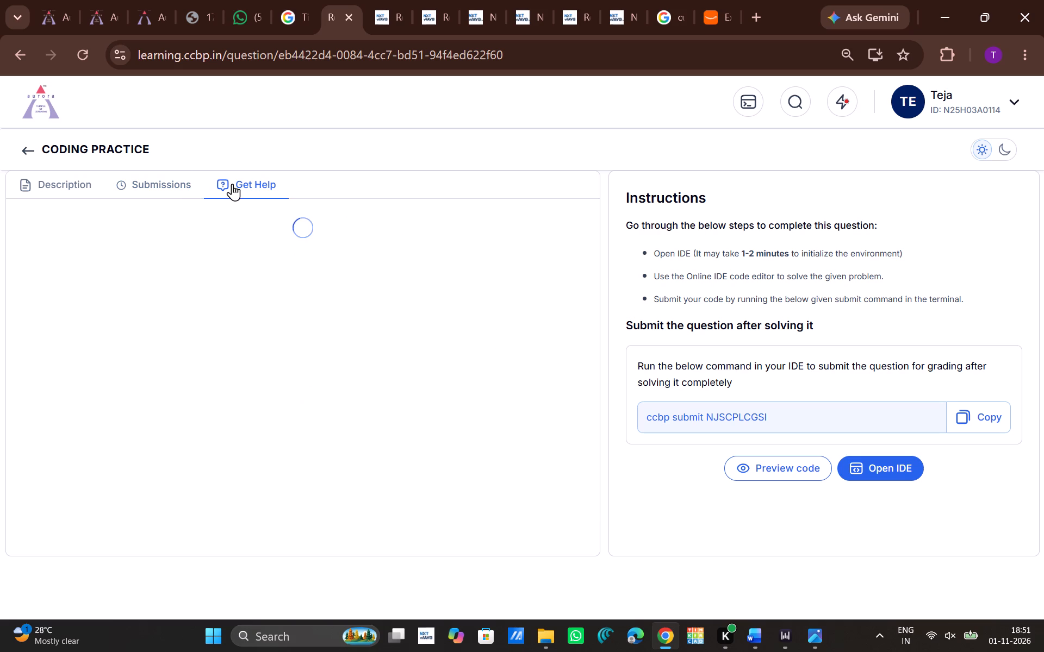
{"action": "left_click", "coordinate": [164, 182]}
{"action": "left_click", "coordinate": [83, 182]}
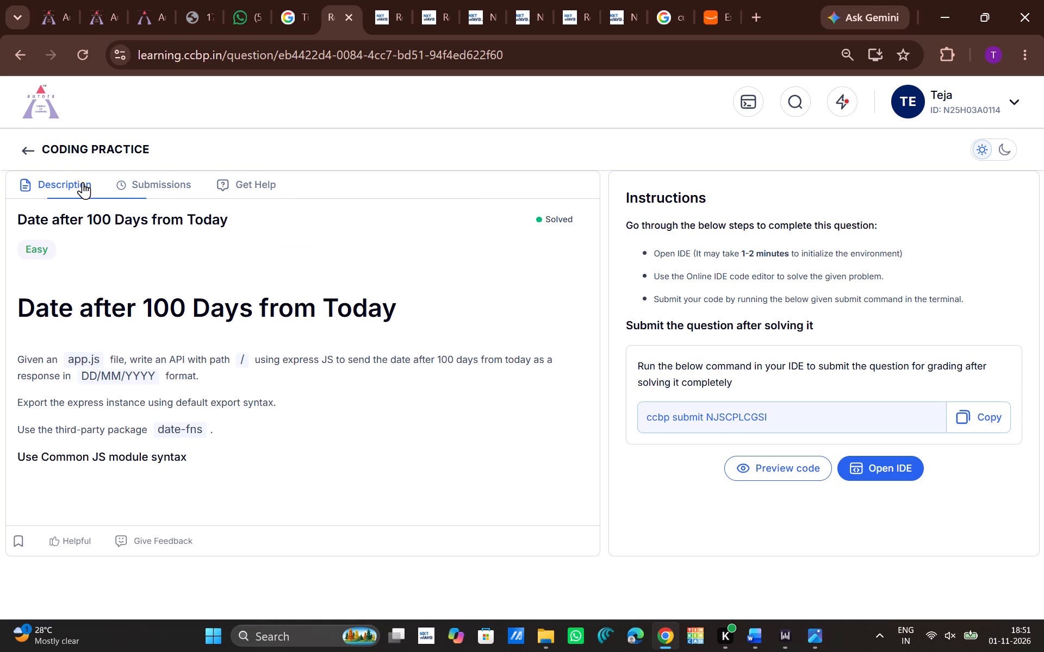
{"action": "scroll", "coordinate": [304, 431], "scroll_direction": "down", "scroll_amount": 4}
{"action": "scroll", "coordinate": [304, 431], "scroll_direction": "up", "scroll_amount": 3}
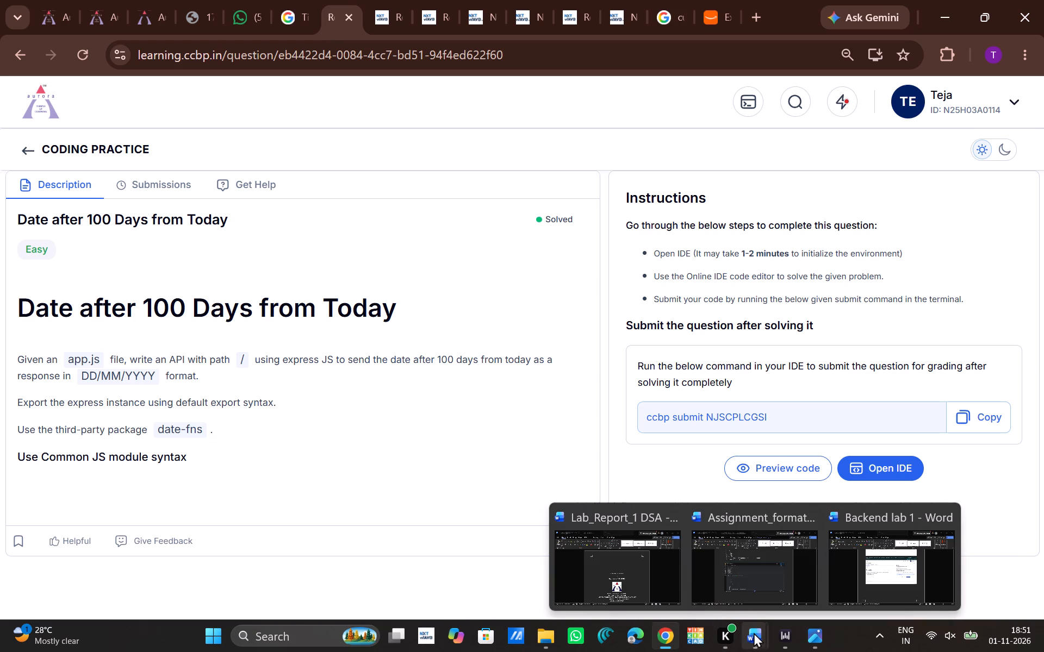
Check the example screenshots in the Backend lab 1 Word document, and take a full-screen screenshot of the question's submission details in Chrome.
{"action": "left_click", "coordinate": [925, 570]}
{"action": "scroll", "coordinate": [550, 477], "scroll_direction": "down", "scroll_amount": 1}
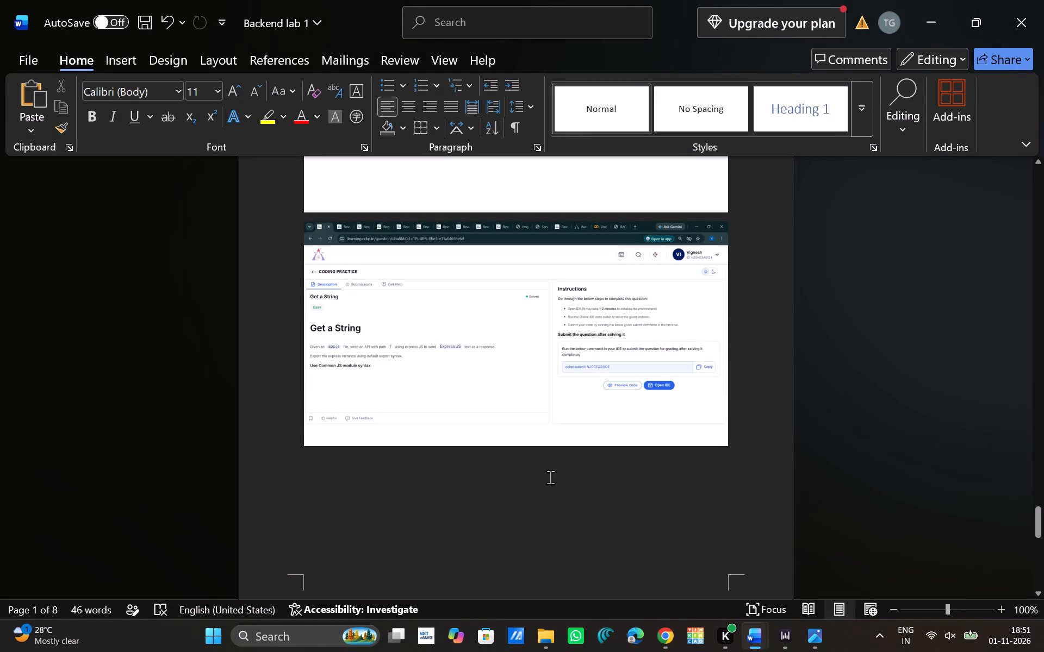
{"action": "scroll", "coordinate": [550, 477], "scroll_direction": "down", "scroll_amount": 4}
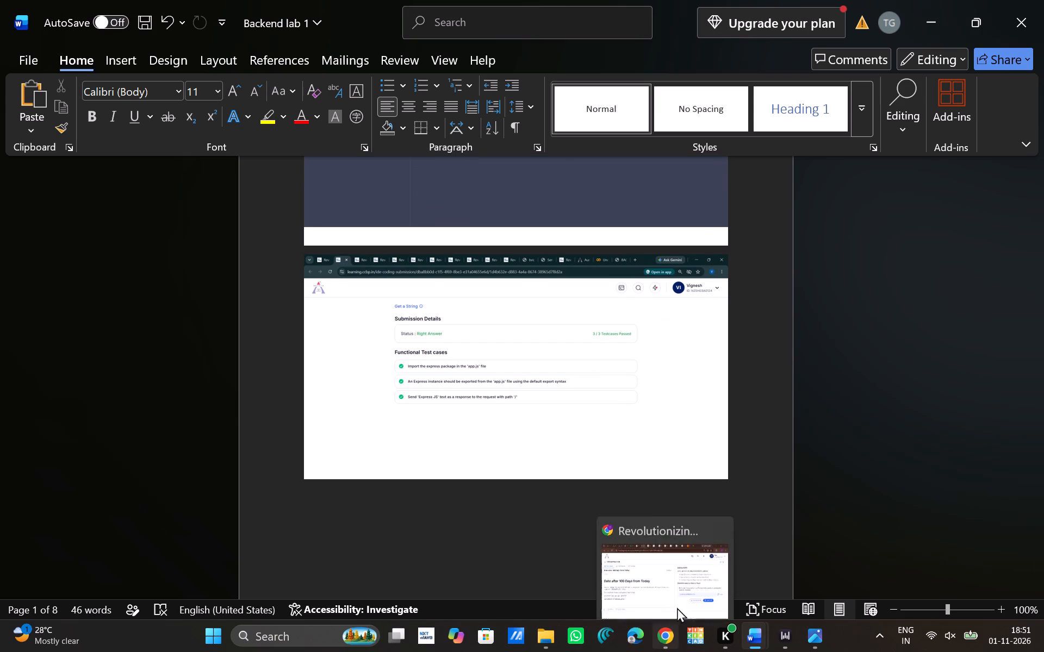
{"action": "left_click", "coordinate": [684, 586]}
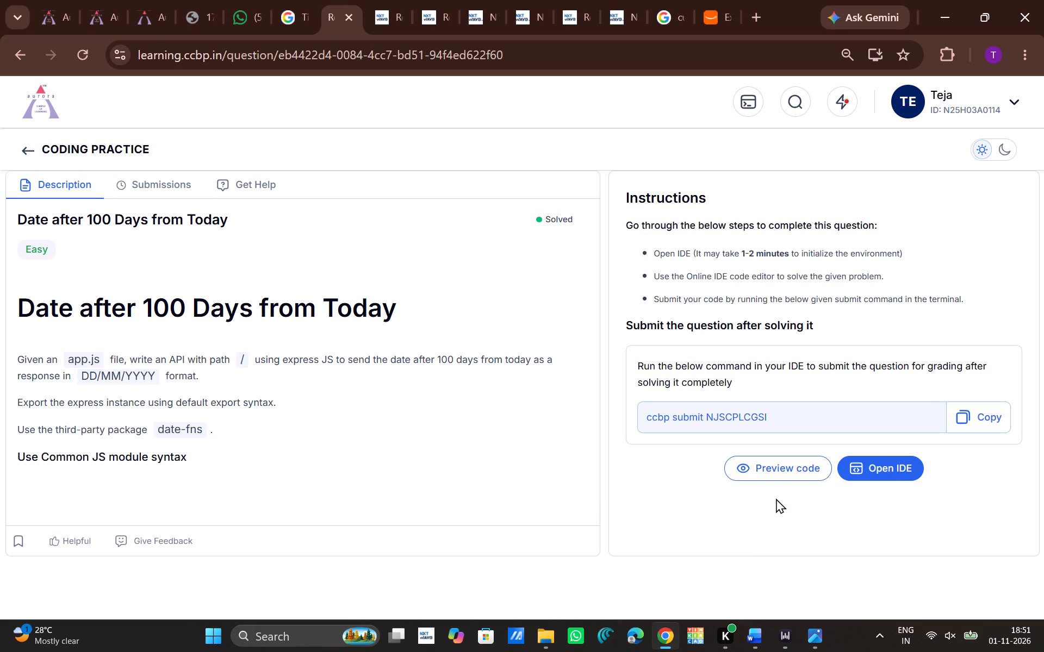
{"action": "scroll", "coordinate": [525, 444], "scroll_direction": "up", "scroll_amount": 3}
{"action": "left_click", "coordinate": [154, 192]}
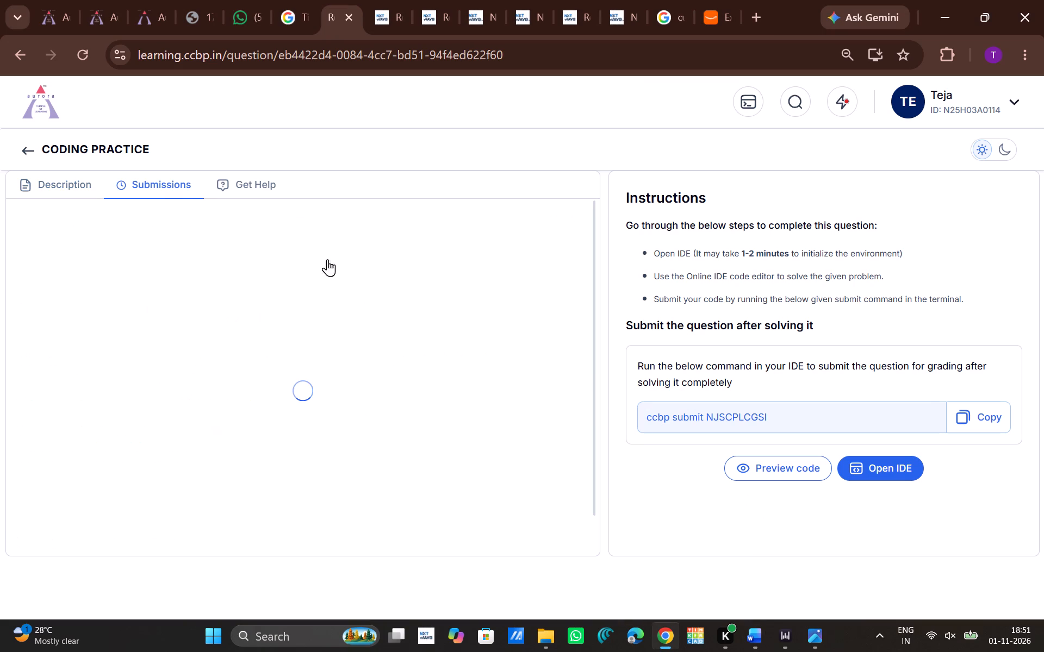
{"action": "left_click", "coordinate": [282, 248]}
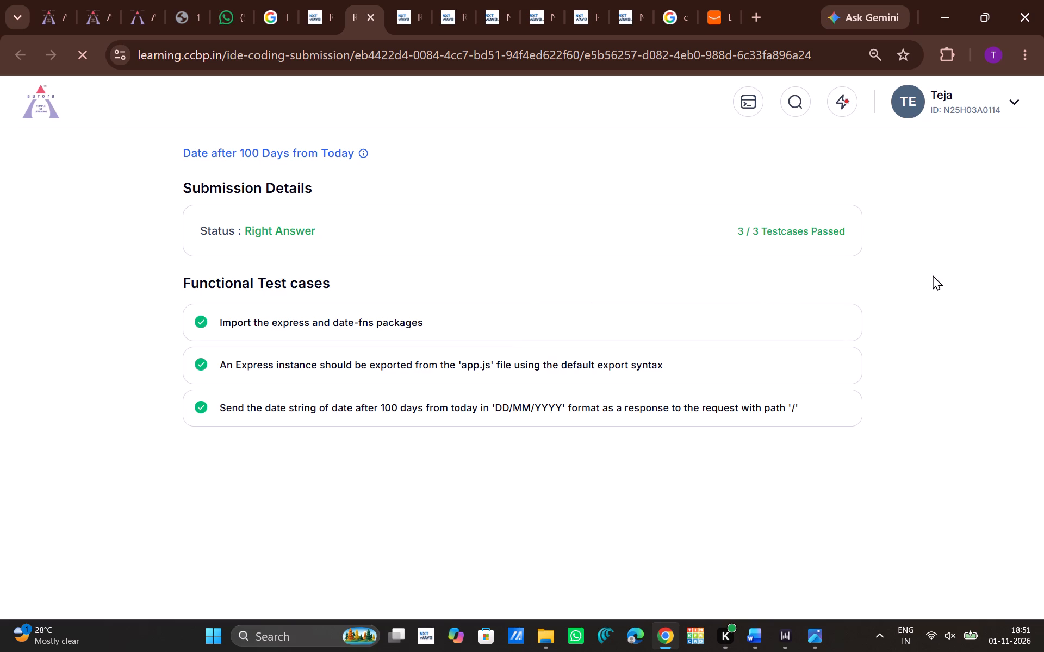
{"action": "key", "text": "Print"}
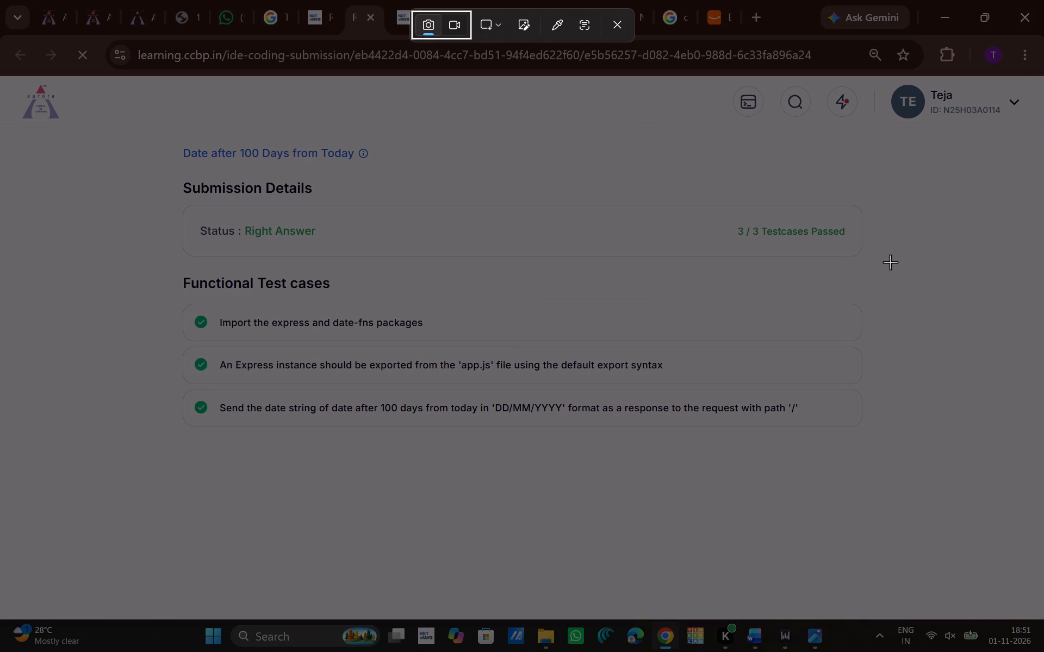
{"action": "left_click", "coordinate": [496, 25]}
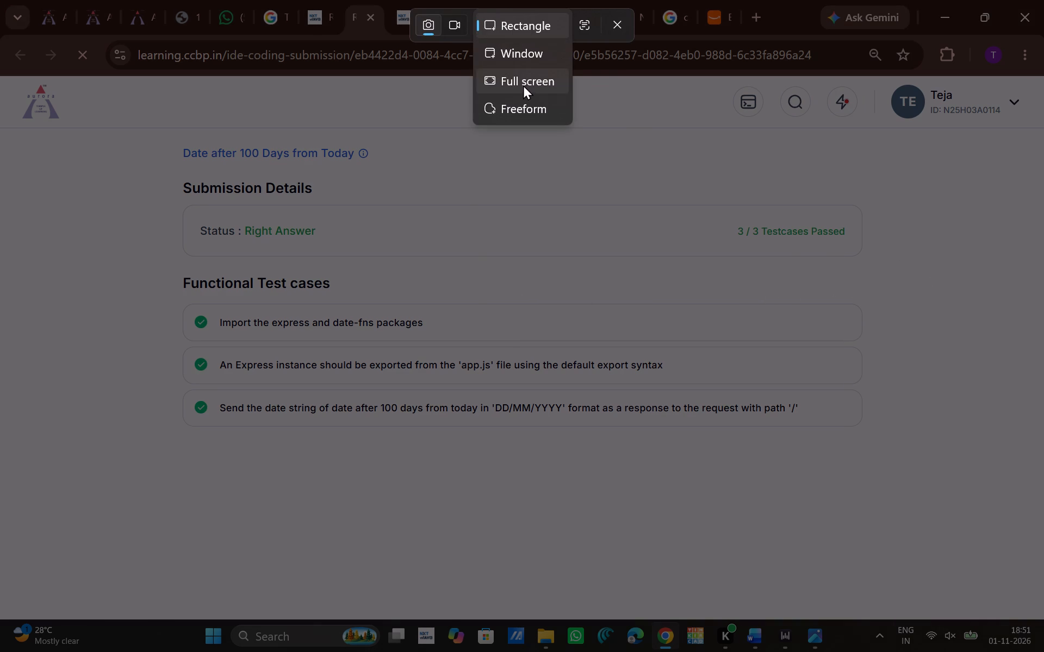
{"action": "left_click", "coordinate": [520, 84]}
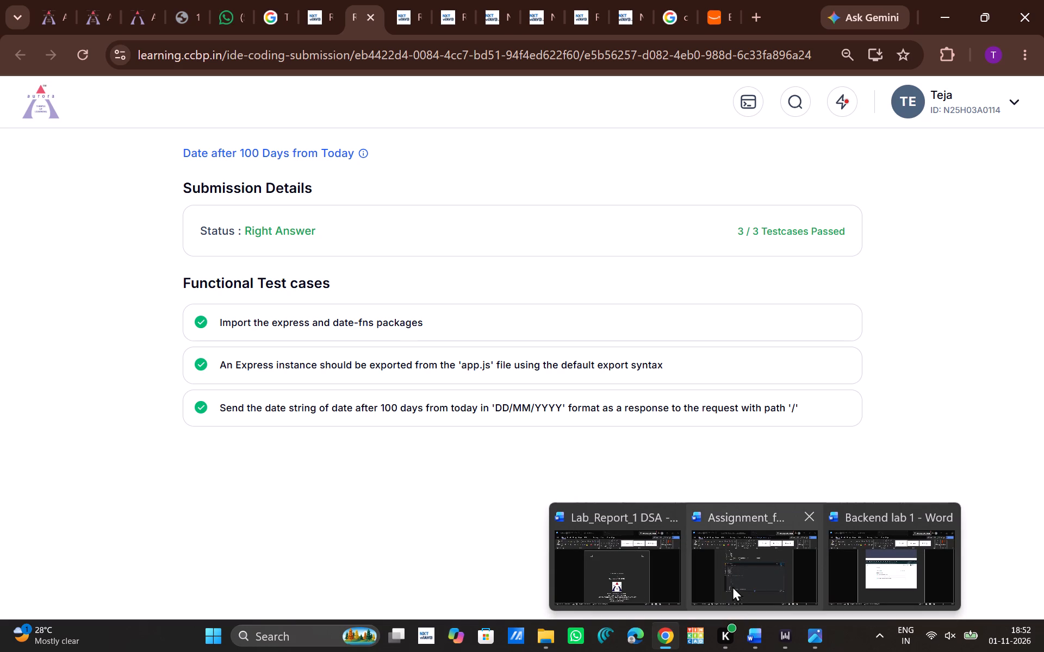
Switch to the Backend lab 1 document in Word and locate the existing Date after 100 Days from Today description picture.
{"action": "left_click", "coordinate": [865, 563]}
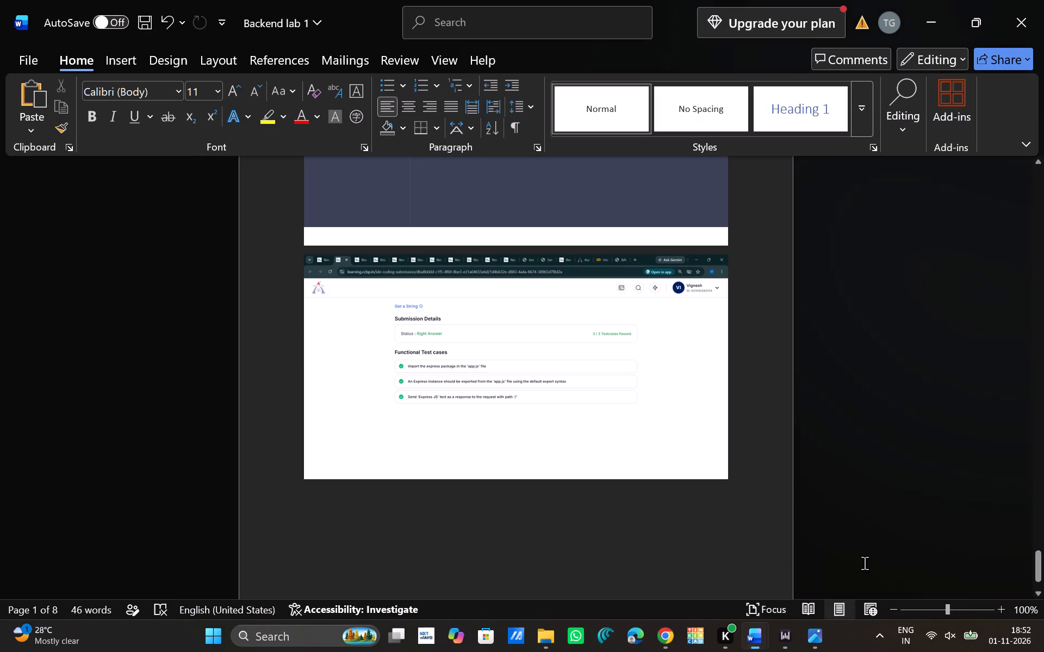
{"action": "left_click", "coordinate": [755, 455]}
{"action": "left_click", "coordinate": [857, 461]}
{"action": "scroll", "coordinate": [857, 461], "scroll_direction": "down", "scroll_amount": 4}
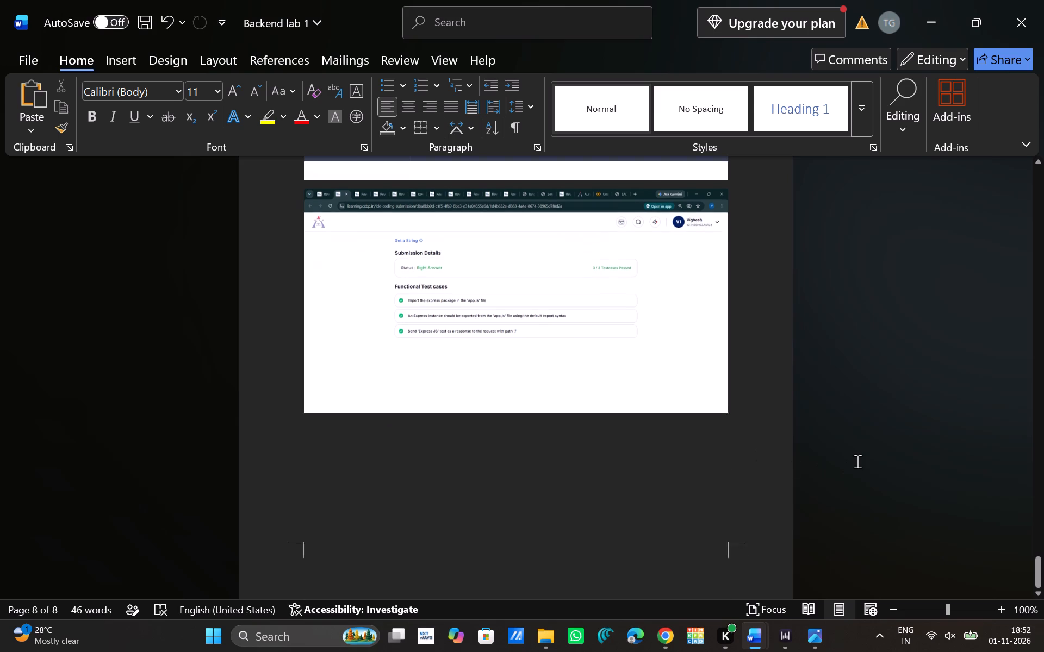
{"action": "scroll", "coordinate": [857, 461], "scroll_direction": "up", "scroll_amount": 4}
{"action": "scroll", "coordinate": [712, 389], "scroll_direction": "up", "scroll_amount": 17}
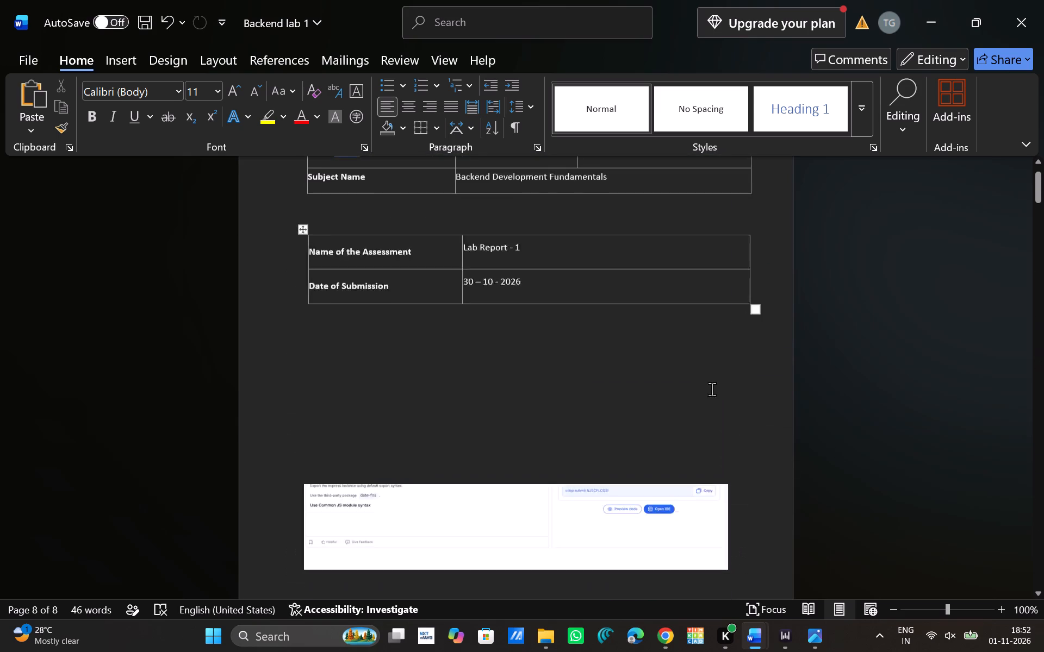
{"action": "scroll", "coordinate": [566, 461], "scroll_direction": "down", "scroll_amount": 2}
{"action": "scroll", "coordinate": [566, 461], "scroll_direction": "up", "scroll_amount": 1}
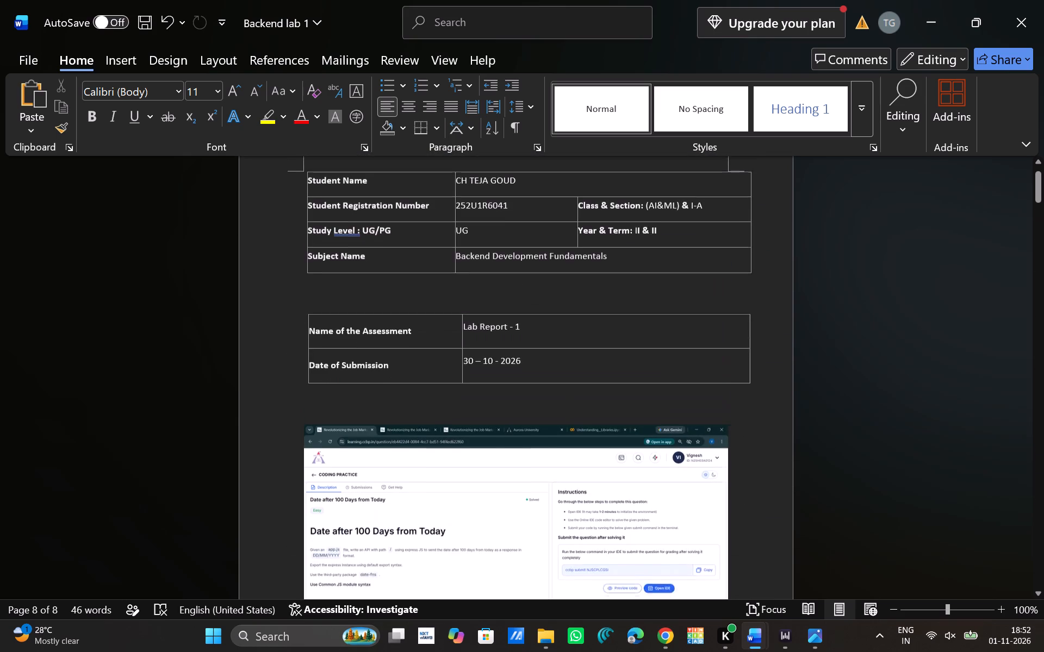
{"action": "scroll", "coordinate": [507, 434], "scroll_direction": "down", "scroll_amount": 2}
{"action": "scroll", "coordinate": [518, 461], "scroll_direction": "up", "scroll_amount": 1}
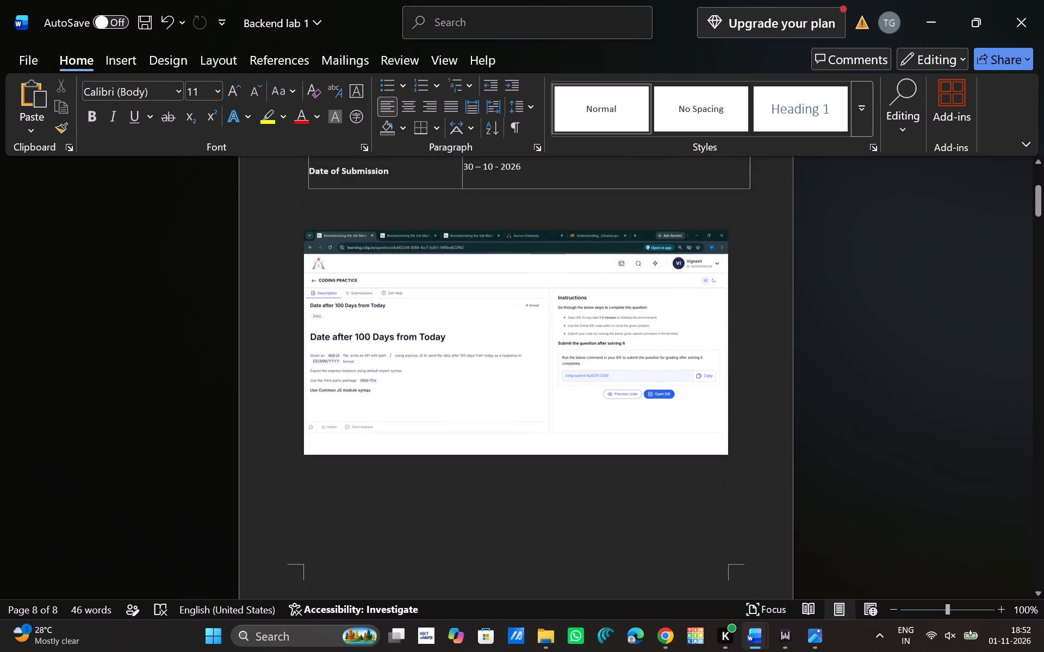
{"action": "scroll", "coordinate": [518, 461], "scroll_direction": "up", "scroll_amount": 1}
{"action": "left_click", "coordinate": [475, 430]}
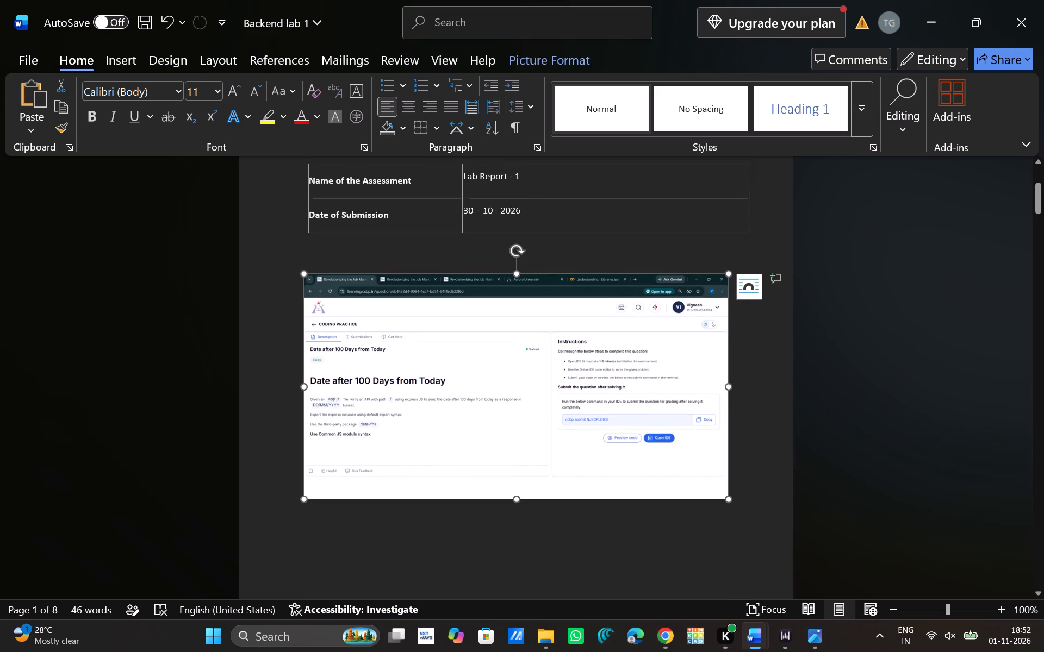
{"action": "left_click", "coordinate": [553, 594]}
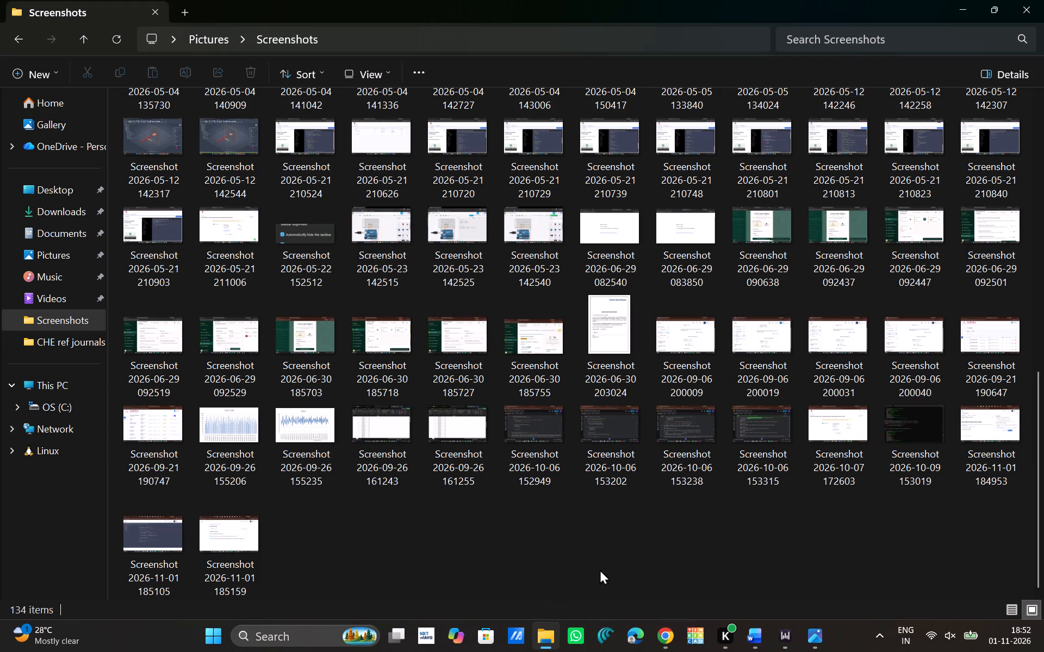
{"action": "left_click", "coordinate": [981, 447]}
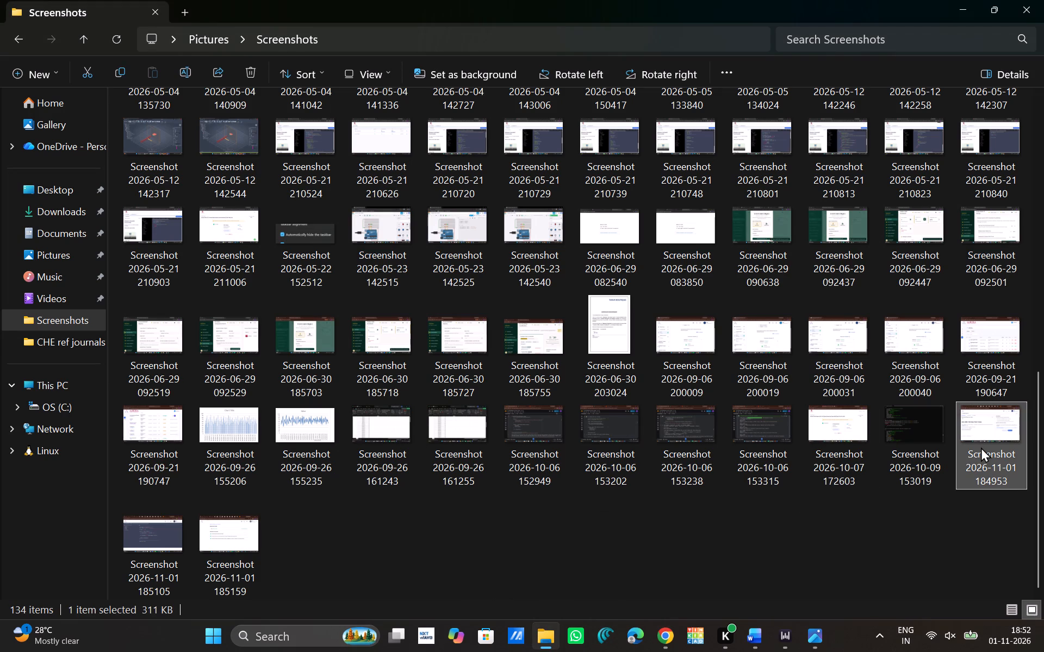
{"action": "double_click", "coordinate": [981, 447]}
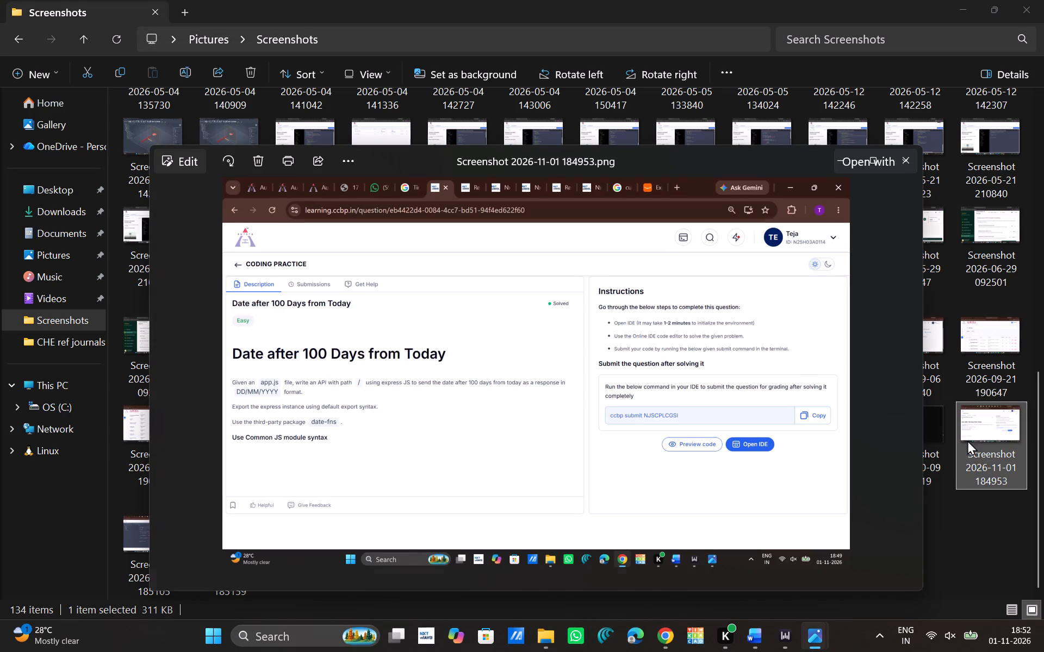
{"action": "left_click", "coordinate": [345, 161]}
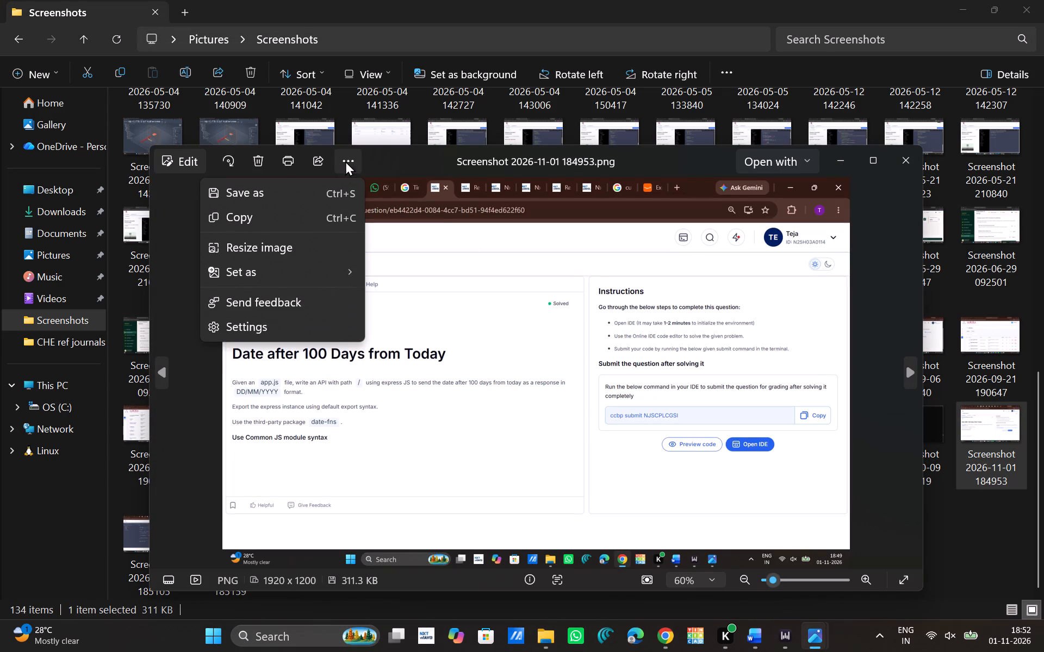
{"action": "left_click", "coordinate": [270, 221]}
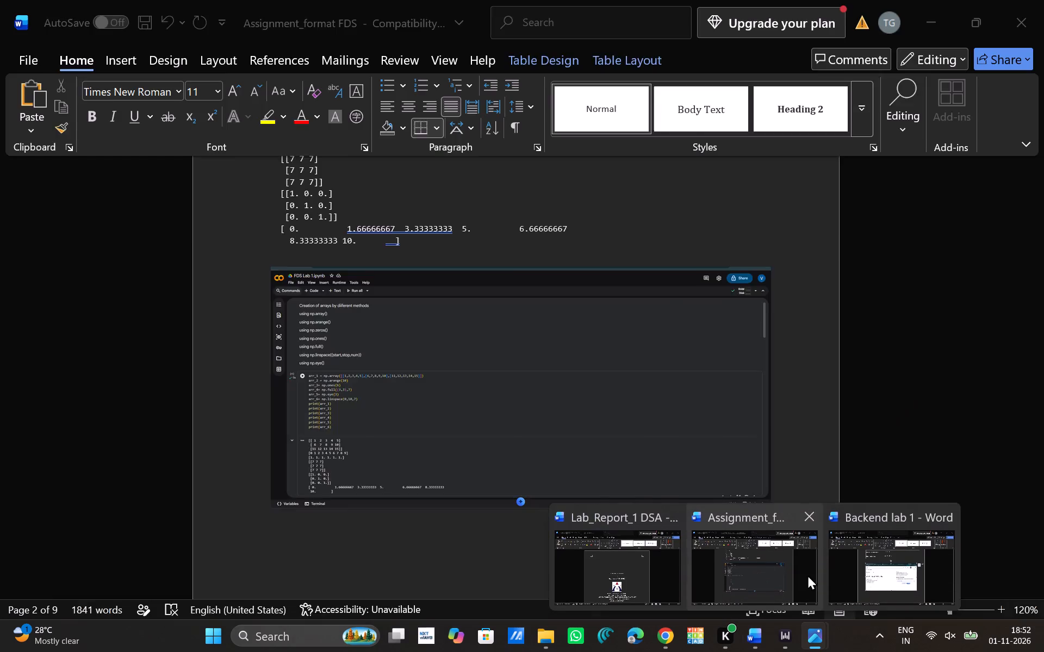
{"action": "left_click", "coordinate": [892, 557]}
{"action": "left_click", "coordinate": [536, 413]}
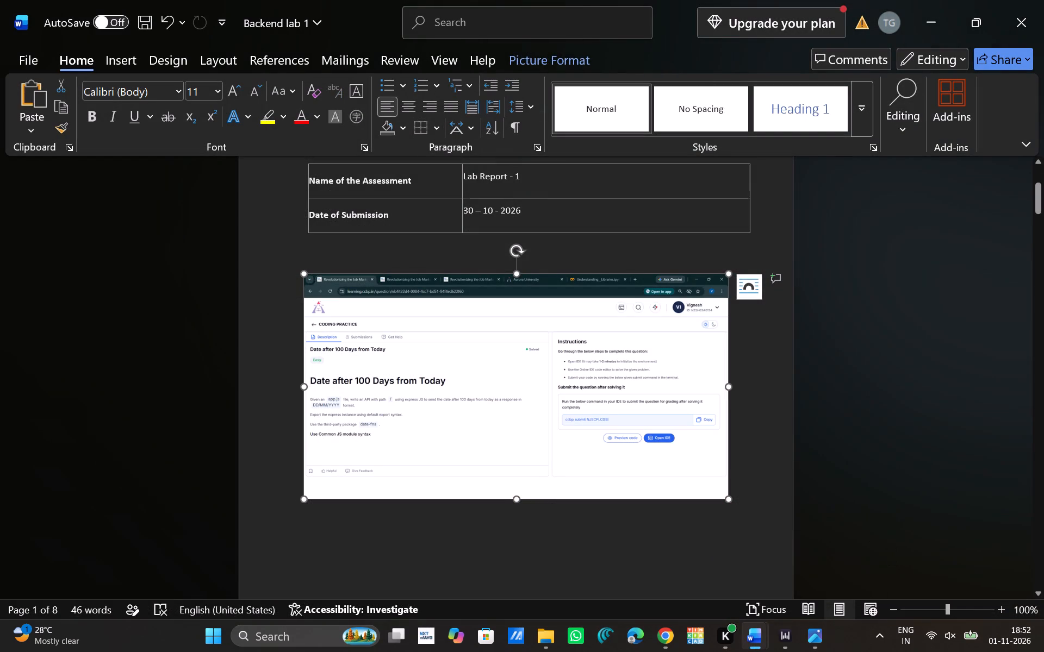
{"action": "key", "text": "BackSpace"}
{"action": "key", "text": "ctrl+v"}
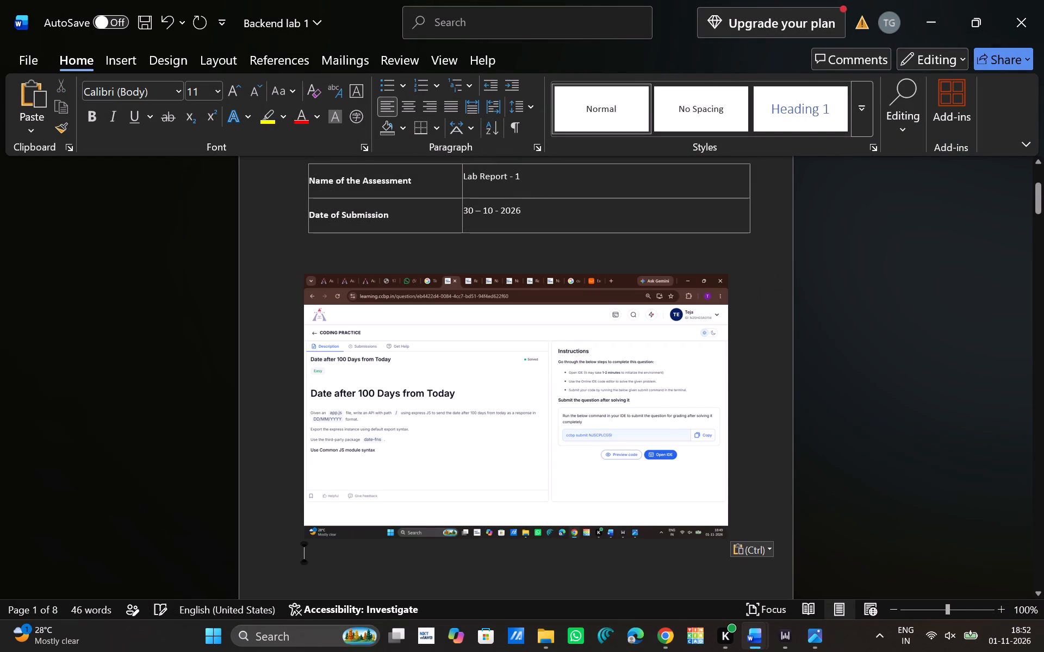
{"action": "scroll", "coordinate": [536, 413], "scroll_direction": "down", "scroll_amount": 4}
{"action": "left_click", "coordinate": [509, 406]}
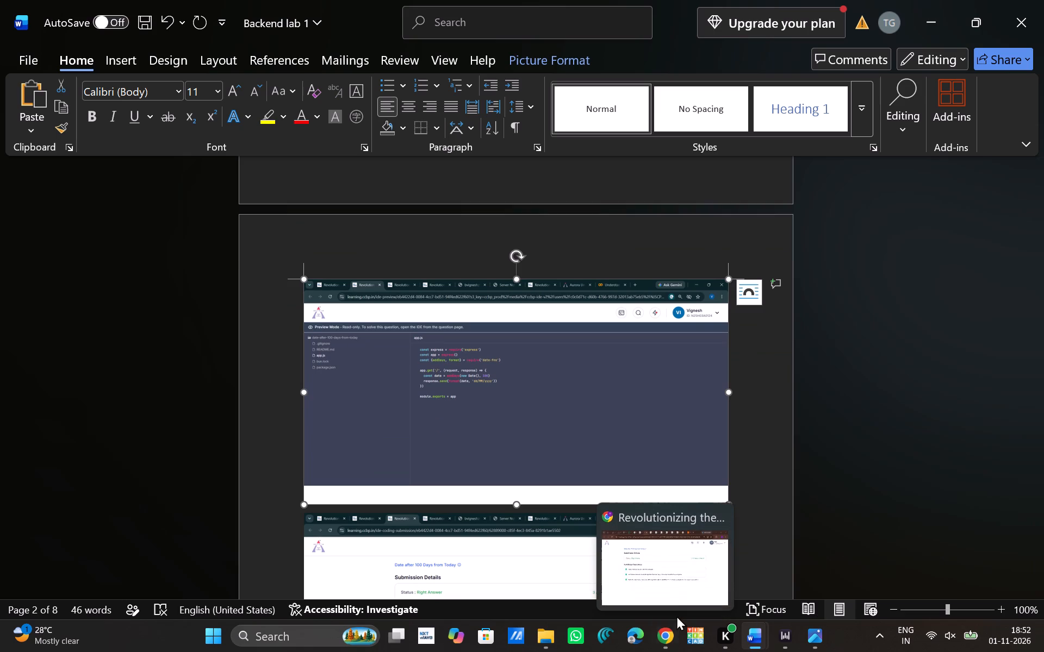
{"action": "left_click", "coordinate": [544, 588]}
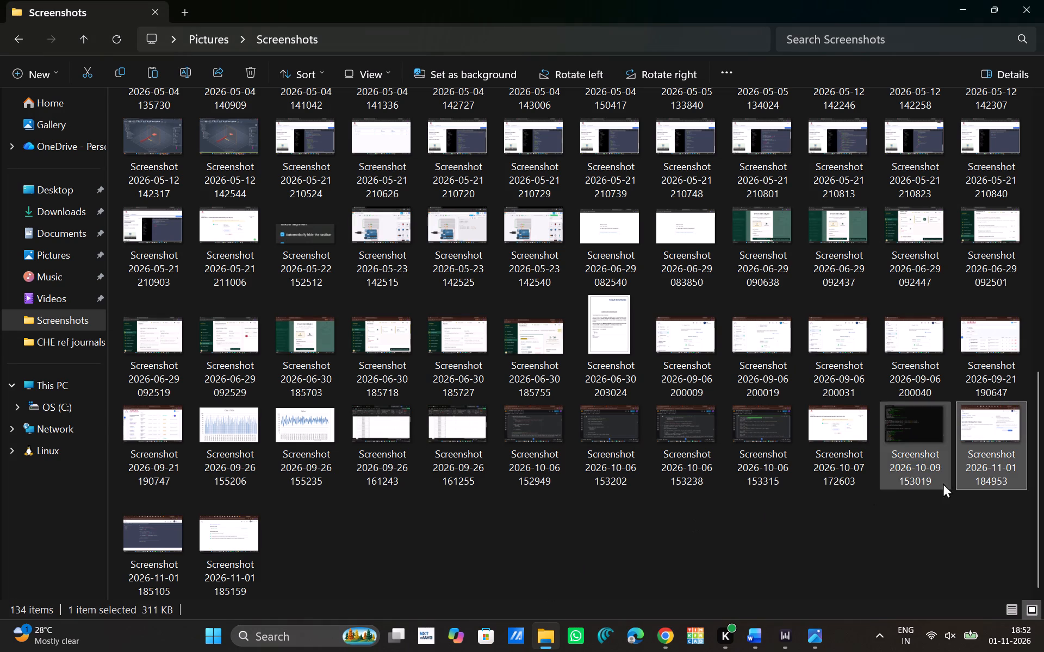
{"action": "right_click", "coordinate": [169, 536]}
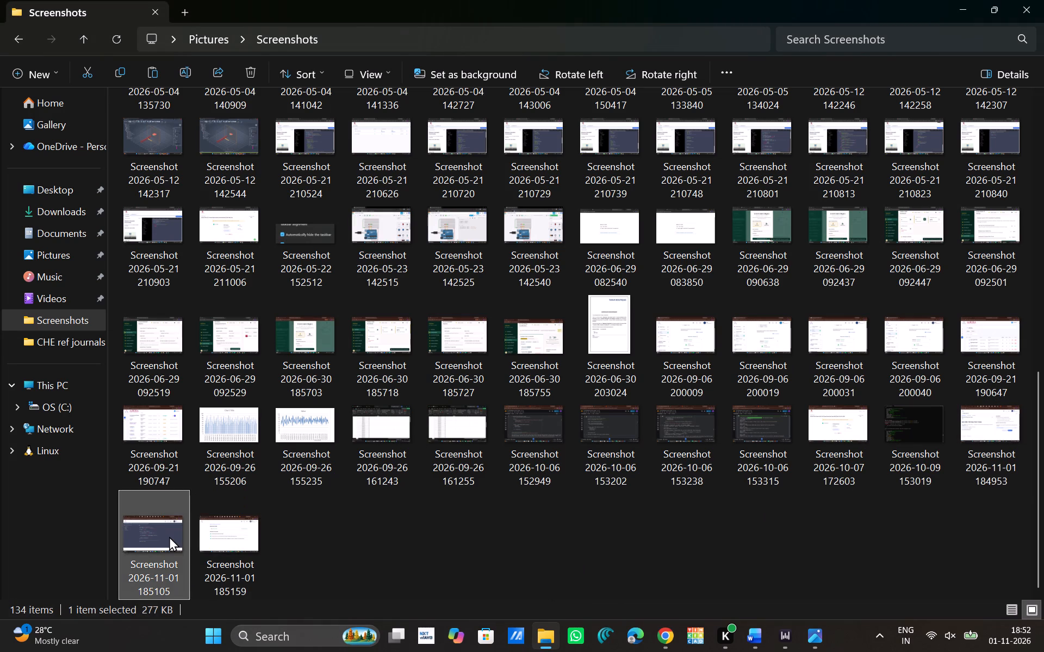
{"action": "left_click", "coordinate": [249, 15]}
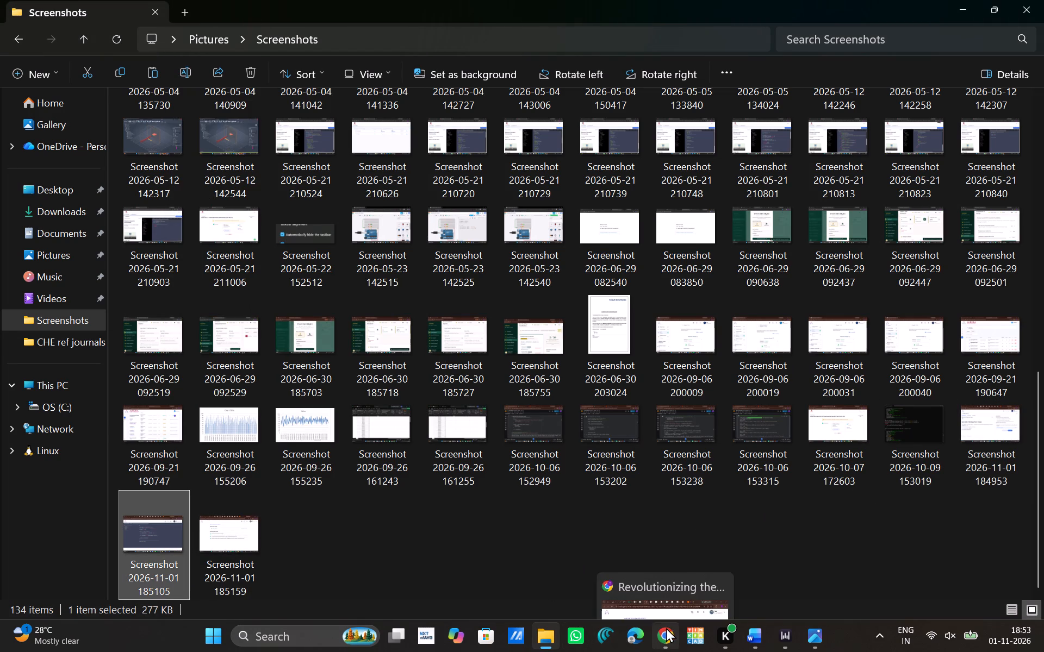
{"action": "left_click", "coordinate": [658, 579]}
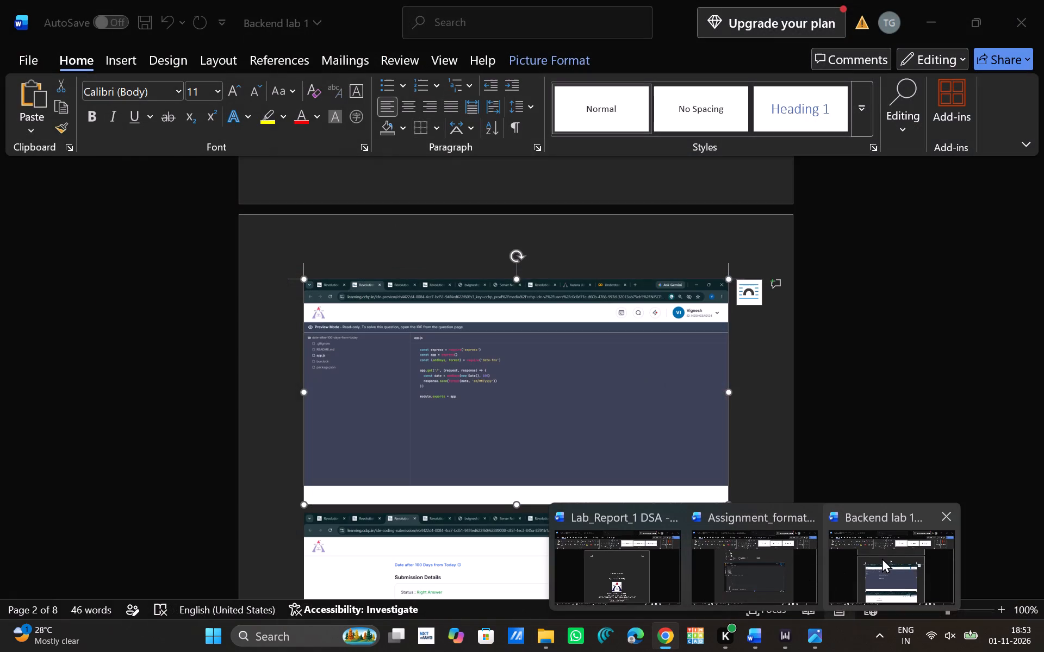
{"action": "left_click", "coordinate": [882, 558]}
{"action": "left_click", "coordinate": [543, 382]}
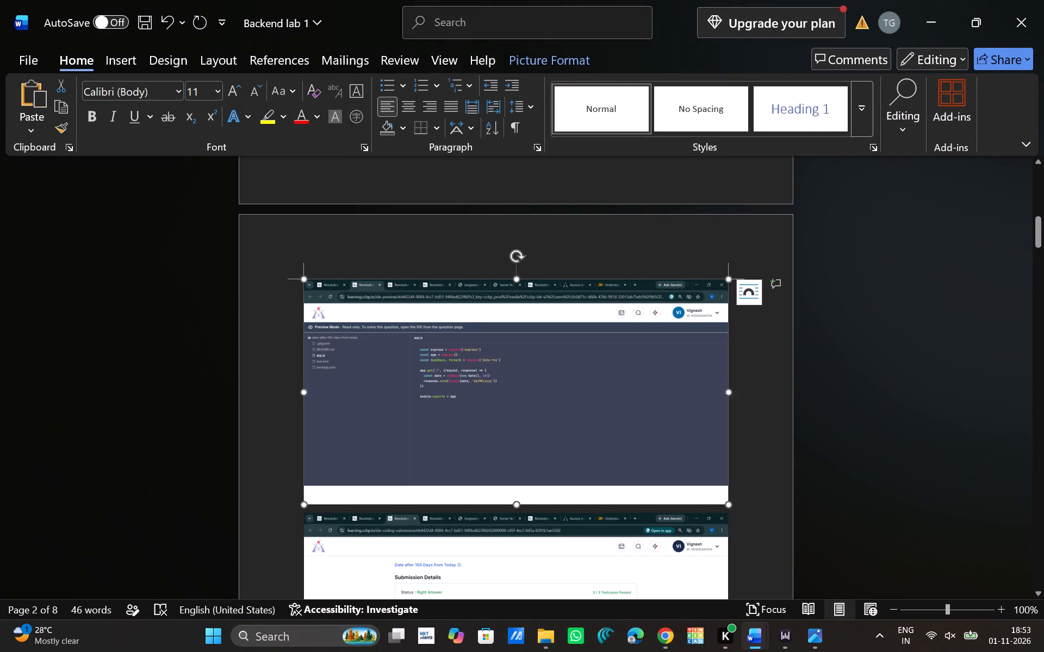
{"action": "key", "text": "BackSpace"}
{"action": "key", "text": "ctrl+v"}
{"action": "scroll", "coordinate": [543, 382], "scroll_direction": "down", "scroll_amount": 4}
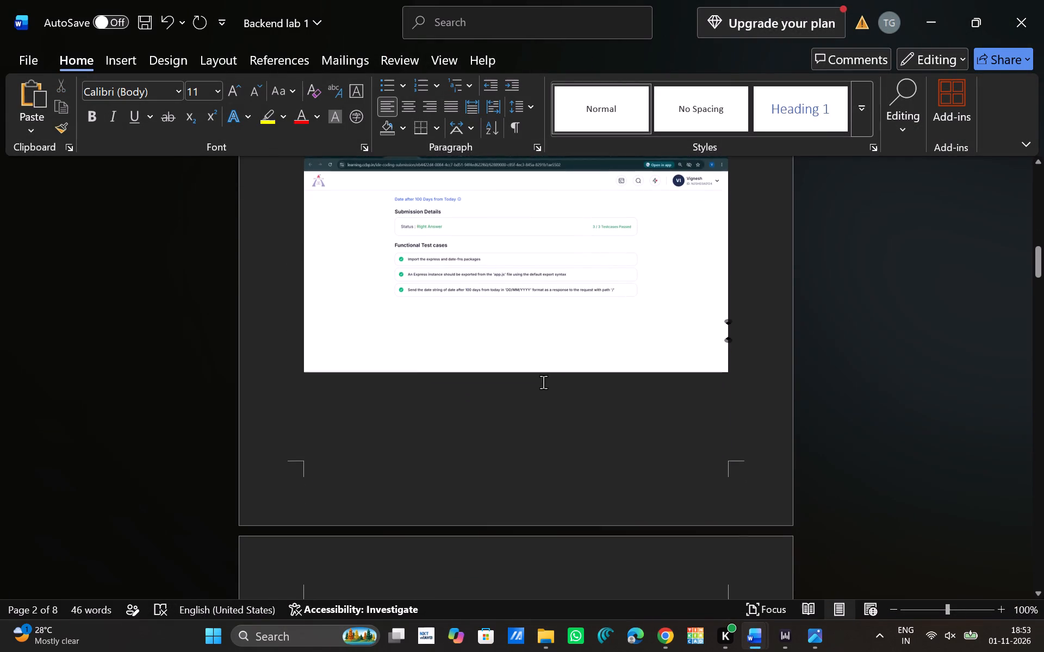
{"action": "left_click", "coordinate": [509, 315]}
{"action": "scroll", "coordinate": [509, 315], "scroll_direction": "up", "scroll_amount": 1}
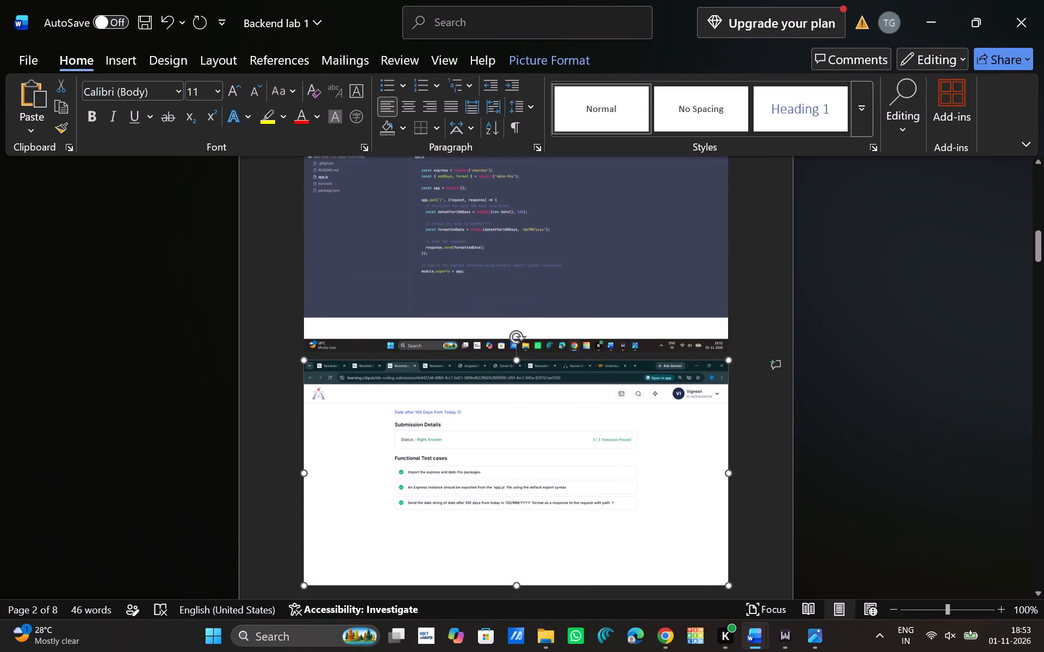
{"action": "scroll", "coordinate": [507, 433], "scroll_direction": "down", "scroll_amount": 1}
{"action": "left_click", "coordinate": [519, 400]}
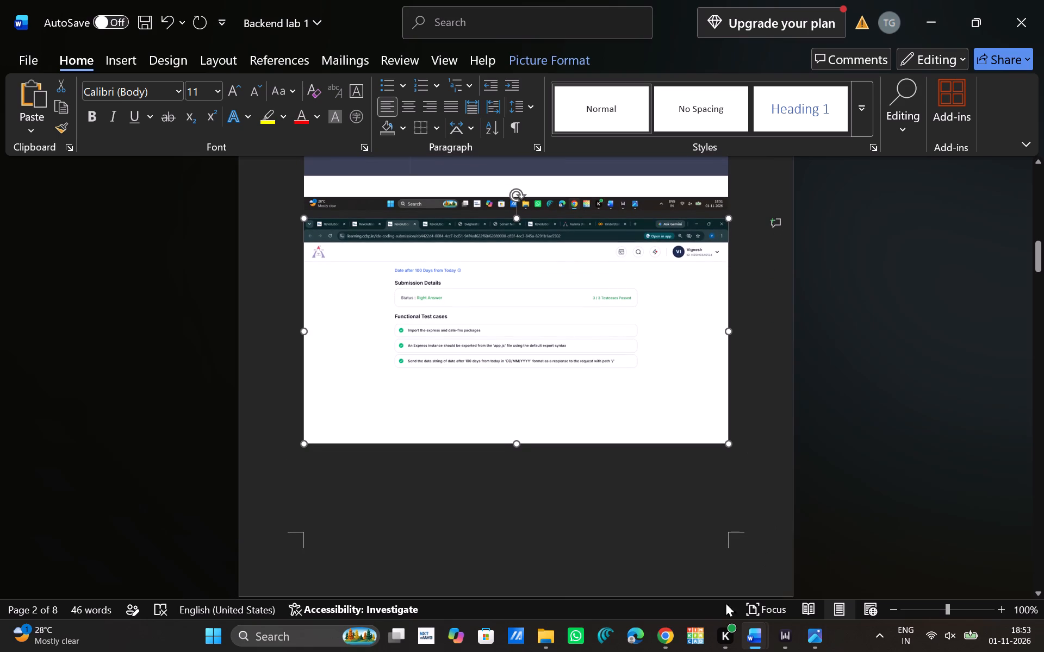
{"action": "left_click", "coordinate": [550, 594]}
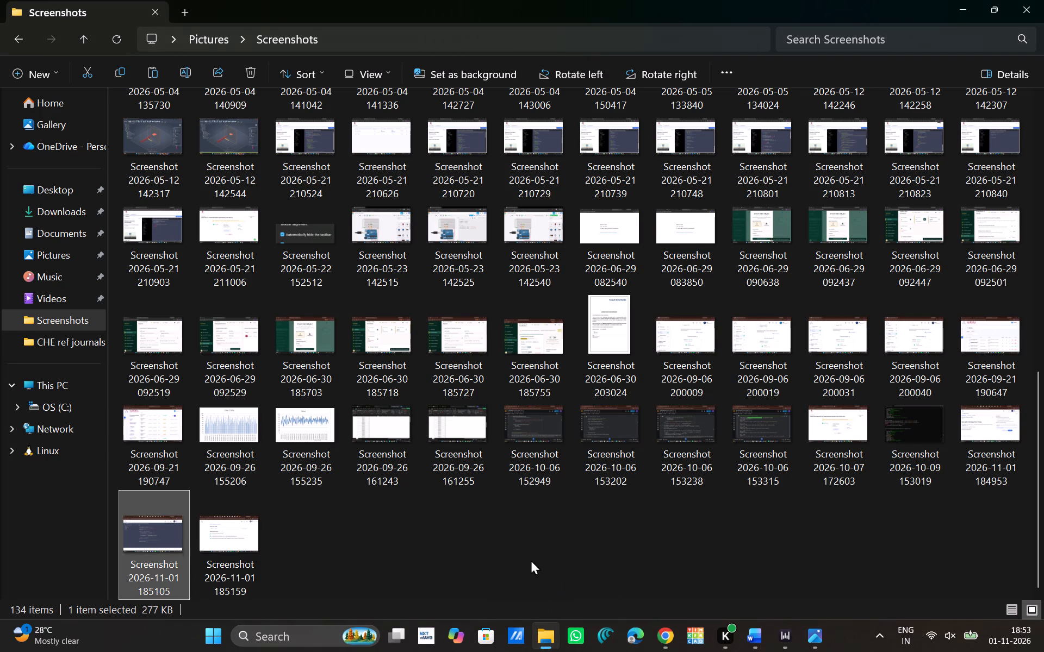
{"action": "left_click", "coordinate": [249, 554]}
{"action": "right_click", "coordinate": [249, 554]}
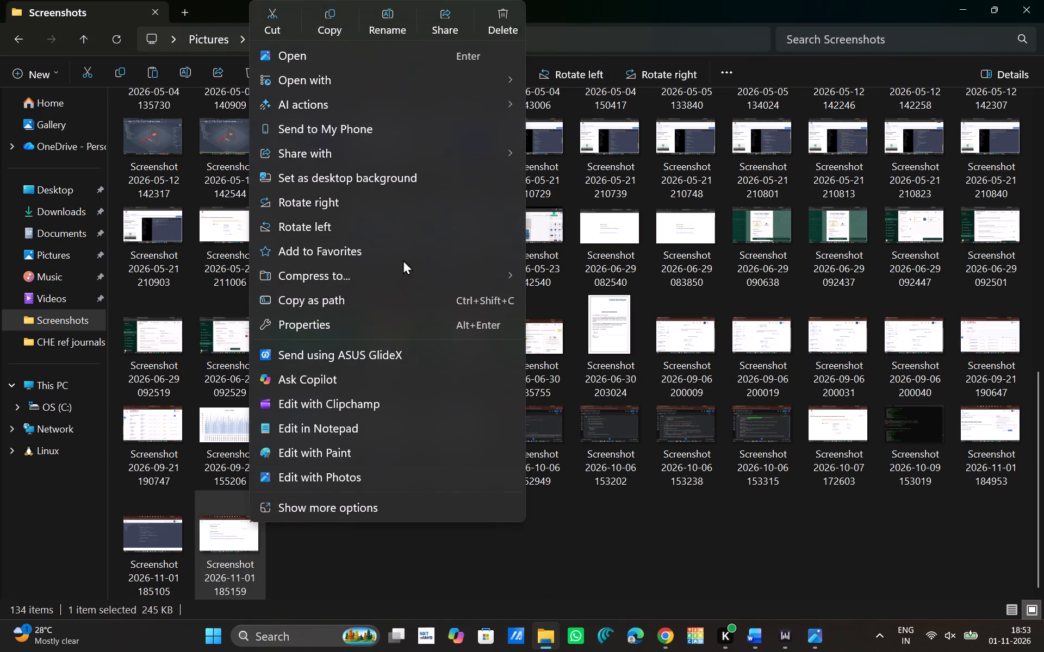
{"action": "left_click", "coordinate": [329, 35]}
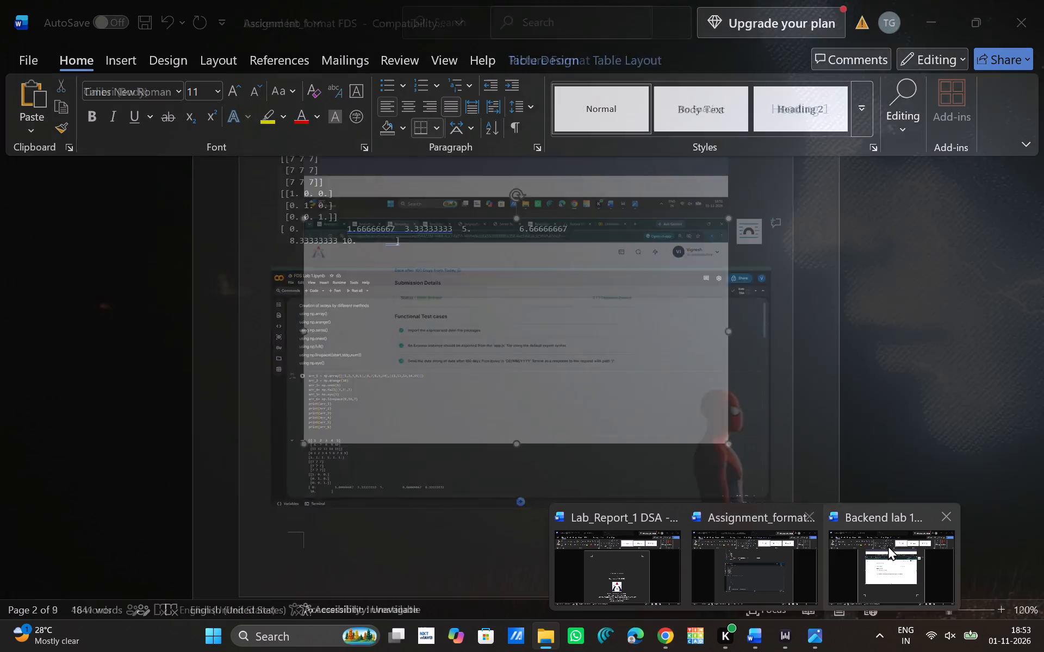
{"action": "left_click", "coordinate": [892, 546]}
{"action": "left_click", "coordinate": [496, 324]}
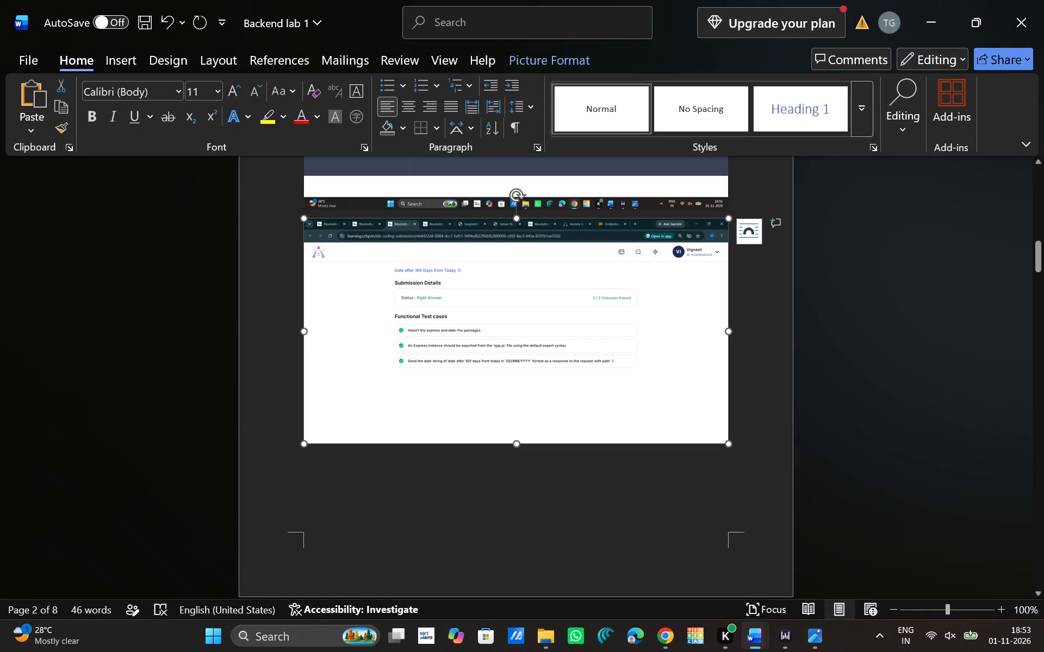
{"action": "key", "text": "BackSpace"}
{"action": "key", "text": "ctrl+v"}
Review the replaced Date after 100 Days from Today pictures and the following Today's Date pictures in Backend lab 1.
{"action": "scroll", "coordinate": [496, 324], "scroll_direction": "up", "scroll_amount": 1}
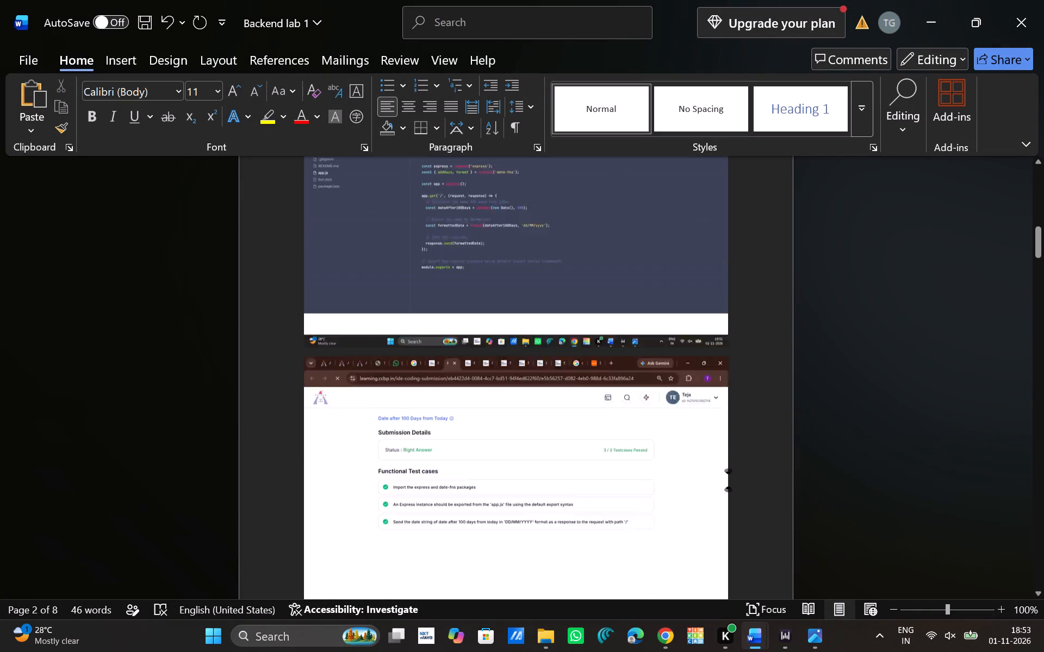
{"action": "scroll", "coordinate": [496, 324], "scroll_direction": "up", "scroll_amount": 3}
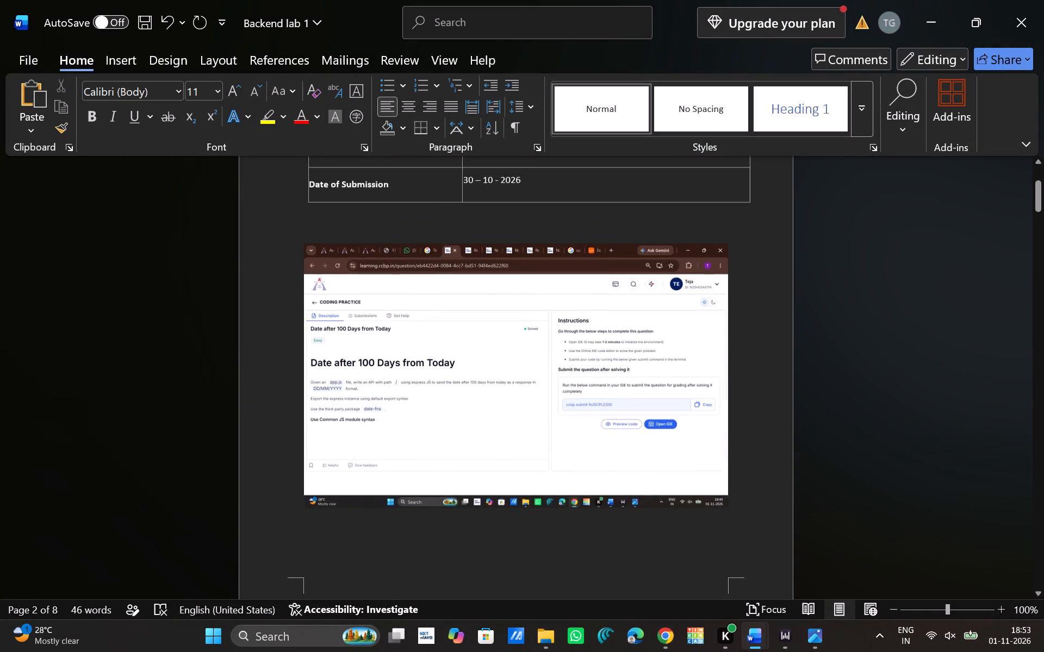
{"action": "scroll", "coordinate": [496, 324], "scroll_direction": "up", "scroll_amount": 1}
{"action": "scroll", "coordinate": [496, 324], "scroll_direction": "down", "scroll_amount": 4}
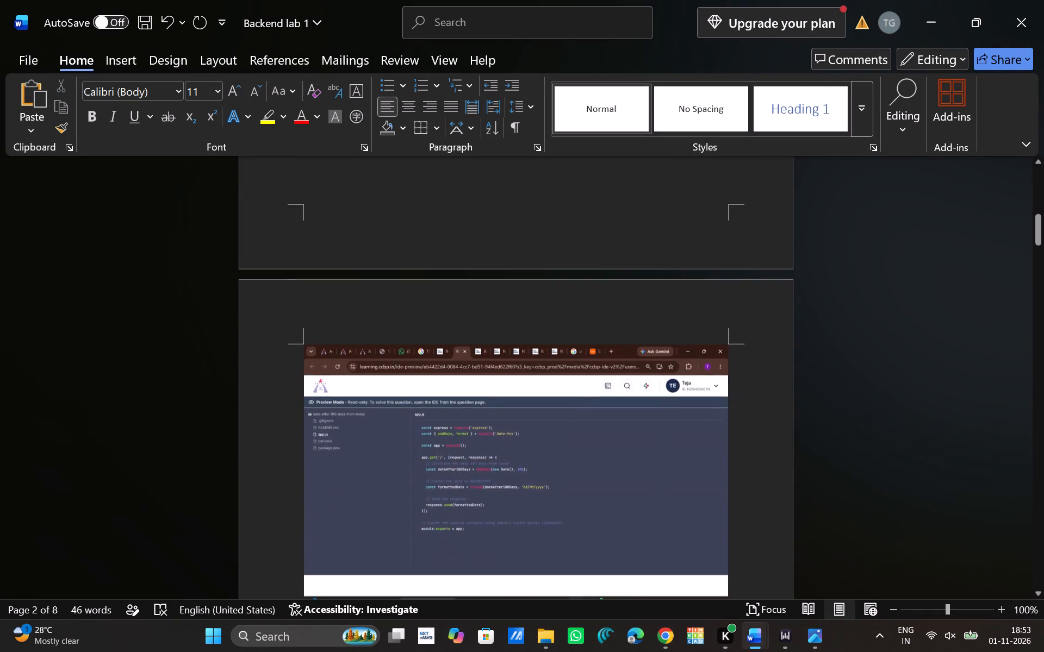
{"action": "scroll", "coordinate": [496, 324], "scroll_direction": "down", "scroll_amount": 4}
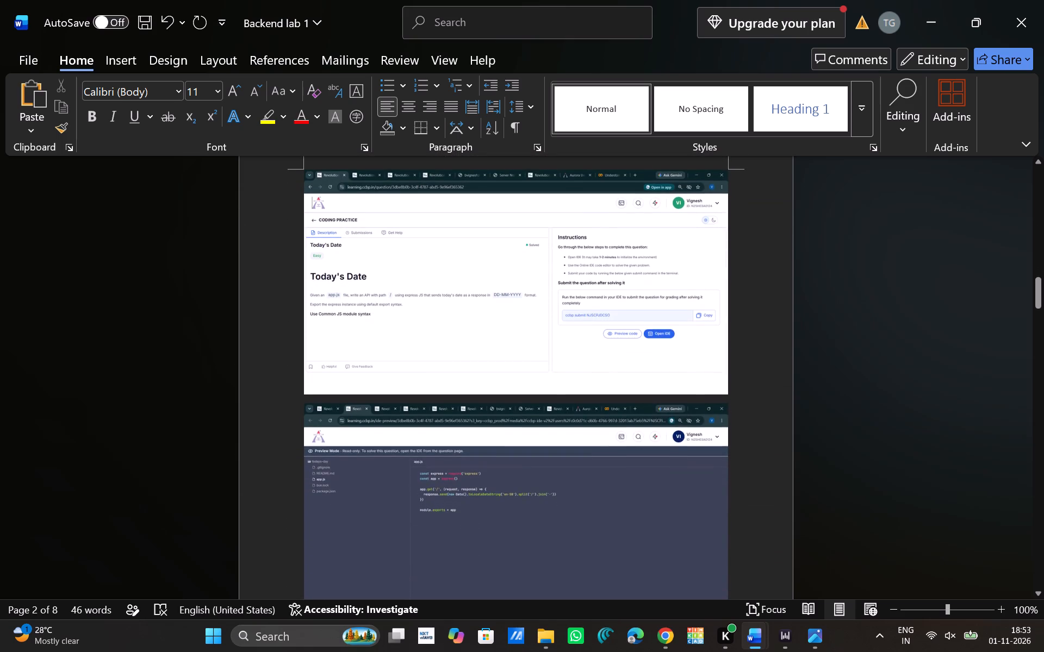
{"action": "scroll", "coordinate": [496, 324], "scroll_direction": "up", "scroll_amount": 1}
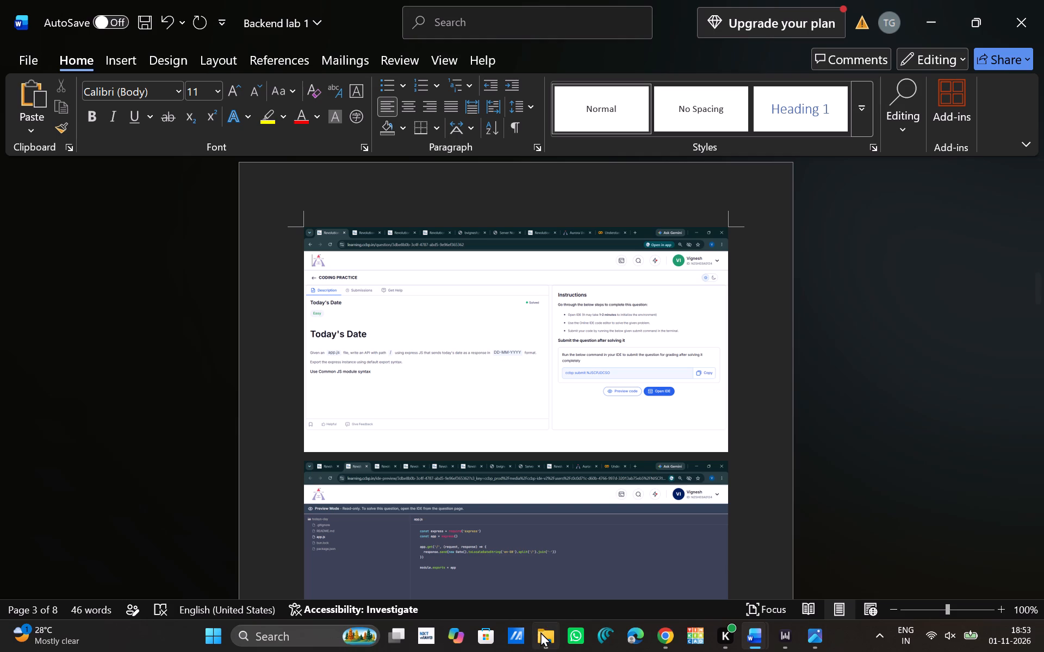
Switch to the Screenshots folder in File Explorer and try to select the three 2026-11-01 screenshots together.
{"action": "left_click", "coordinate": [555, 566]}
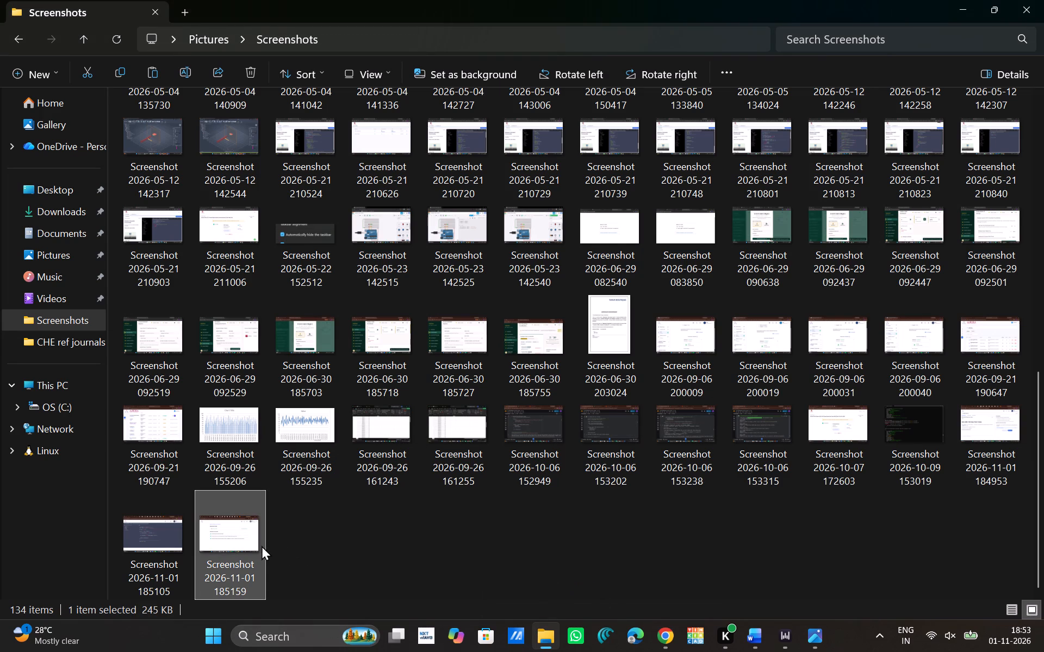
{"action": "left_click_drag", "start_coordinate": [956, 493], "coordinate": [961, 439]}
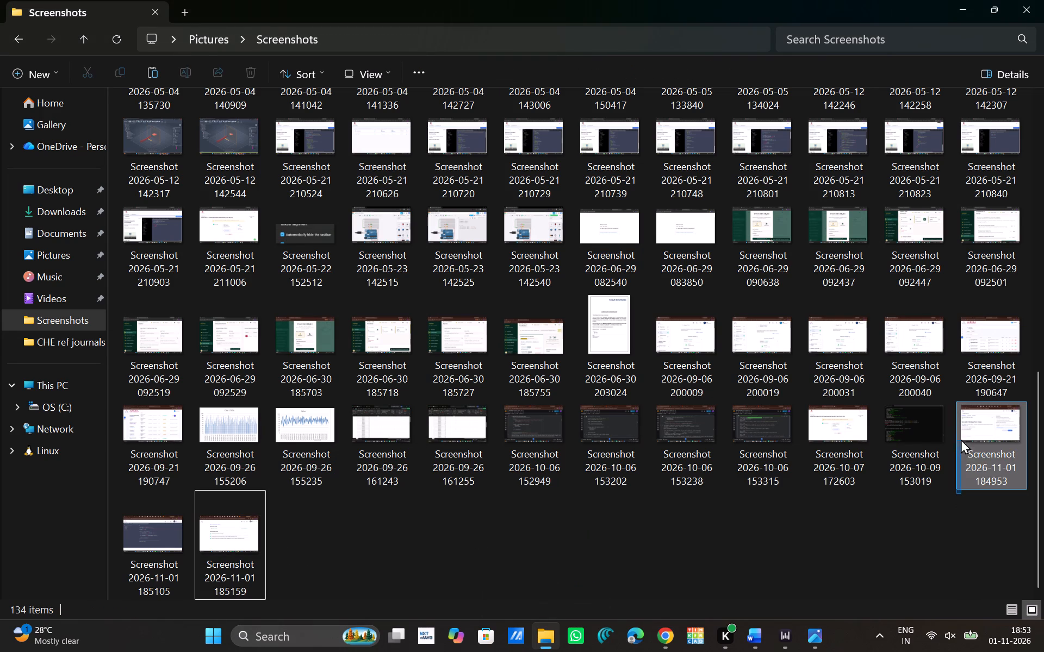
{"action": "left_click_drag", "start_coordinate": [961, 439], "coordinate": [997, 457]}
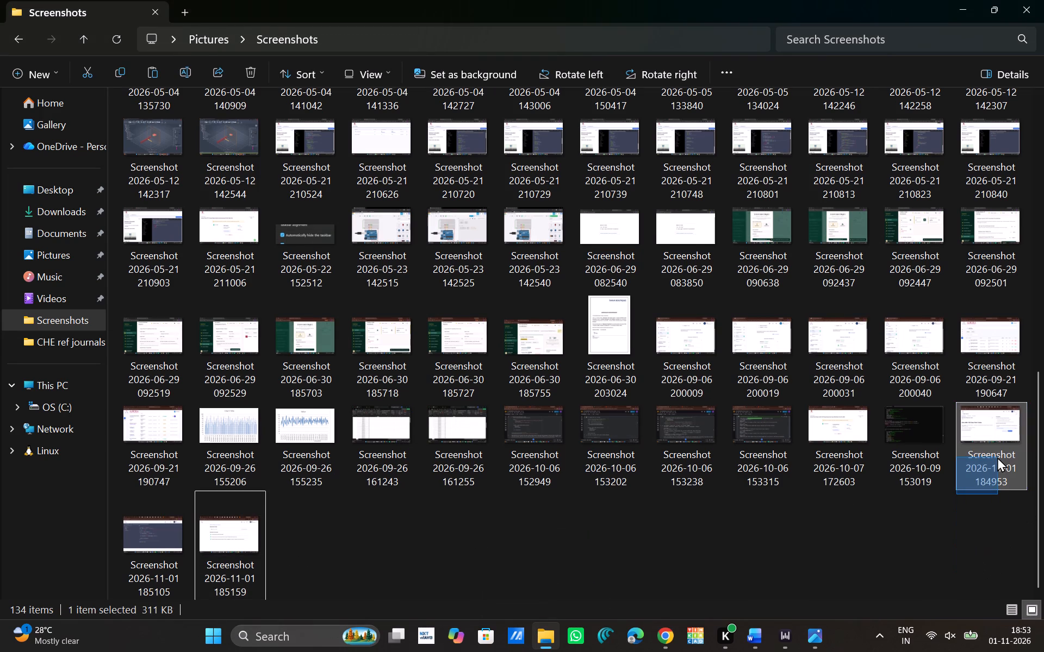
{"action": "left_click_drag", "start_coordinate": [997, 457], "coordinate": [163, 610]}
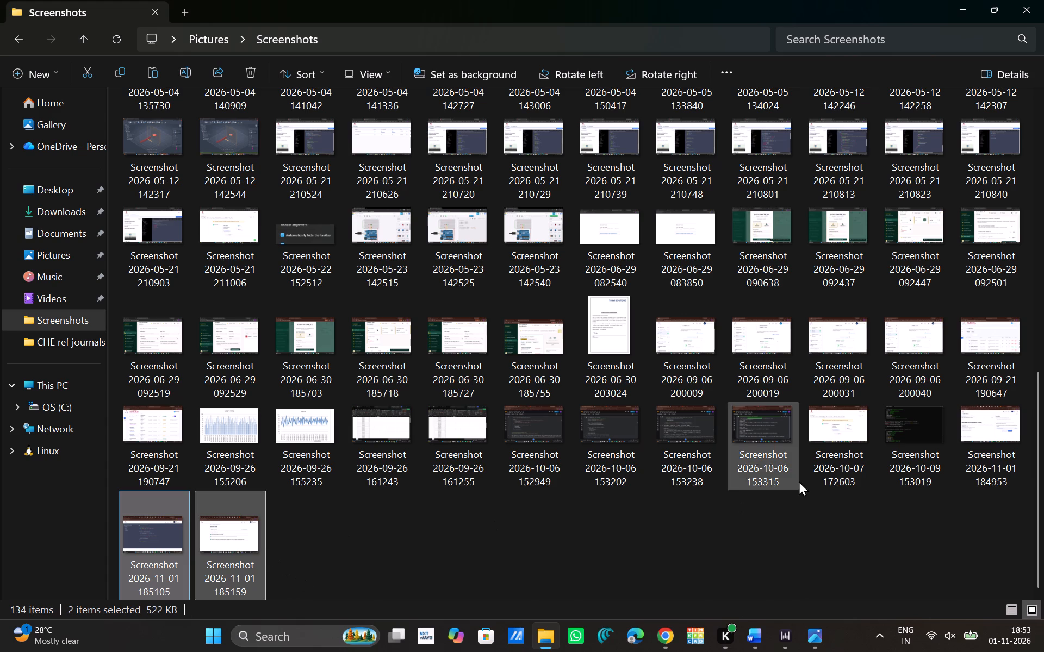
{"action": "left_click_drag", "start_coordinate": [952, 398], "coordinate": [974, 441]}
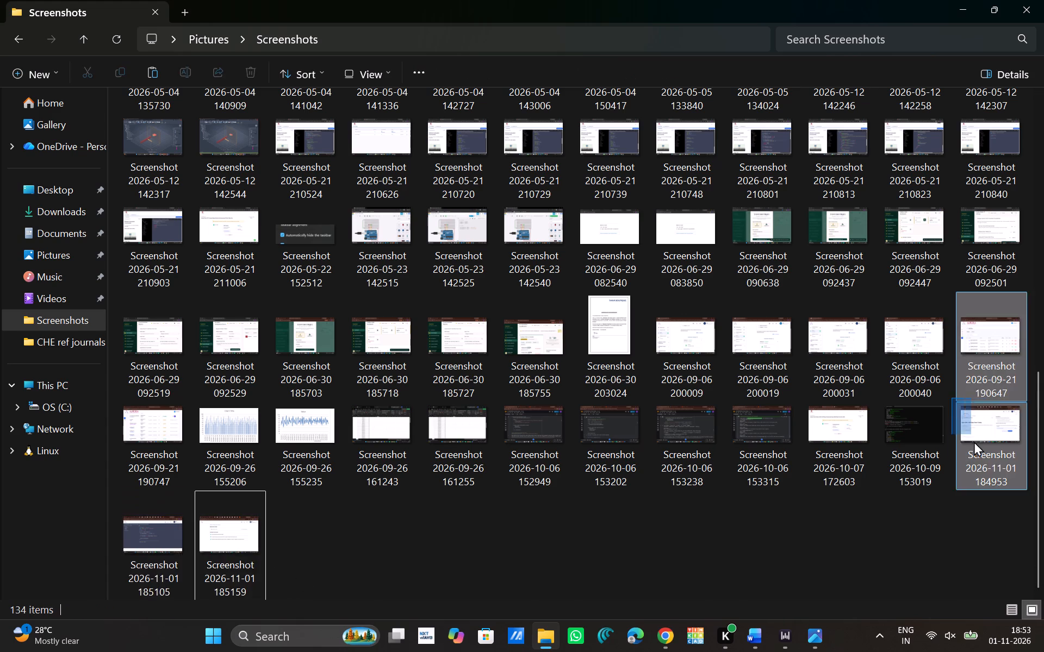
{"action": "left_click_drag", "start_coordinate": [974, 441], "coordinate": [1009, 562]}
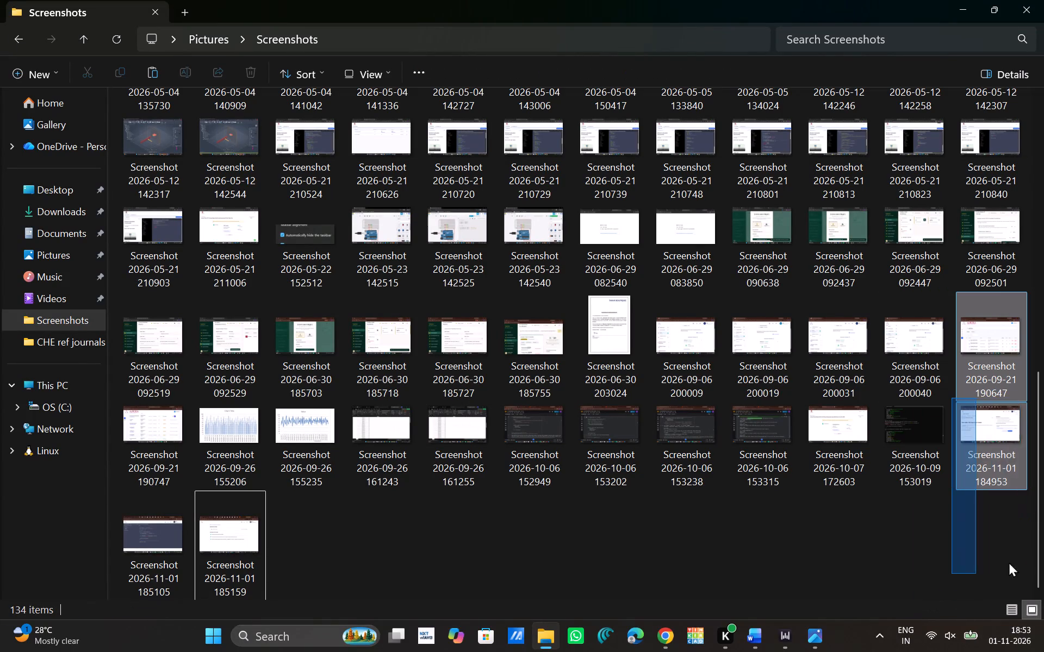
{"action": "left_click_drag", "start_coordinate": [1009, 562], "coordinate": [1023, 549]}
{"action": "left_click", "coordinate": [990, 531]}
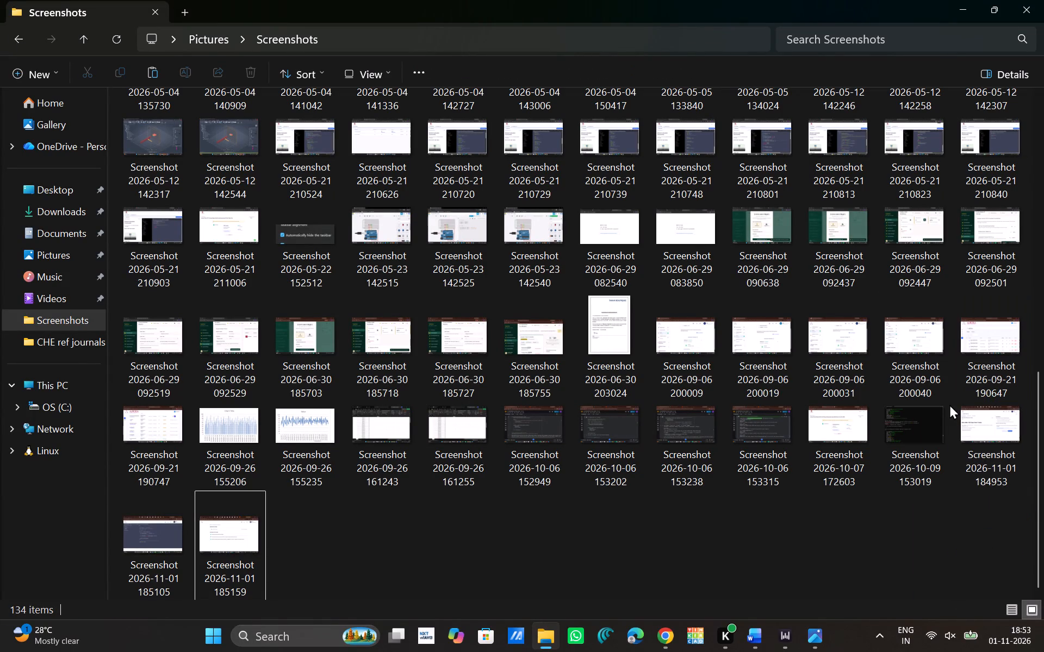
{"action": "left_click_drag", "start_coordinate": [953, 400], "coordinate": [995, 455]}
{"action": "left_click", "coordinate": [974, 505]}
{"action": "left_click", "coordinate": [987, 448]}
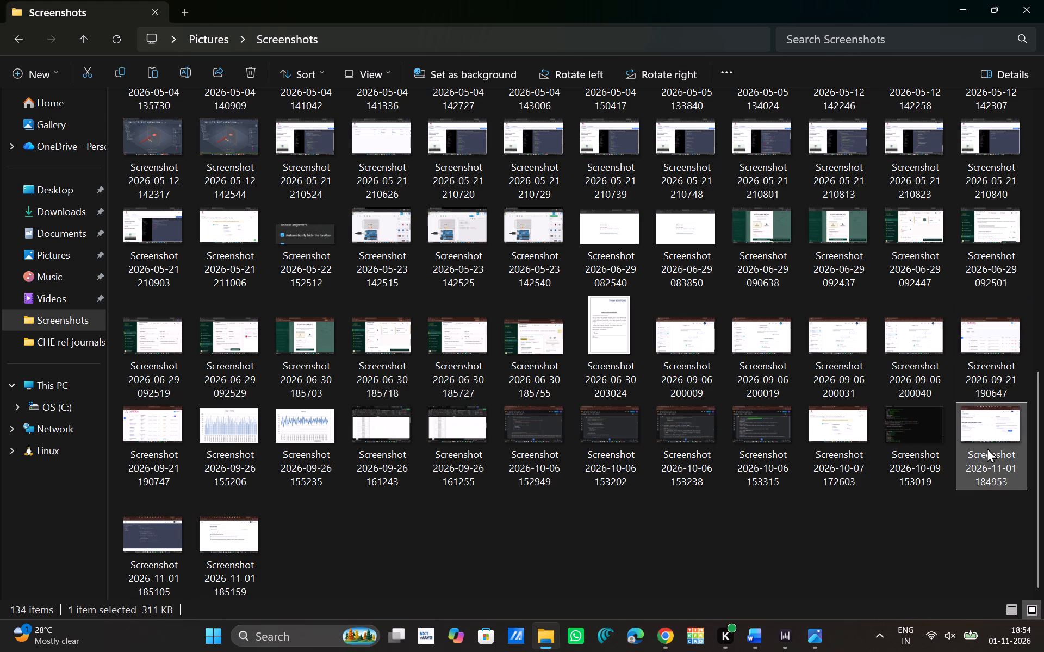
{"action": "right_click", "coordinate": [987, 448]}
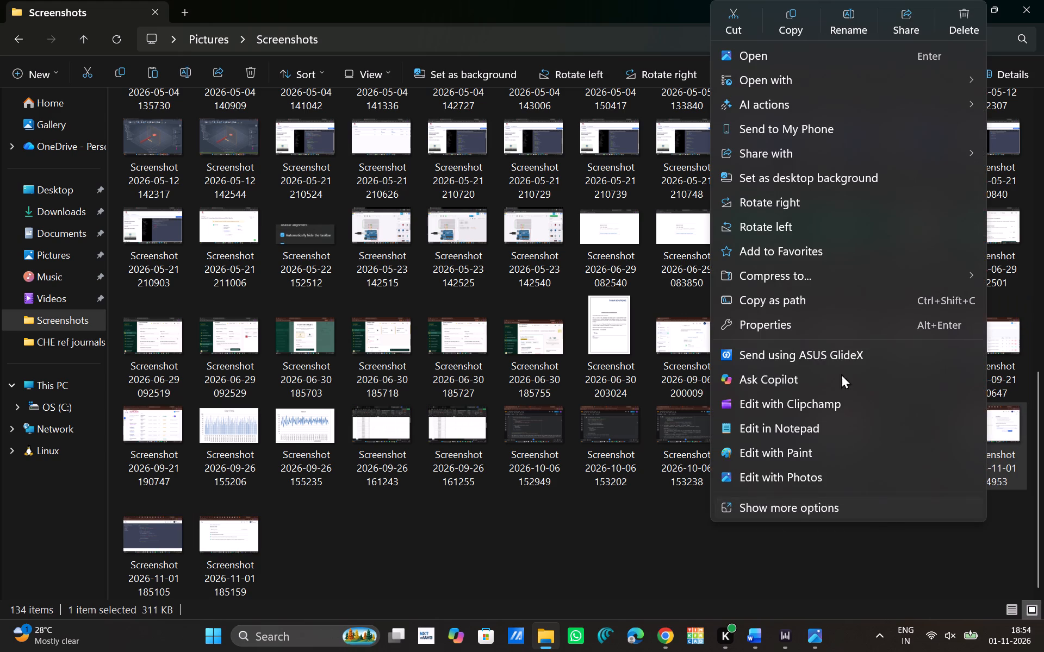
{"action": "left_click", "coordinate": [962, 26]}
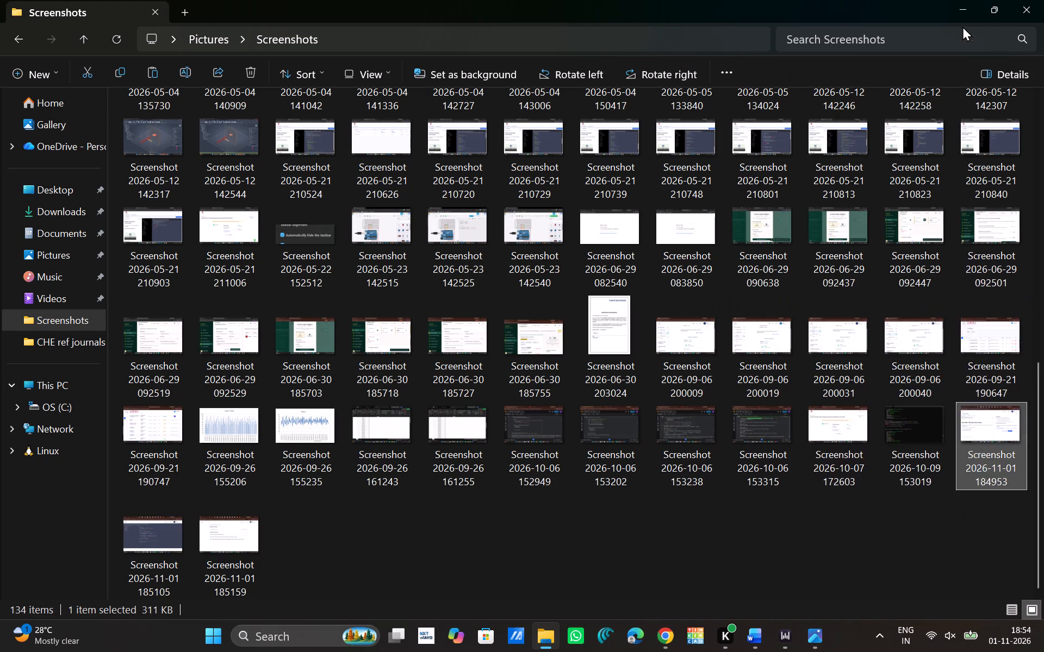
{"action": "right_click", "coordinate": [960, 482]}
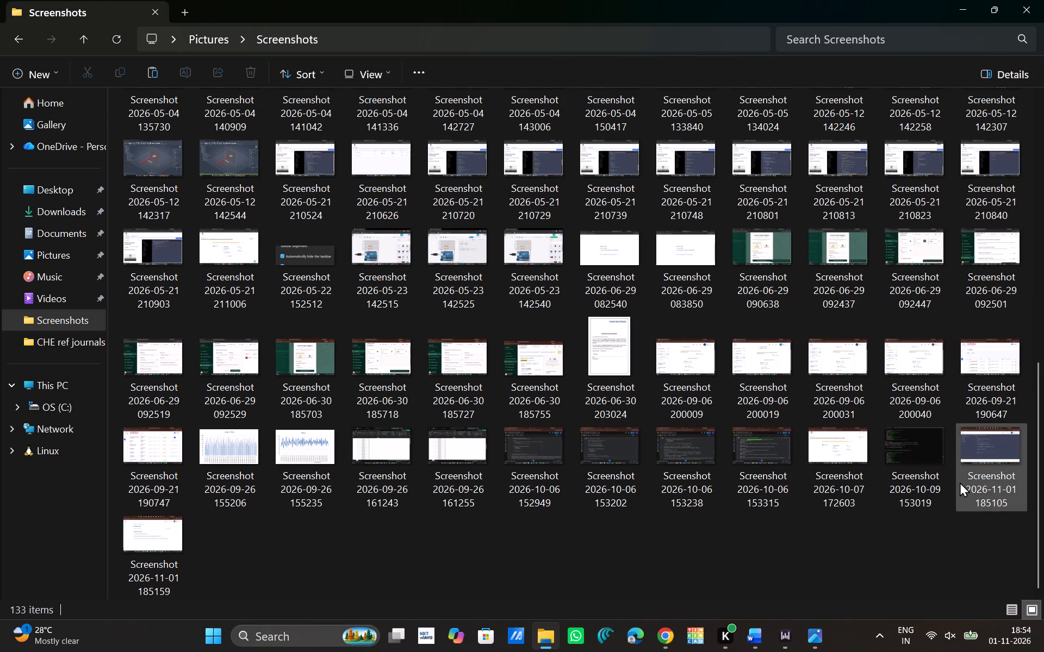
{"action": "left_click", "coordinate": [881, 560]}
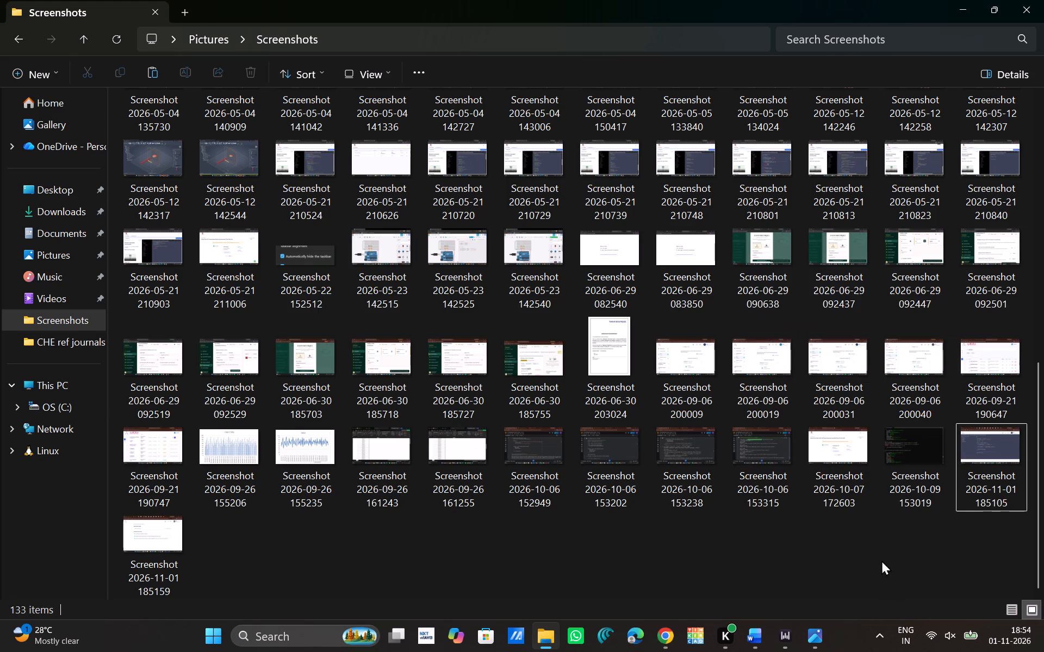
{"action": "right_click", "coordinate": [996, 484]}
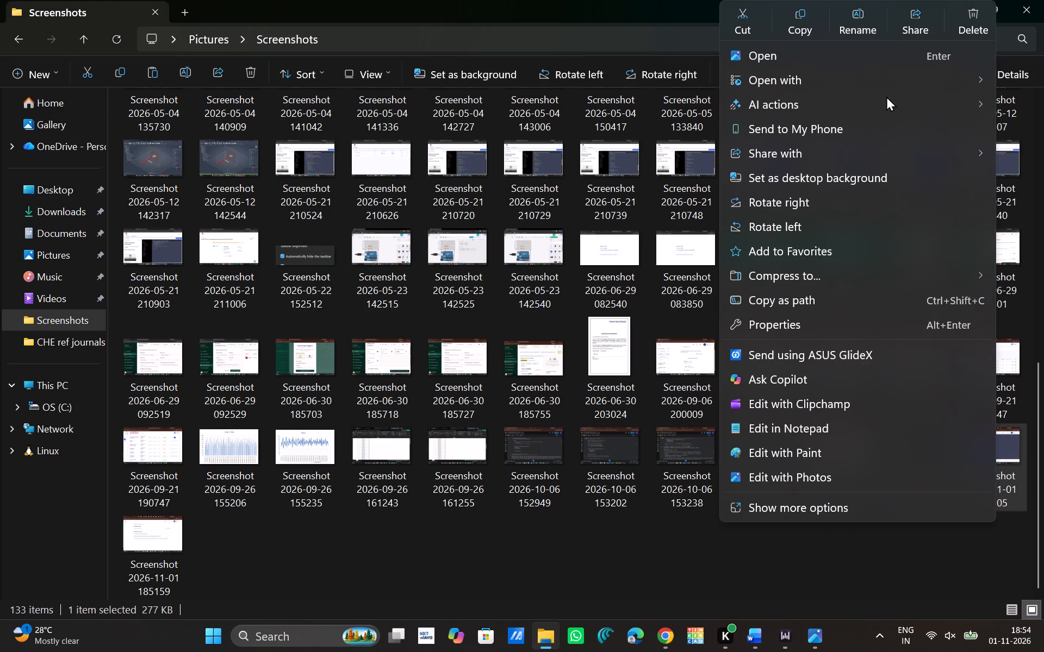
{"action": "left_click", "coordinate": [964, 23]}
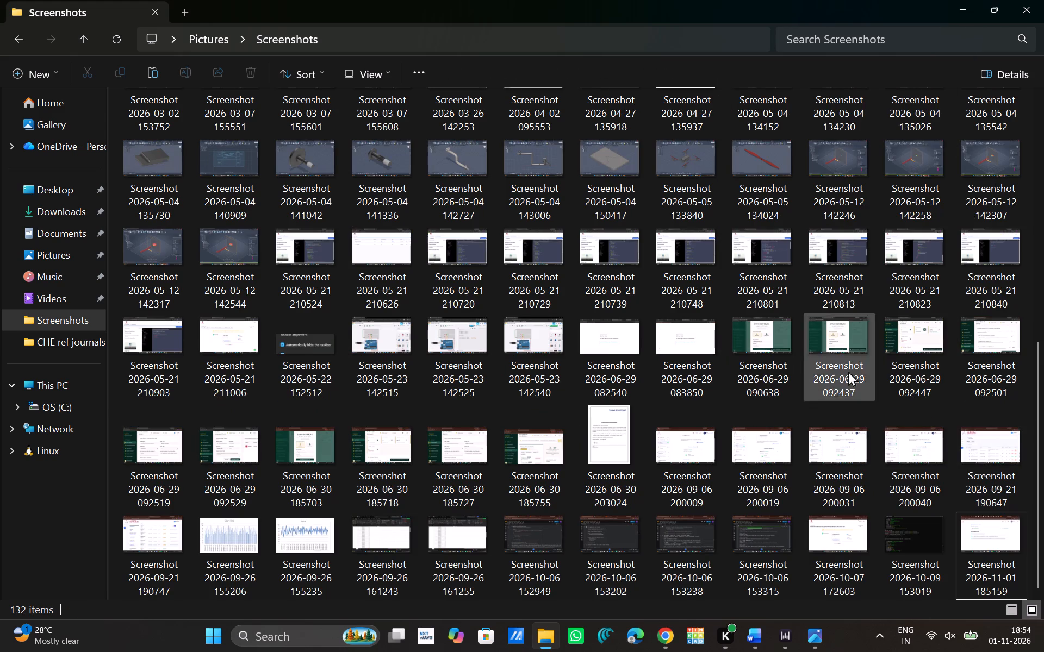
{"action": "right_click", "coordinate": [1011, 542]}
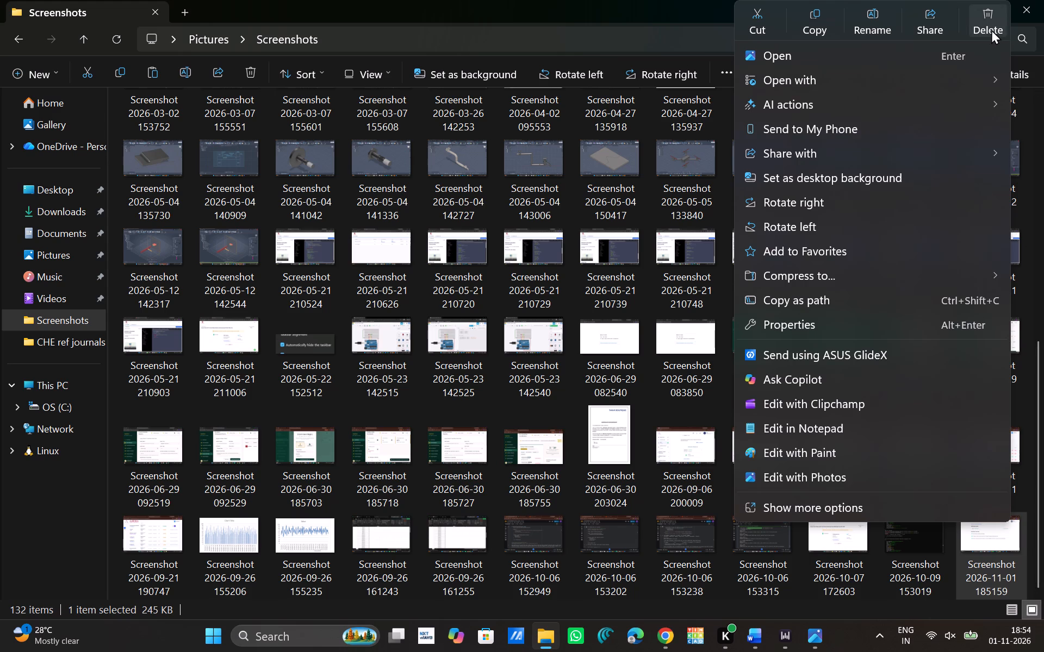
{"action": "left_click", "coordinate": [991, 28]}
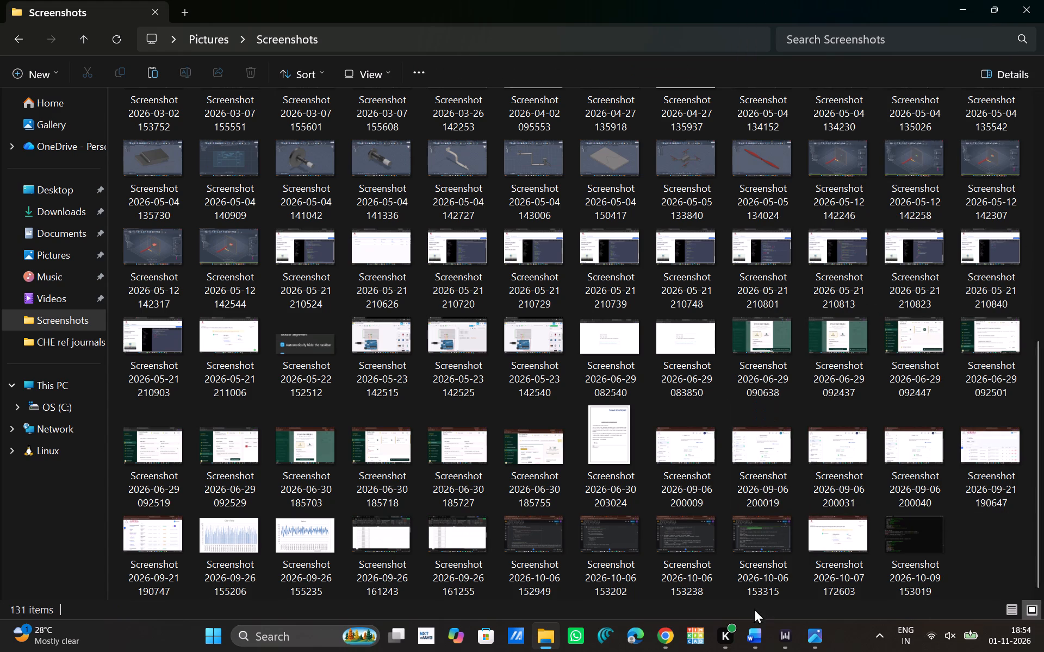
Switch to Chrome, open the Today's Date coding question from the course page, and compare it with the Backend lab 1 report in Word.
{"action": "left_click", "coordinate": [657, 566]}
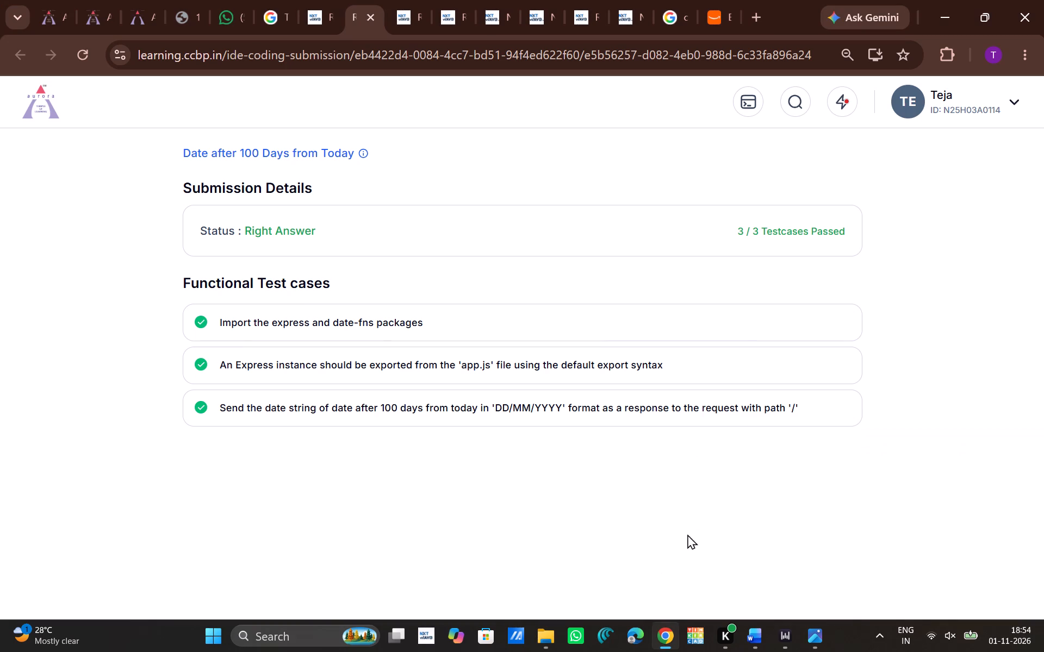
{"action": "scroll", "coordinate": [276, 205], "scroll_direction": "up", "scroll_amount": 2}
{"action": "left_click", "coordinate": [324, 11]}
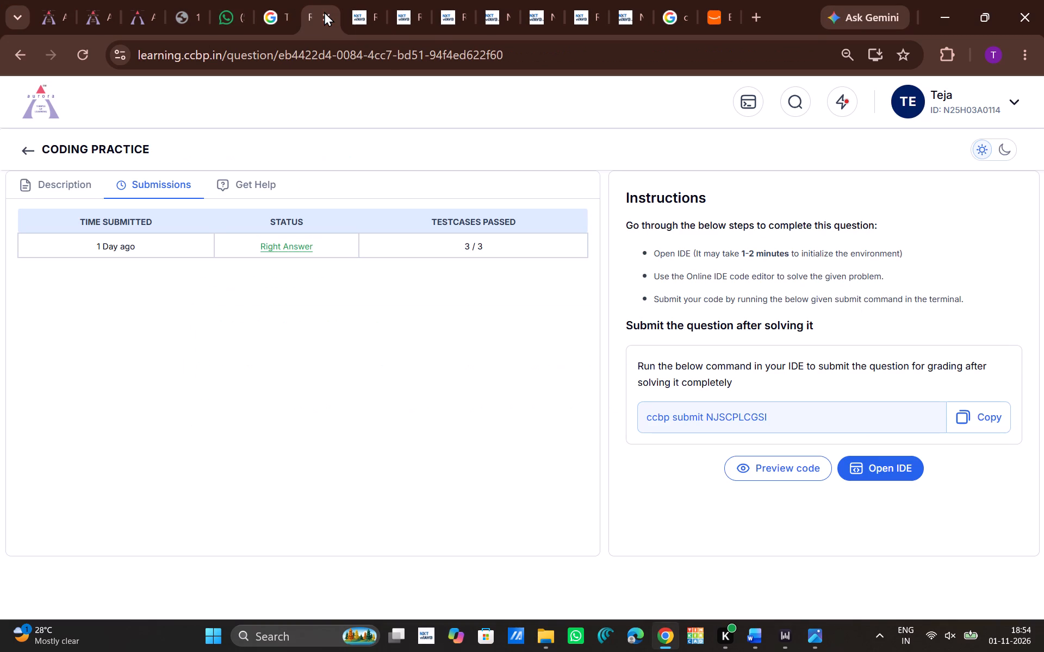
{"action": "left_click", "coordinate": [29, 144]}
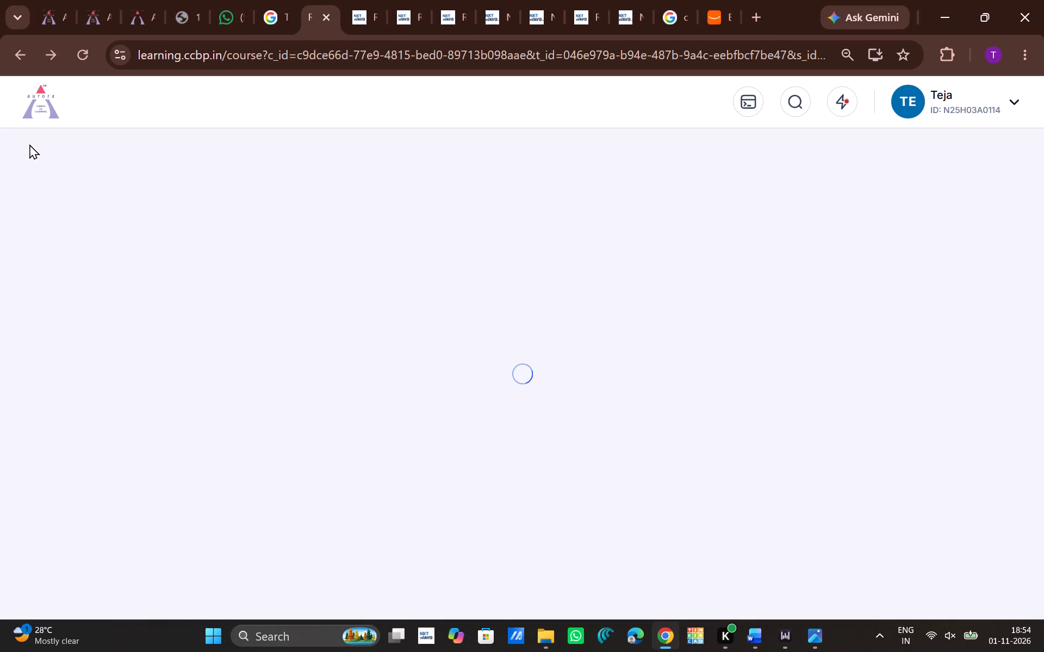
{"action": "left_click", "coordinate": [413, 338]}
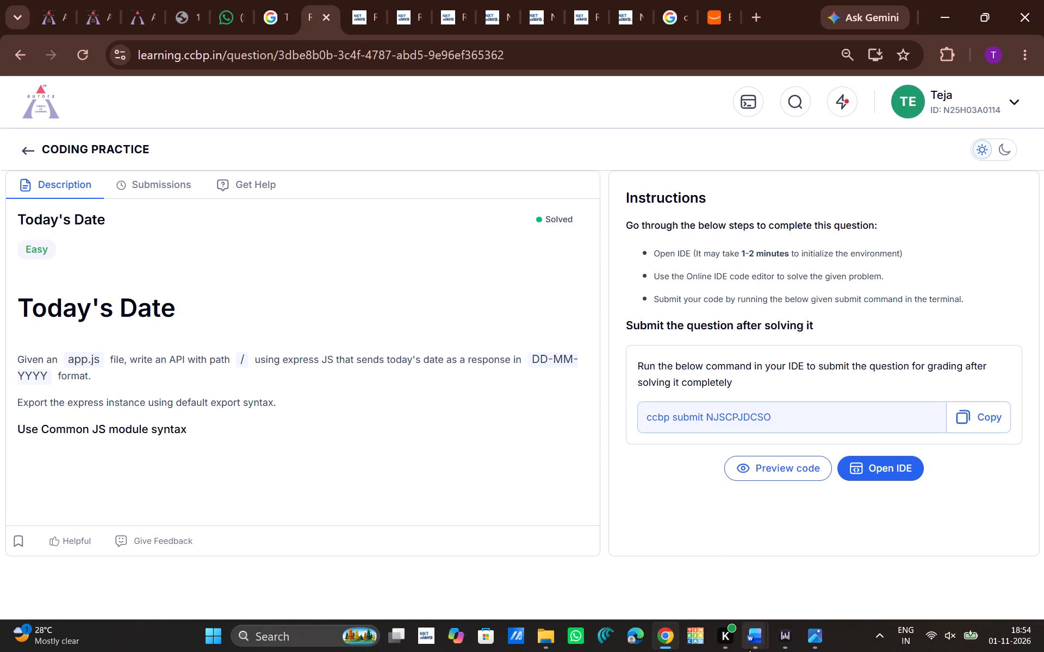
{"action": "left_click", "coordinate": [873, 556]}
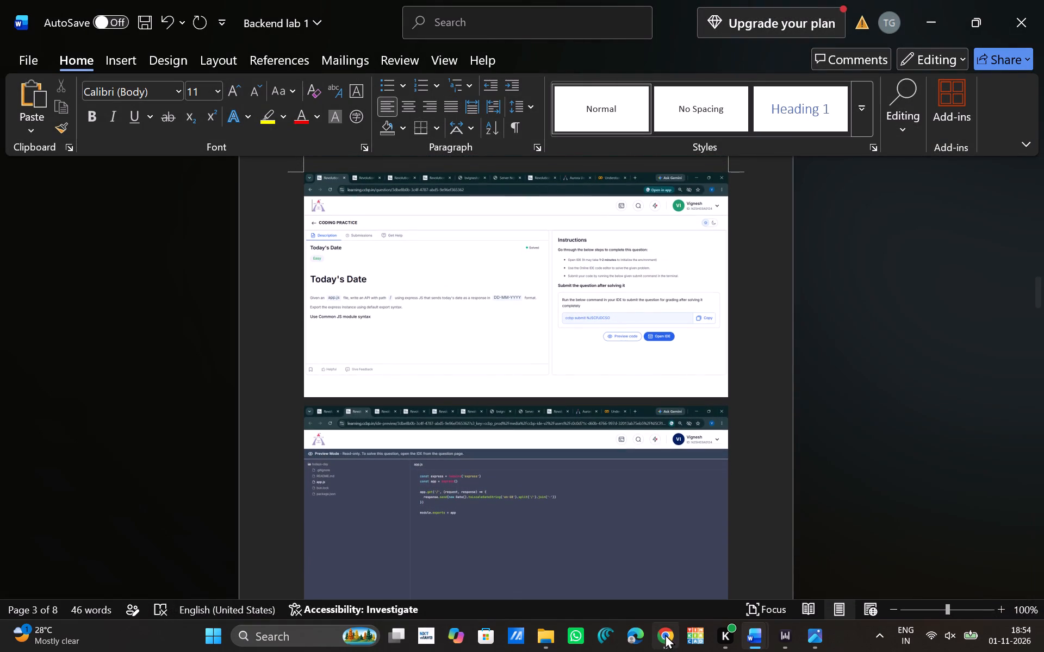
{"action": "left_click", "coordinate": [665, 587]}
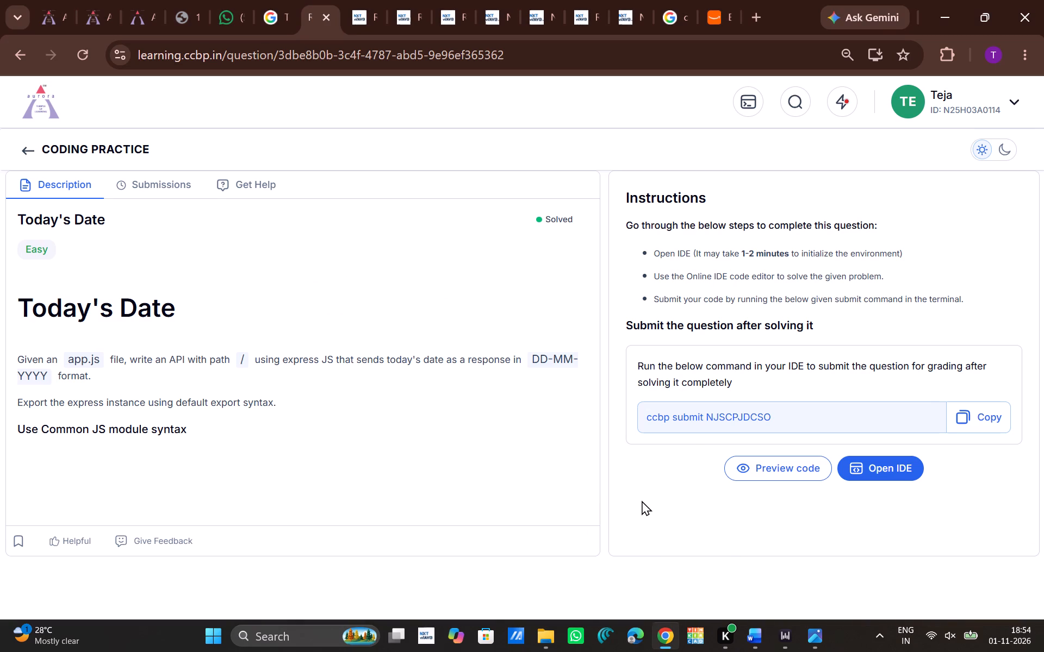
Capture a full-screen screenshot of the Today's Date question's description page with Snipping Tool.
{"action": "key", "text": "Print"}
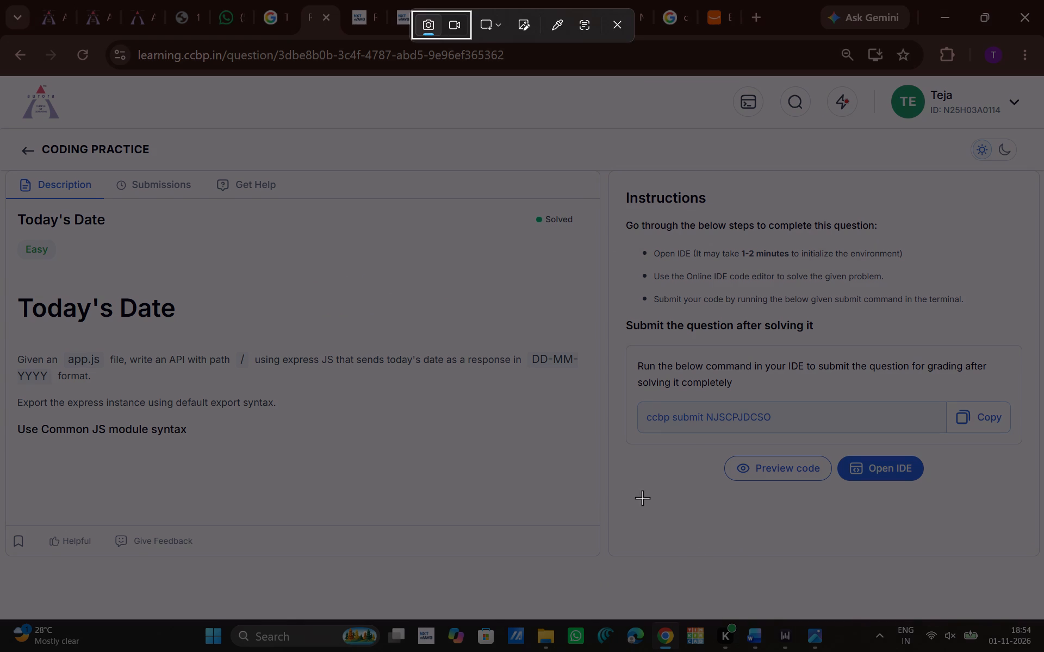
{"action": "left_click", "coordinate": [496, 26]}
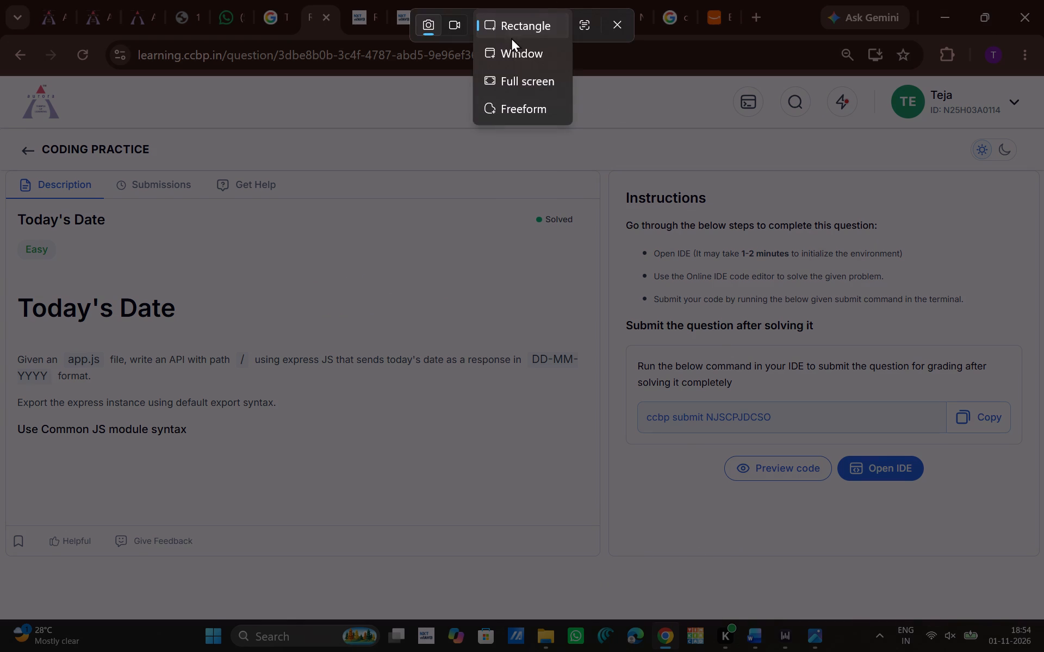
{"action": "left_click", "coordinate": [513, 78]}
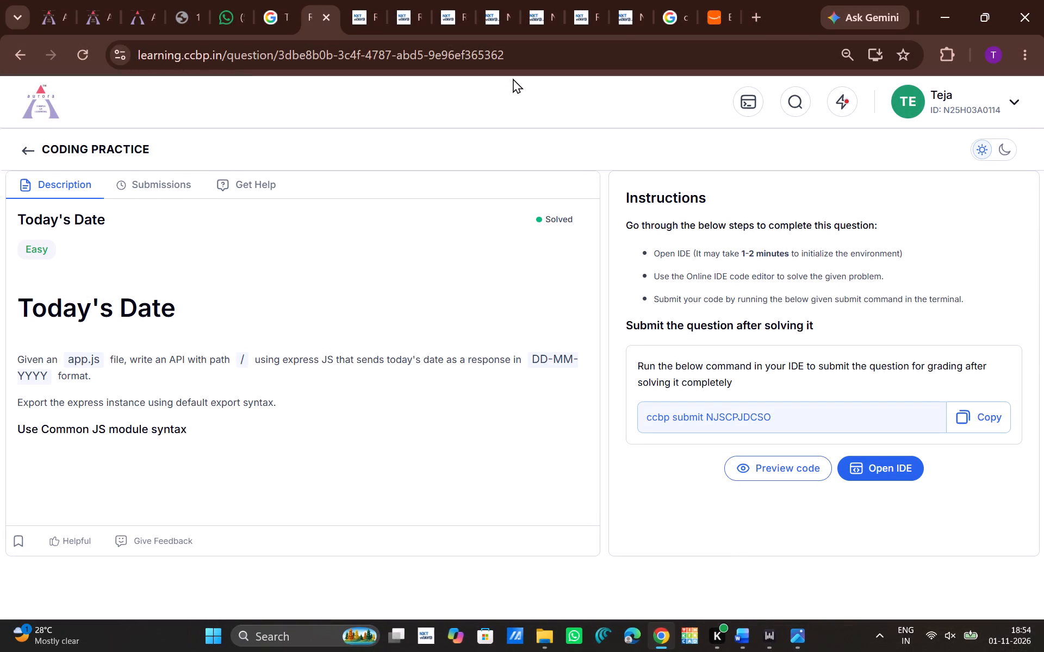
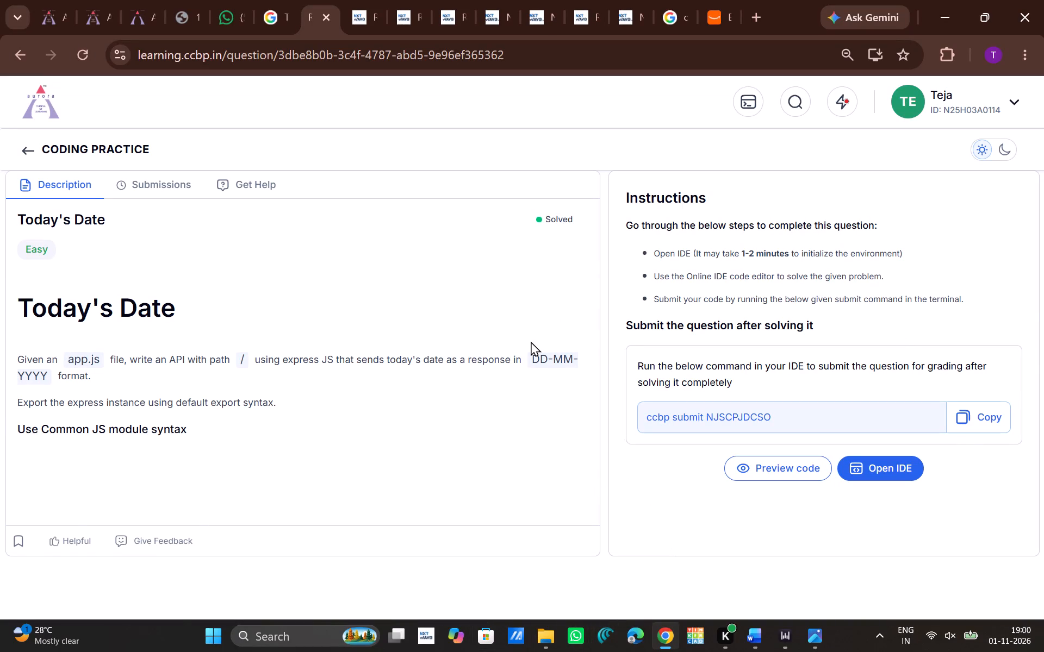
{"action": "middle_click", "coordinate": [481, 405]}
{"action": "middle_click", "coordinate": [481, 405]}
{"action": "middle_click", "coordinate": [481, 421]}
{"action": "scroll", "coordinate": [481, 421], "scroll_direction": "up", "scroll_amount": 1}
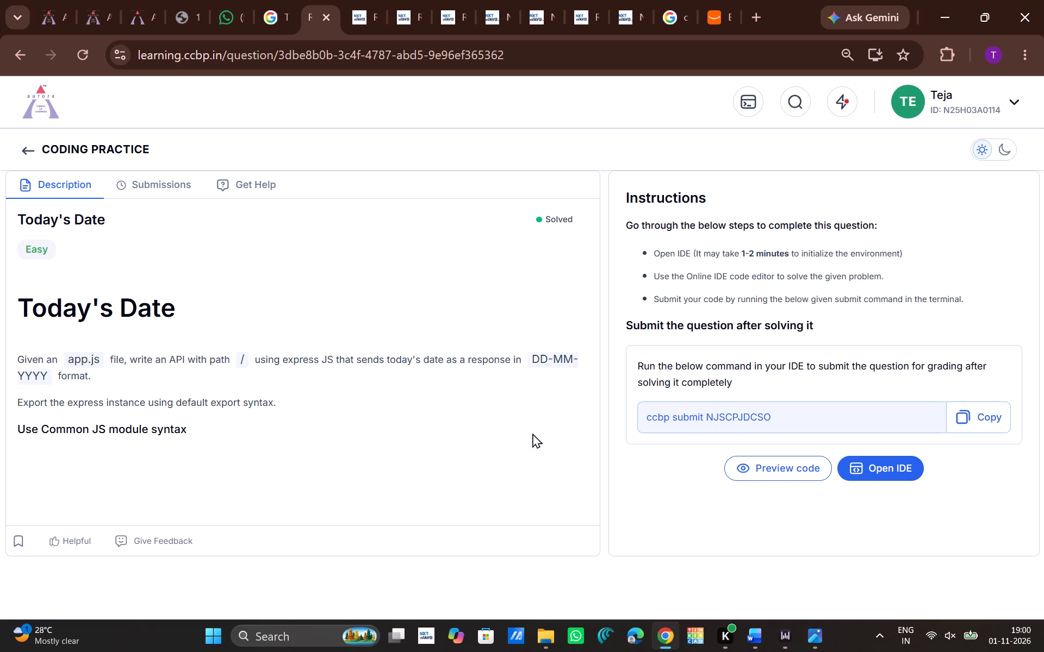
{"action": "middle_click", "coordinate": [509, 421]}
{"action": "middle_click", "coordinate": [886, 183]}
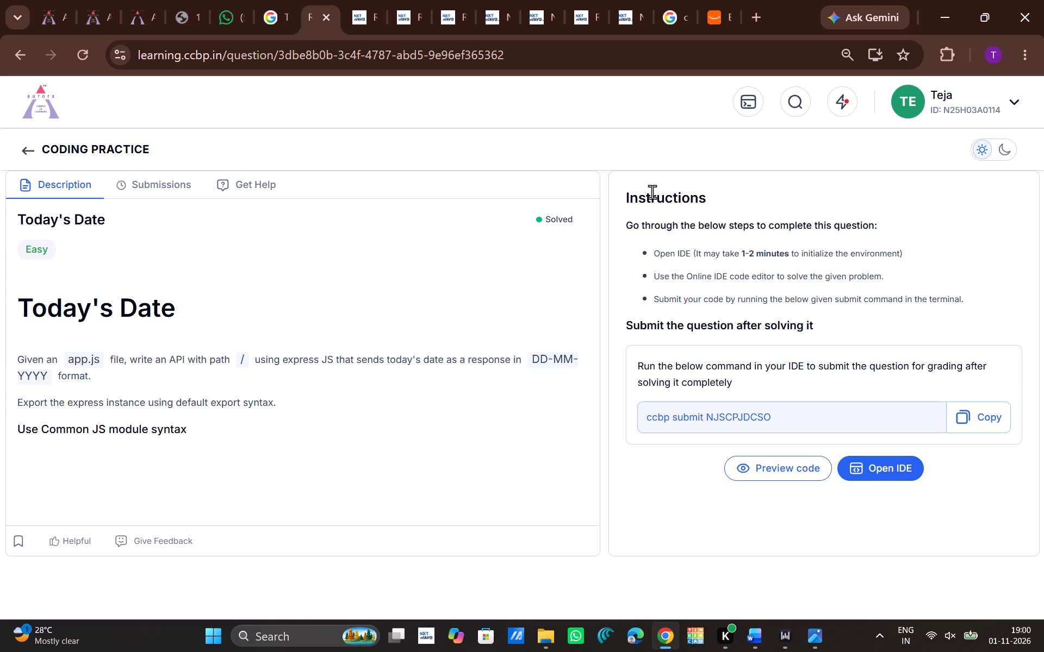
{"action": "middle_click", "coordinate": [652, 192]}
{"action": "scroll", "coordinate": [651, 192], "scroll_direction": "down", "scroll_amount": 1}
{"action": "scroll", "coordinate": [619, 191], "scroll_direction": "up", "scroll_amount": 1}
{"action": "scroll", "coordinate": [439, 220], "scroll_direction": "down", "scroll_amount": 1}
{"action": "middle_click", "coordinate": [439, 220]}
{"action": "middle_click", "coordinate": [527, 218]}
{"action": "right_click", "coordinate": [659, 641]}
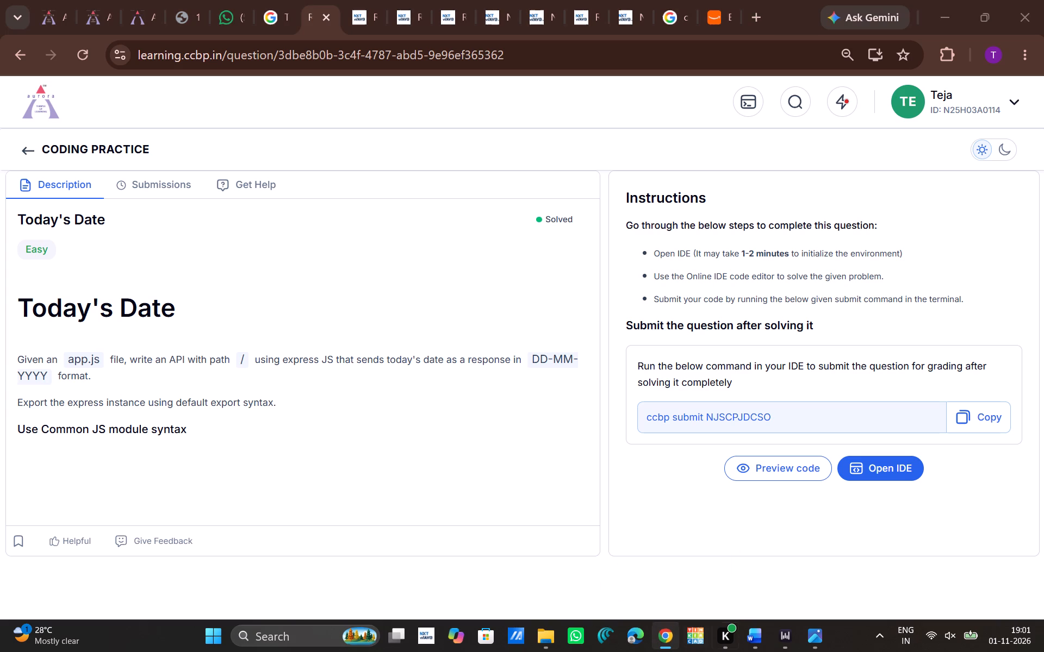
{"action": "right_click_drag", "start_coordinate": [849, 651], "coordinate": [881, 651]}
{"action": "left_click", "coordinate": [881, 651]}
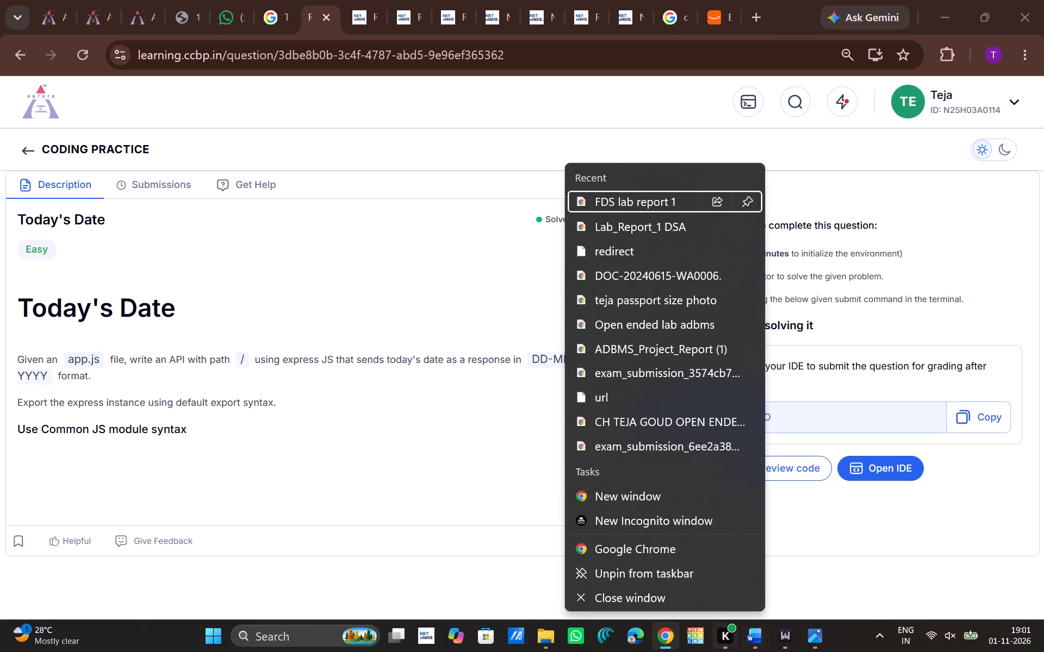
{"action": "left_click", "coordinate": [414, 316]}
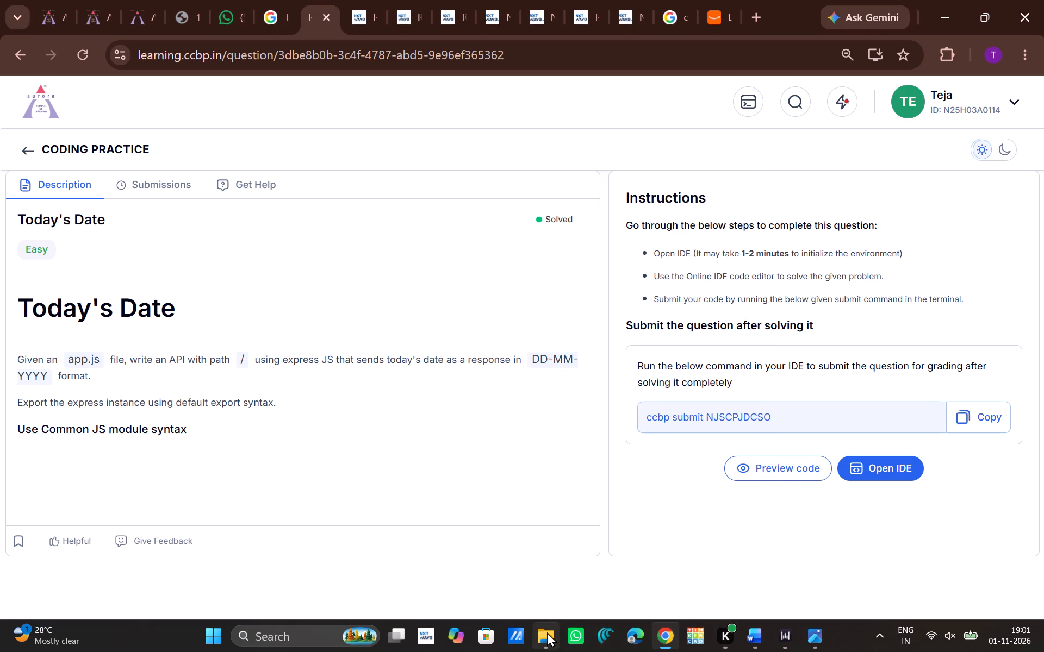
{"action": "left_click", "coordinate": [561, 601]}
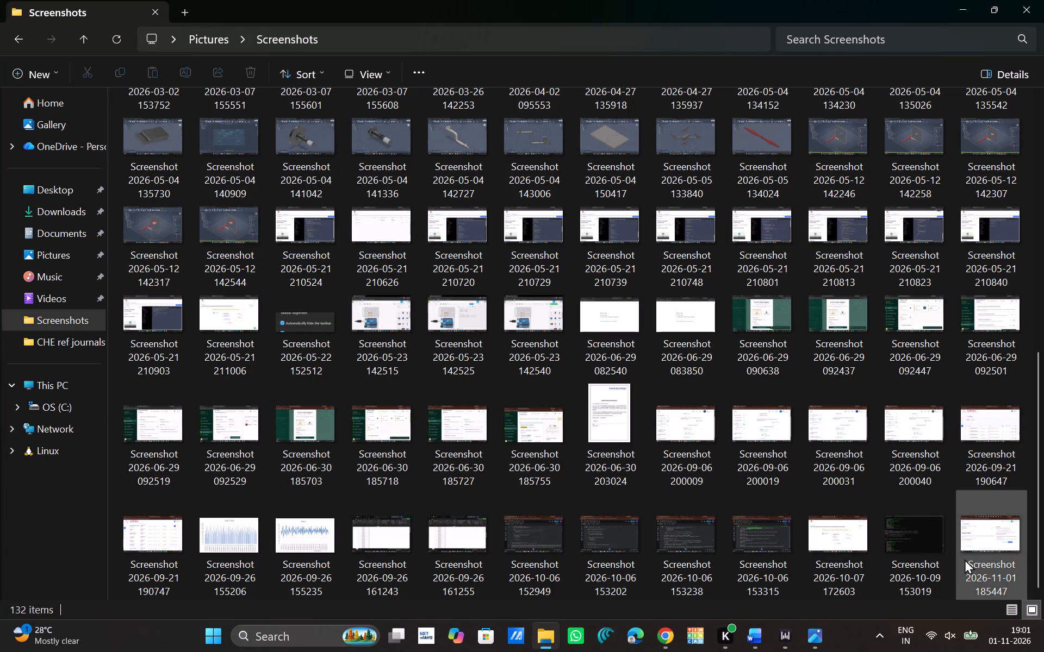
{"action": "right_click", "coordinate": [974, 553]}
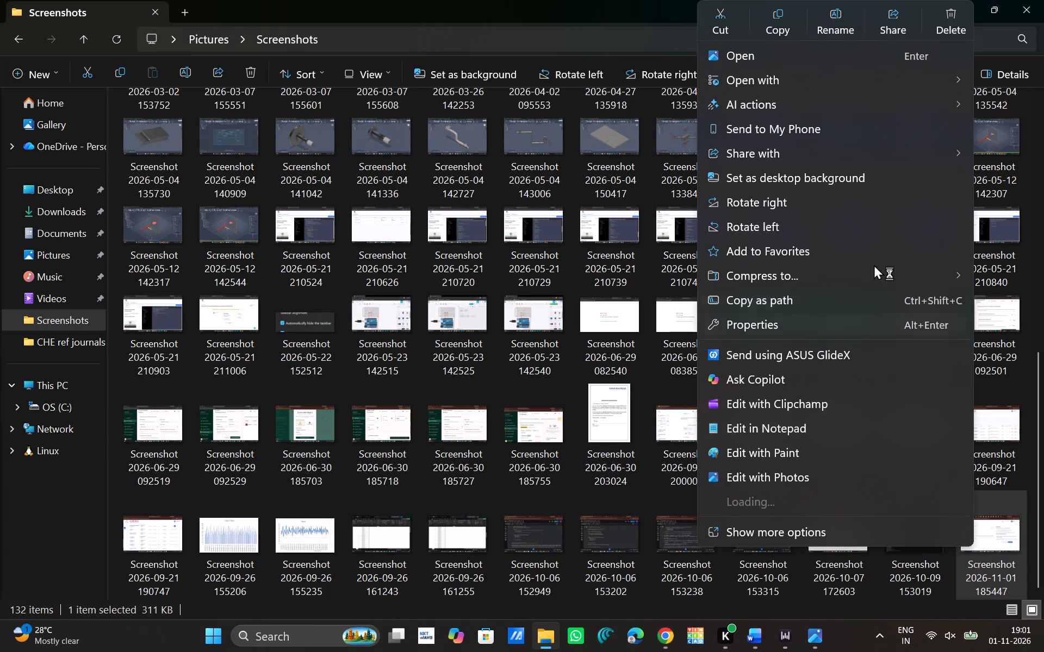
{"action": "left_click", "coordinate": [850, 49]}
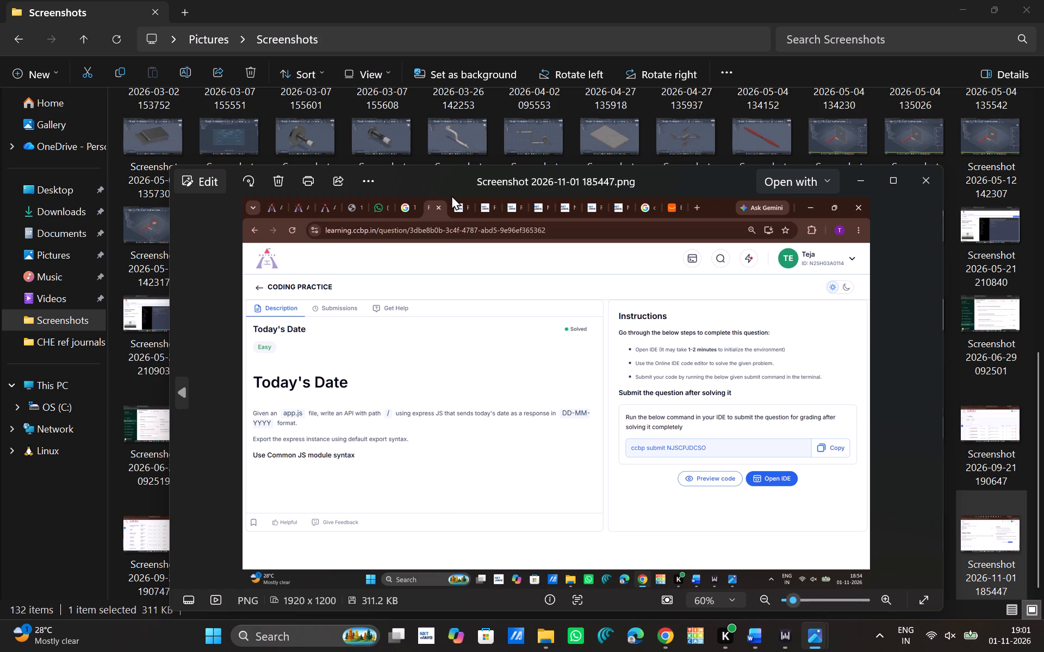
{"action": "left_click", "coordinate": [362, 173]}
{"action": "left_click", "coordinate": [318, 231]}
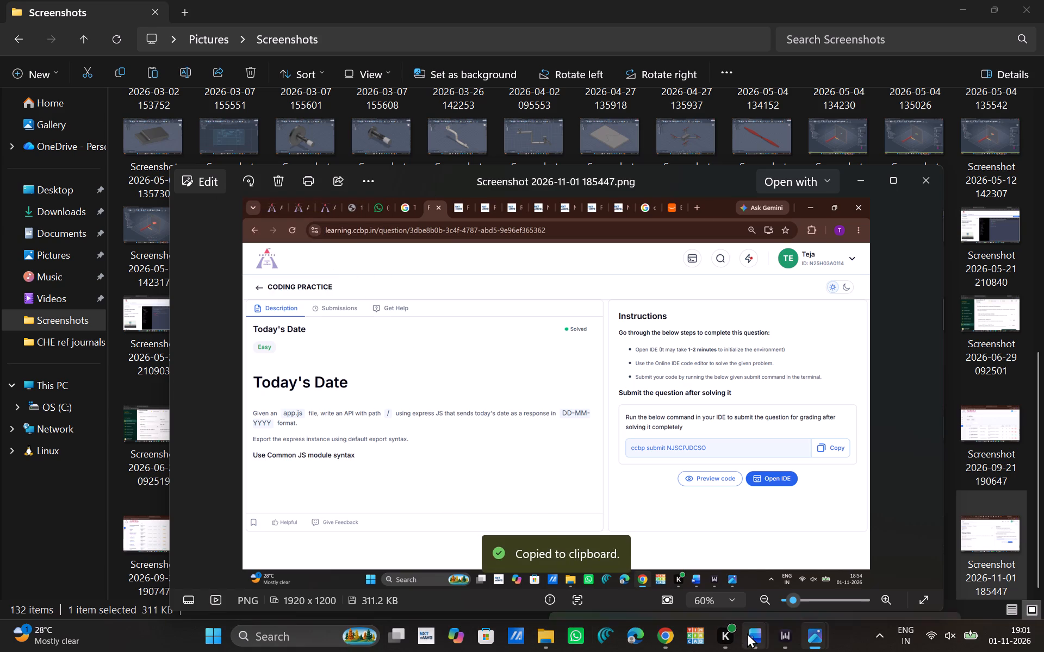
Switch to the Backend lab 1 report in Word and replace the old Today's Date description picture with the copied screenshot.
{"action": "left_click", "coordinate": [880, 567]}
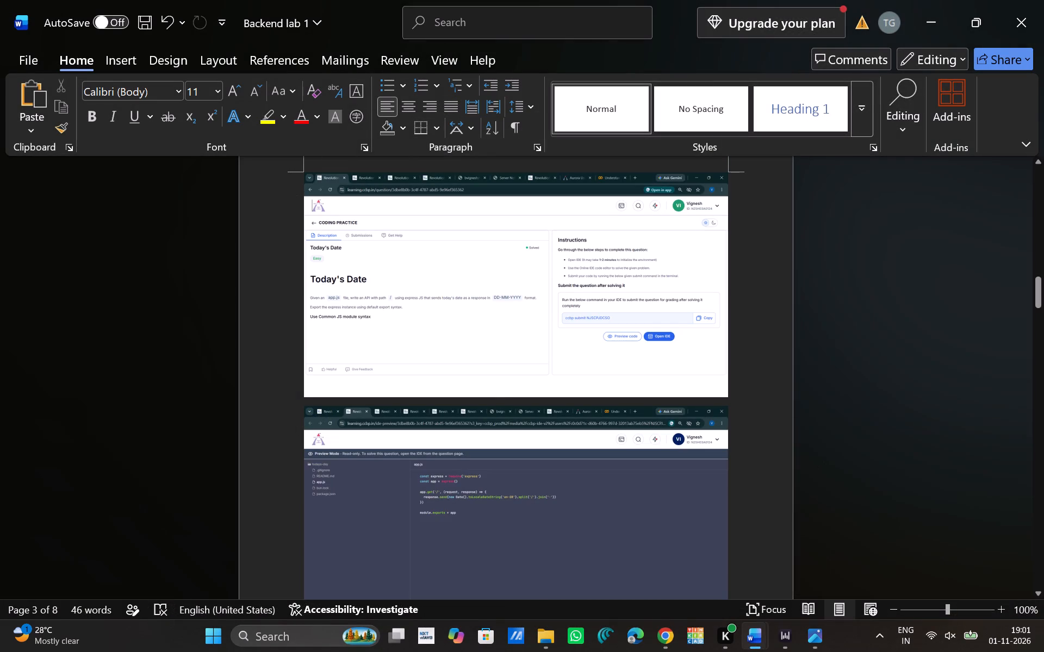
{"action": "left_click", "coordinate": [462, 340]}
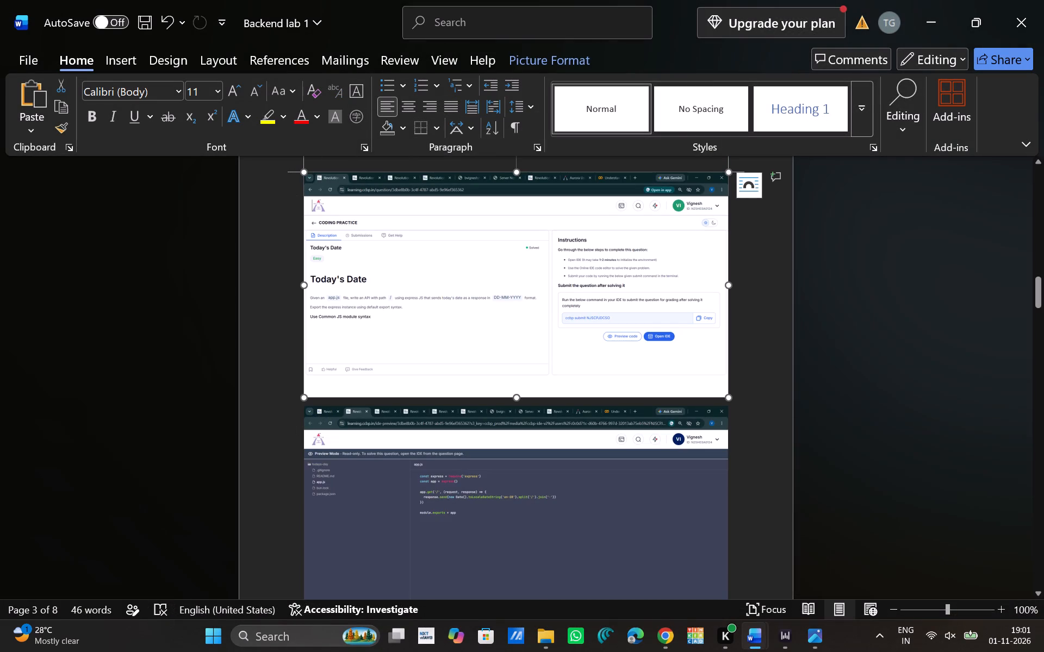
{"action": "right_click", "coordinate": [467, 336]}
{"action": "right_click", "coordinate": [466, 336]}
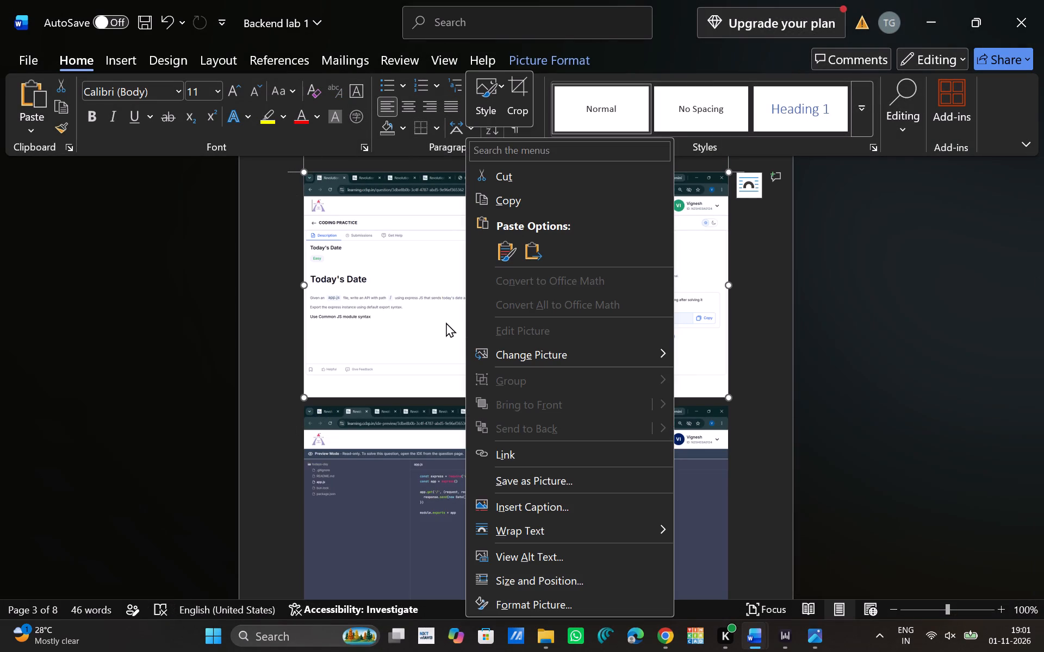
{"action": "double_click", "coordinate": [446, 322]}
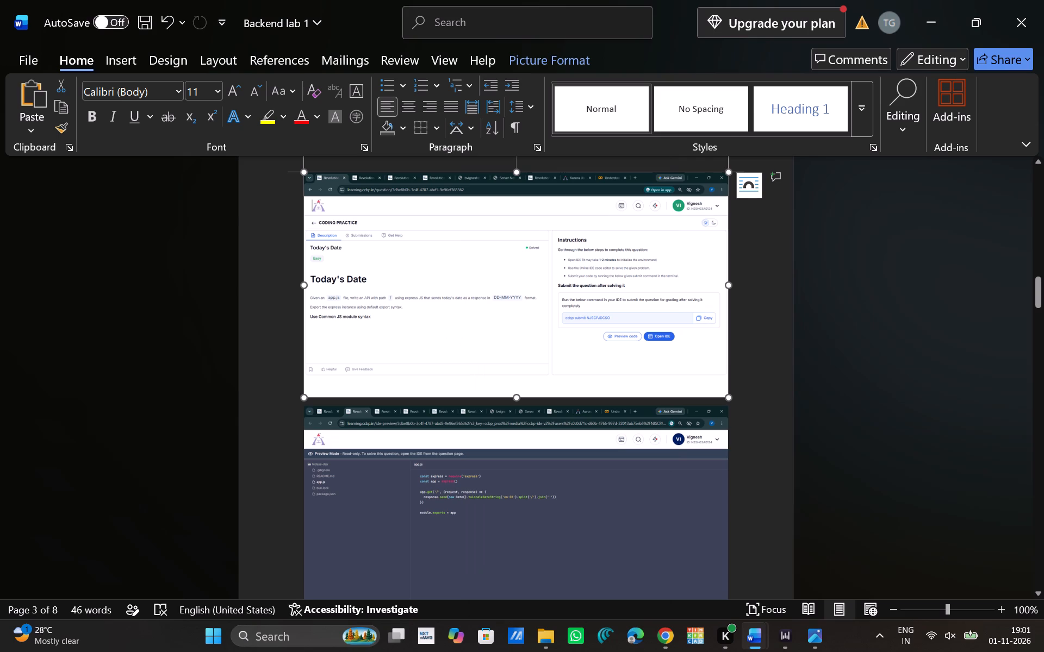
{"action": "key", "text": "BackSpace"}
{"action": "key", "text": "ctrl+v"}
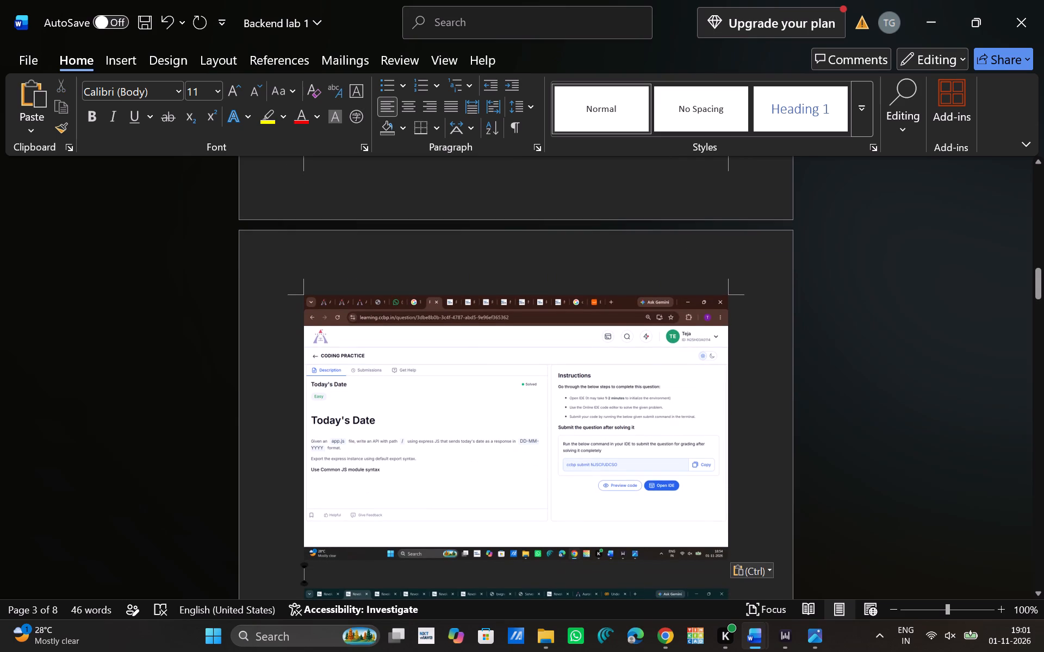
Examine the pasted Today's Date description picture and the old app.js code picture below it in the report.
{"action": "scroll", "coordinate": [488, 391], "scroll_direction": "up", "scroll_amount": 3}
{"action": "scroll", "coordinate": [489, 391], "scroll_direction": "down", "scroll_amount": 1}
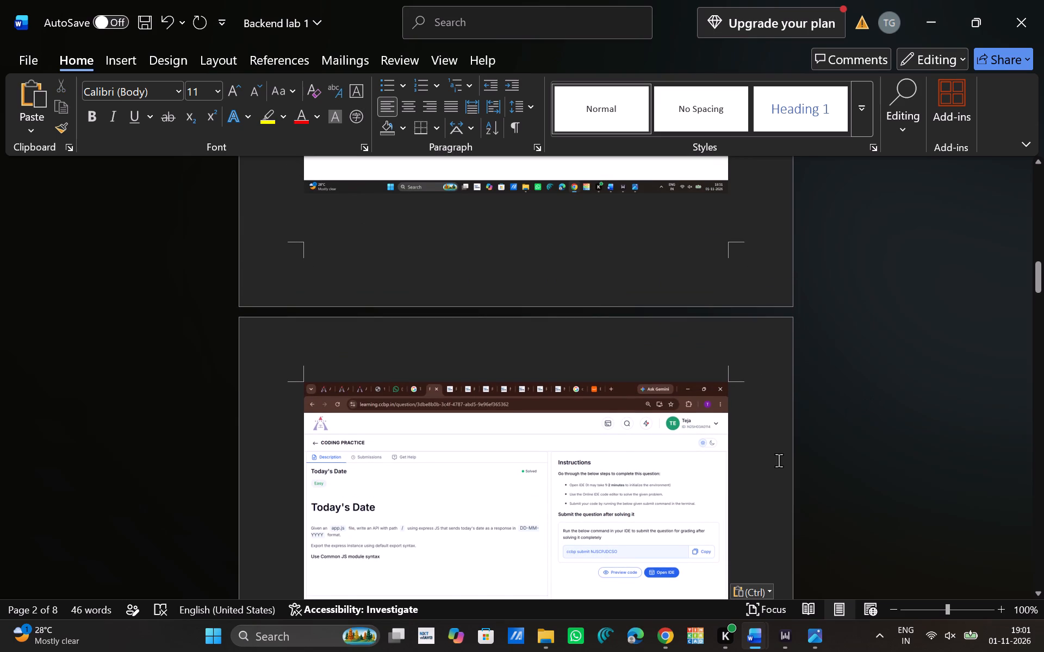
{"action": "left_click_drag", "start_coordinate": [753, 480], "coordinate": [763, 424]}
{"action": "left_click", "coordinate": [763, 423]}
{"action": "left_click_drag", "start_coordinate": [766, 466], "coordinate": [788, 356]}
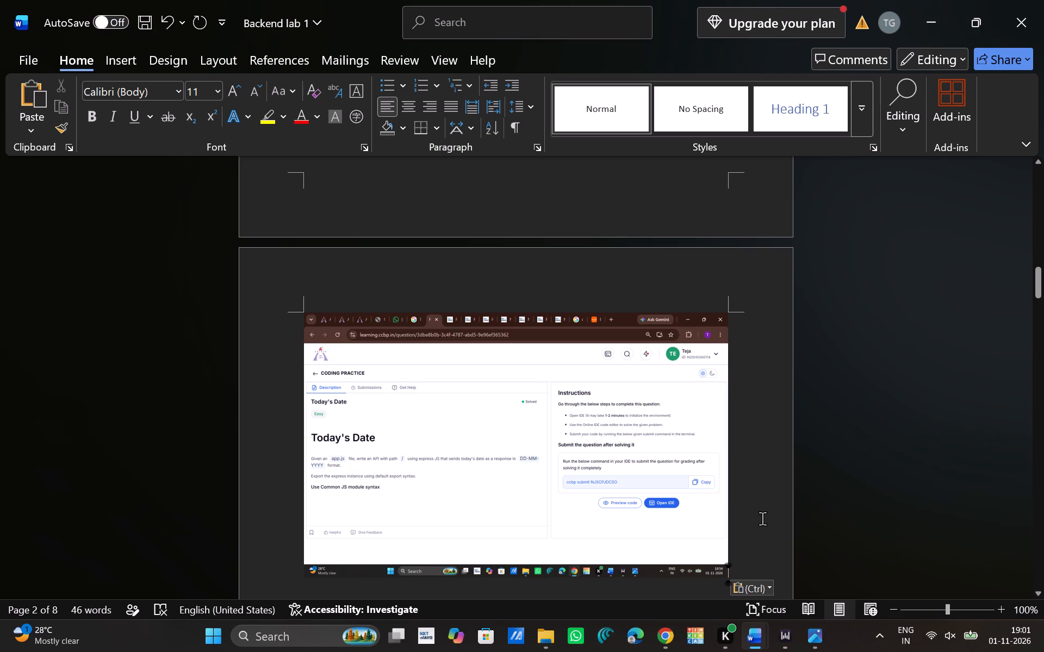
{"action": "left_click_drag", "start_coordinate": [762, 518], "coordinate": [778, 444]}
{"action": "left_click", "coordinate": [778, 444]}
{"action": "scroll", "coordinate": [775, 468], "scroll_direction": "down", "scroll_amount": 1}
{"action": "scroll", "coordinate": [775, 470], "scroll_direction": "up", "scroll_amount": 1}
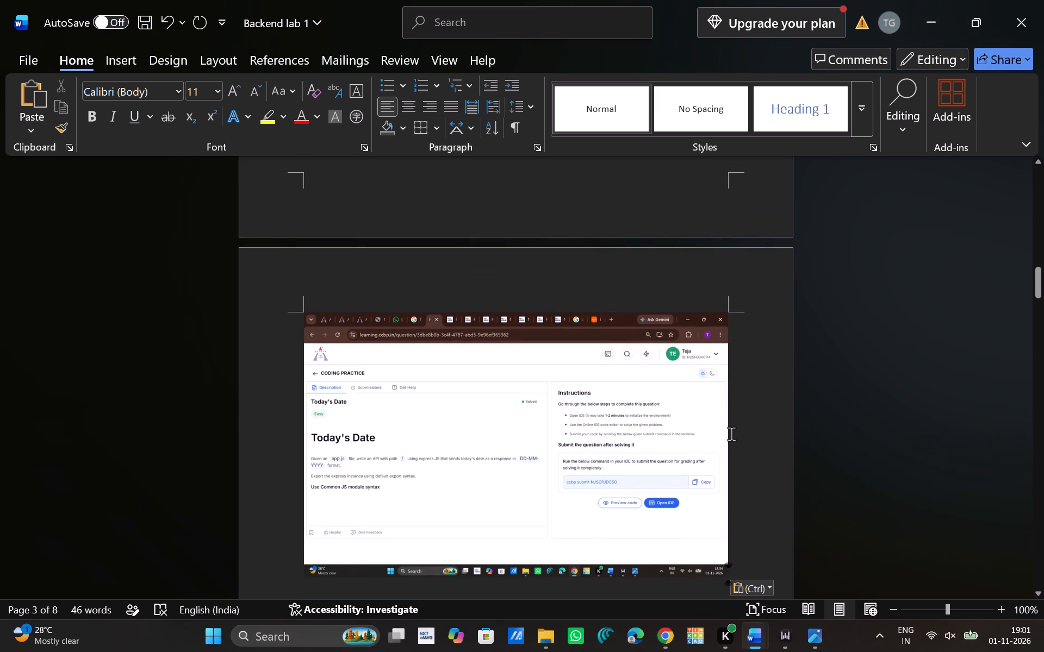
{"action": "scroll", "coordinate": [732, 441], "scroll_direction": "down", "scroll_amount": 3}
{"action": "scroll", "coordinate": [733, 441], "scroll_direction": "up", "scroll_amount": 2}
{"action": "right_click", "coordinate": [733, 444]}
{"action": "right_click", "coordinate": [733, 444]}
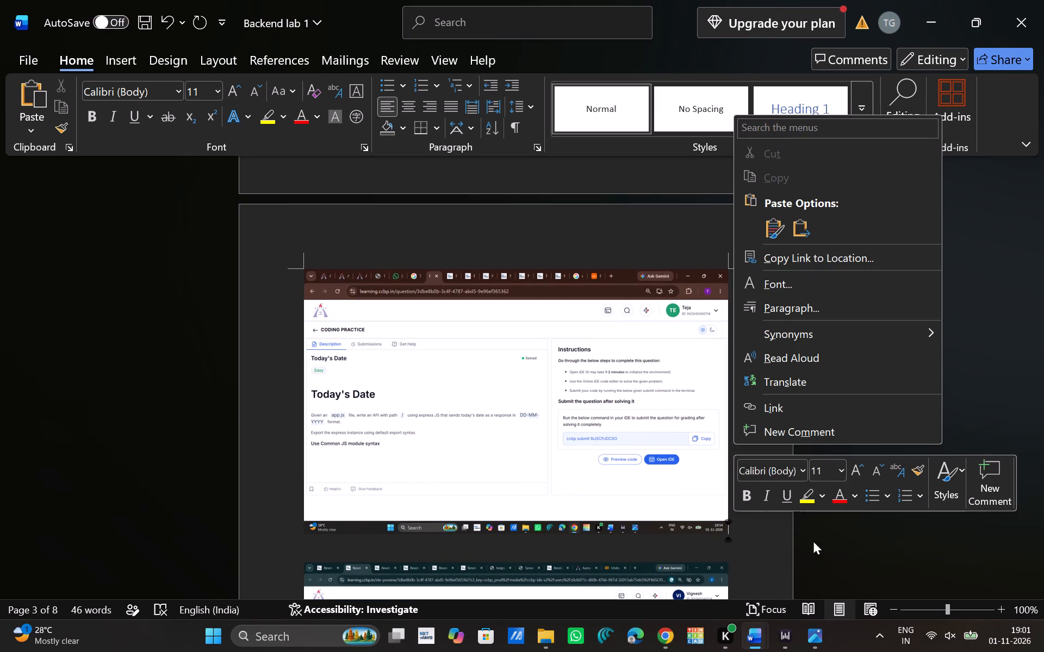
{"action": "left_click", "coordinate": [824, 555]}
{"action": "scroll", "coordinate": [806, 500], "scroll_direction": "down", "scroll_amount": 1}
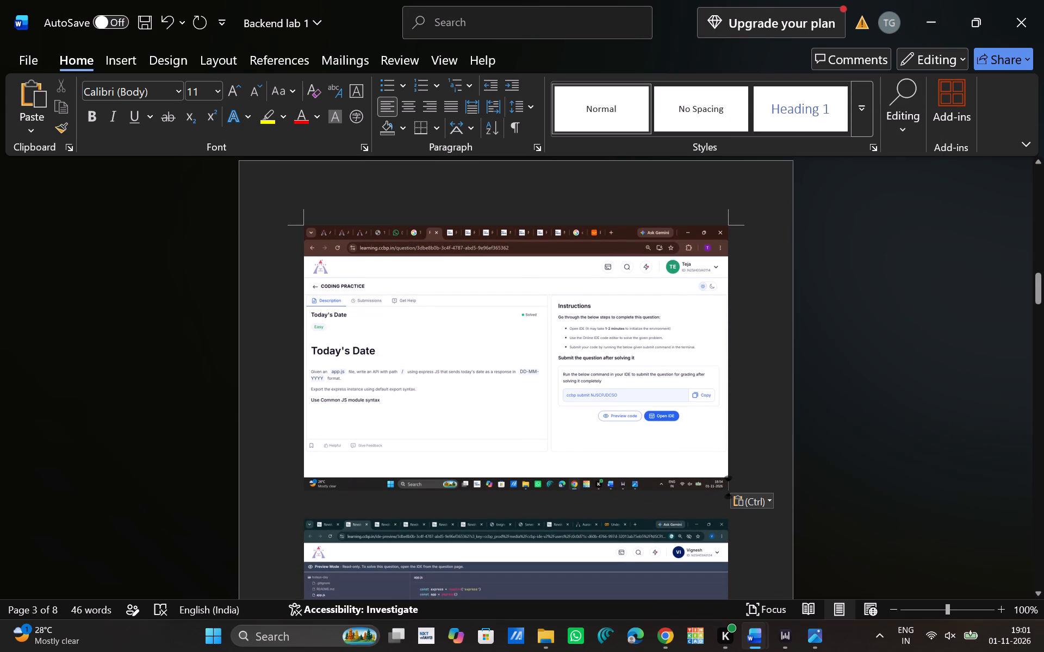
{"action": "scroll", "coordinate": [535, 513], "scroll_direction": "down", "scroll_amount": 1}
{"action": "right_click_drag", "start_coordinate": [581, 491], "coordinate": [587, 490]}
{"action": "scroll", "coordinate": [587, 490], "scroll_direction": "up", "scroll_amount": 2}
{"action": "scroll", "coordinate": [562, 508], "scroll_direction": "down", "scroll_amount": 4}
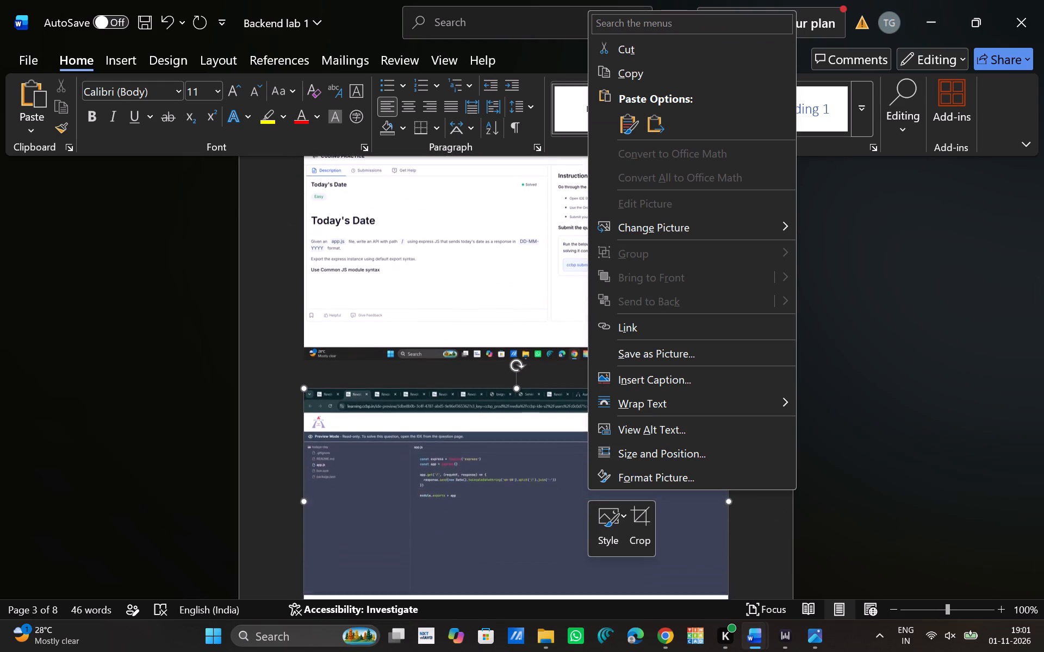
{"action": "scroll", "coordinate": [521, 519], "scroll_direction": "down", "scroll_amount": 2}
{"action": "scroll", "coordinate": [504, 519], "scroll_direction": "up", "scroll_amount": 2}
{"action": "scroll", "coordinate": [451, 497], "scroll_direction": "down", "scroll_amount": 1}
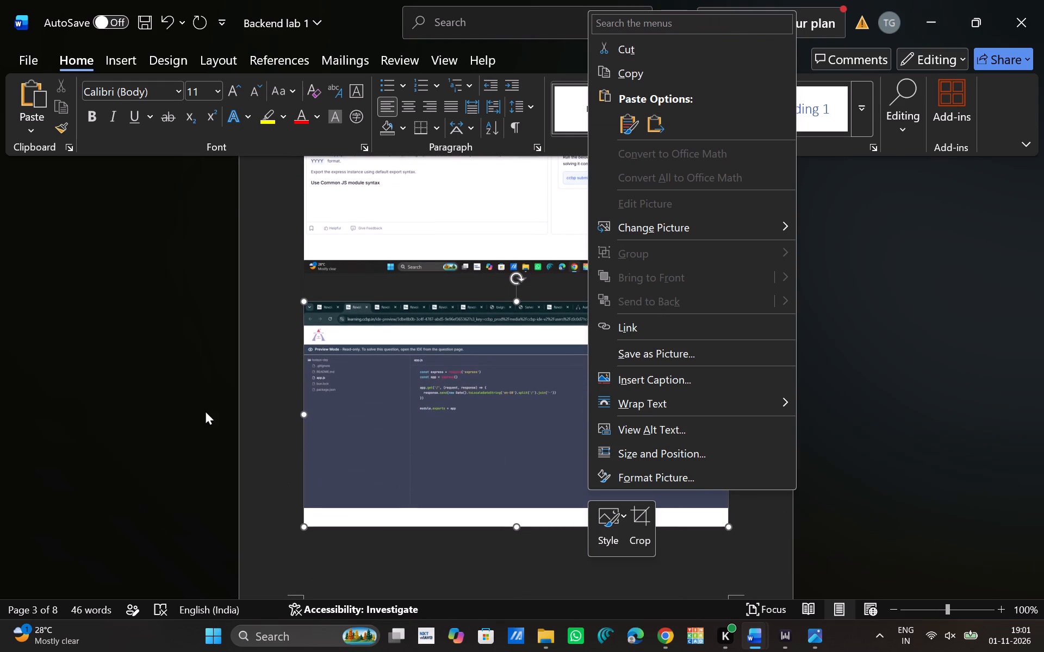
{"action": "left_click", "coordinate": [169, 398]}
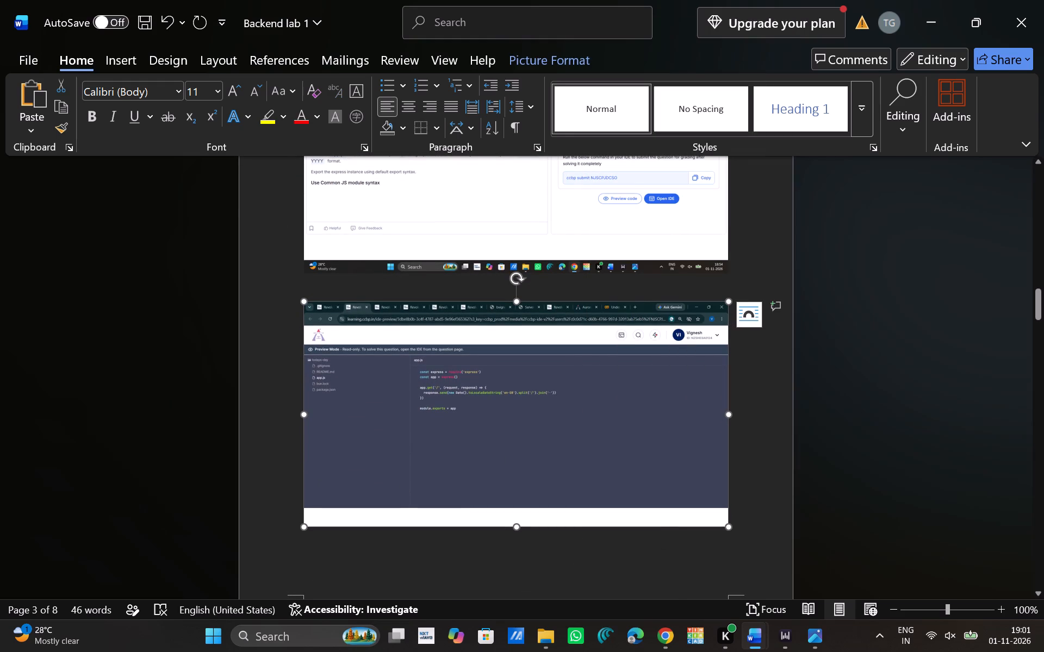
{"action": "left_click", "coordinate": [458, 427]}
Switch to Chrome, open the code preview of the Today's Date question, and capture a full-screen screenshot of app.js.
{"action": "left_click", "coordinate": [647, 577]}
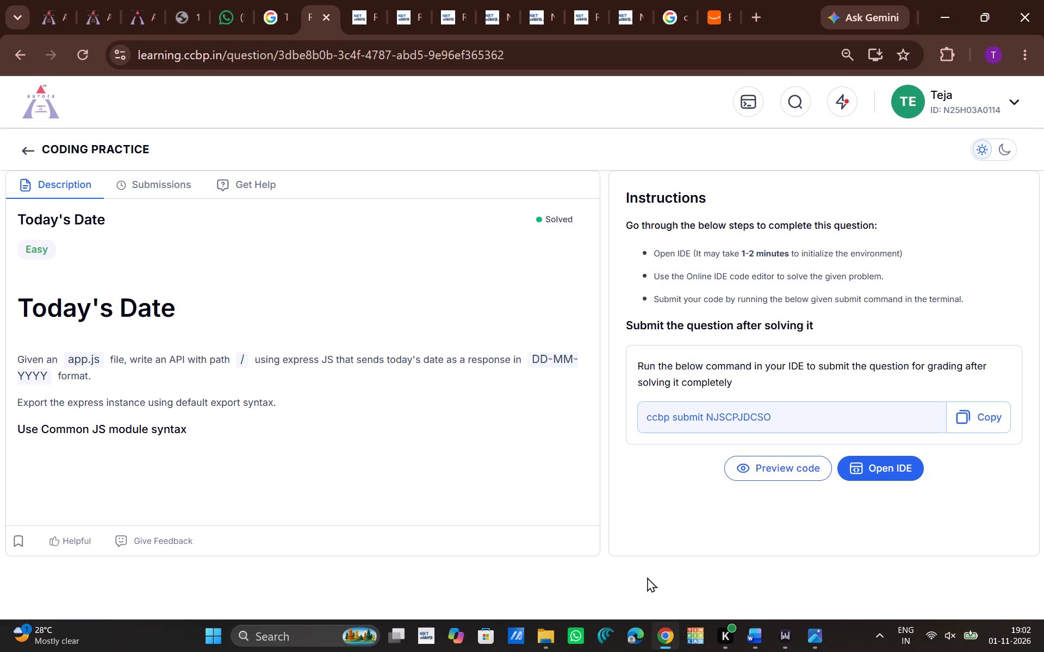
{"action": "left_click", "coordinate": [784, 478]}
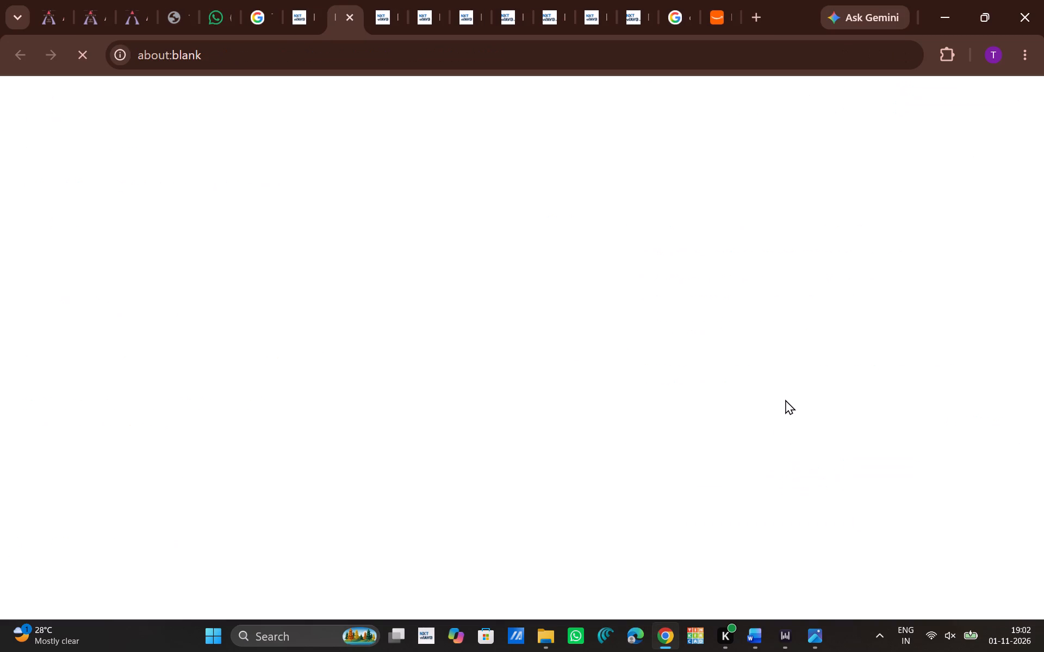
{"action": "scroll", "coordinate": [604, 392], "scroll_direction": "down", "scroll_amount": 1}
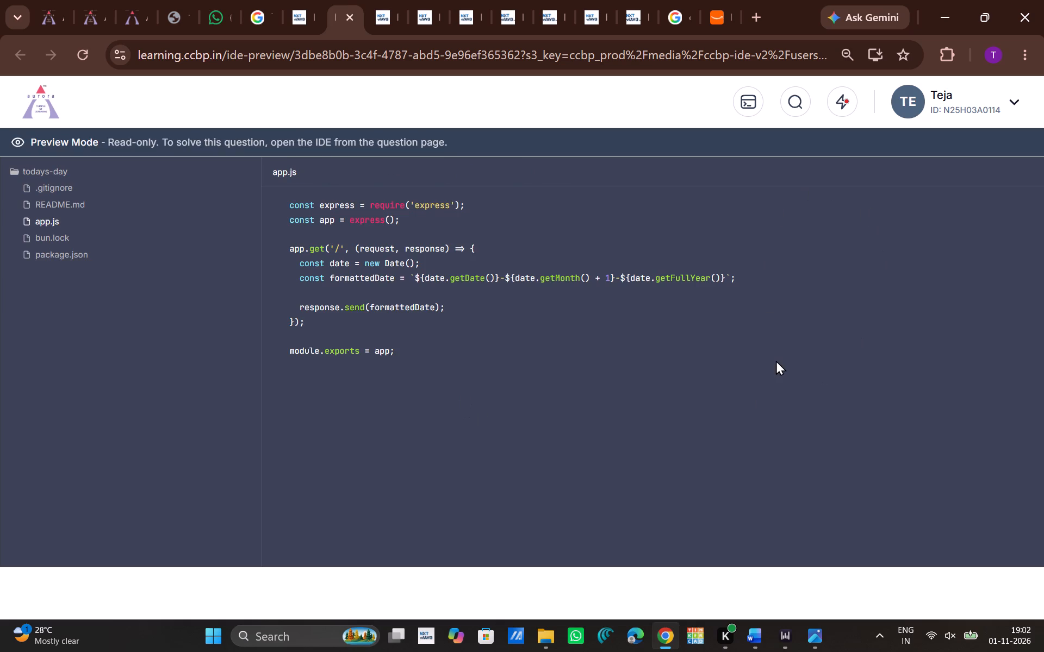
{"action": "key", "text": "Print"}
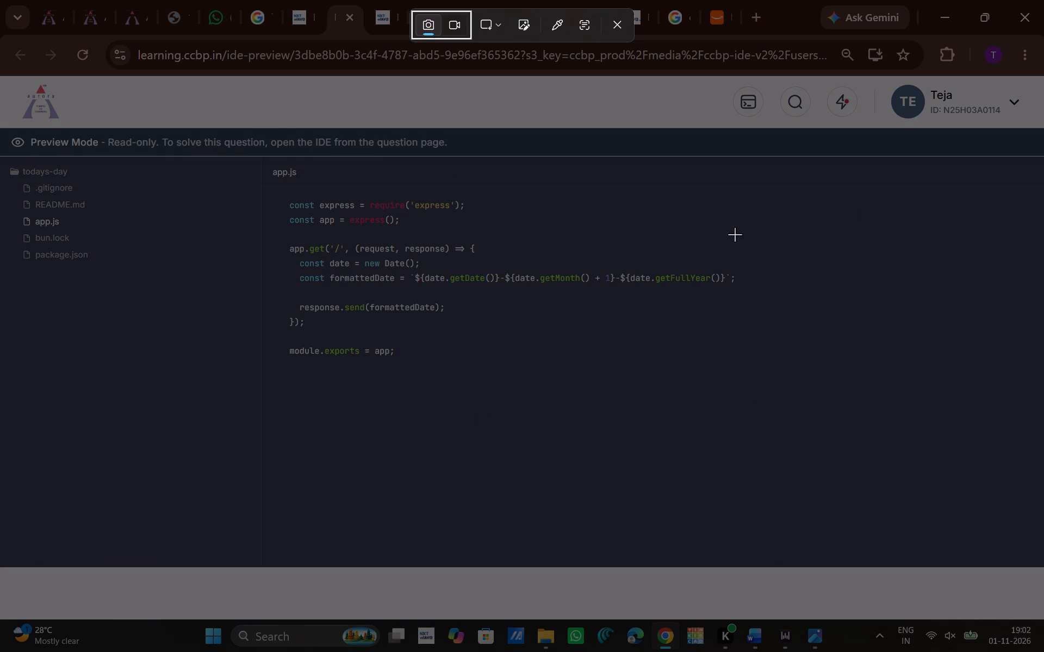
{"action": "left_click", "coordinate": [492, 24]}
{"action": "left_click", "coordinate": [516, 74]}
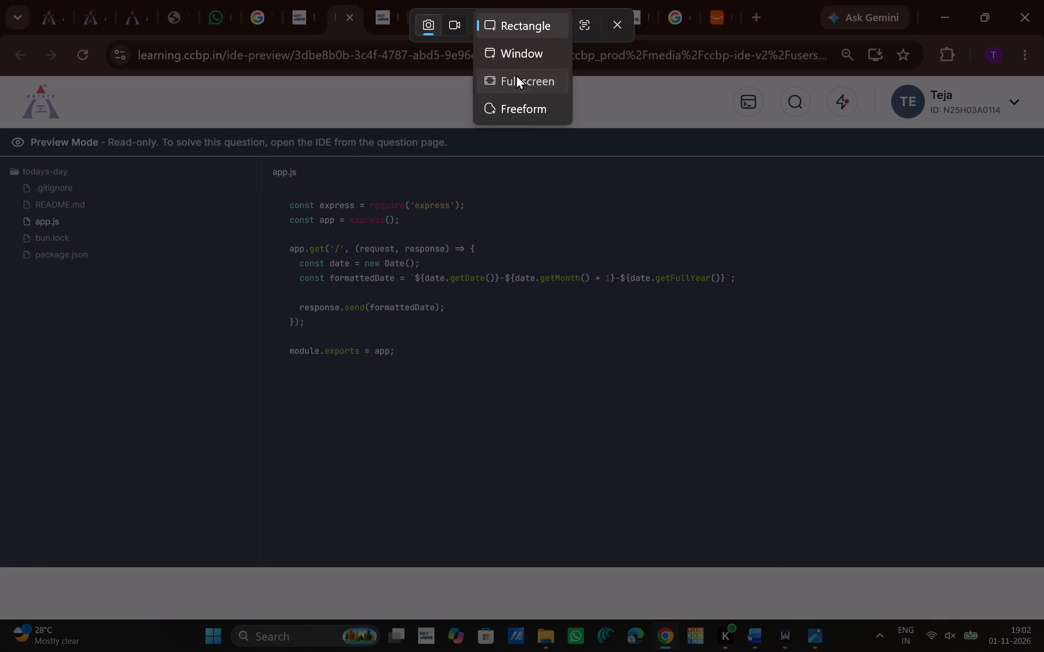
{"action": "right_click_drag", "start_coordinate": [210, 143], "coordinate": [225, 138]}
{"action": "scroll", "coordinate": [237, 130], "scroll_direction": "down", "scroll_amount": 1}
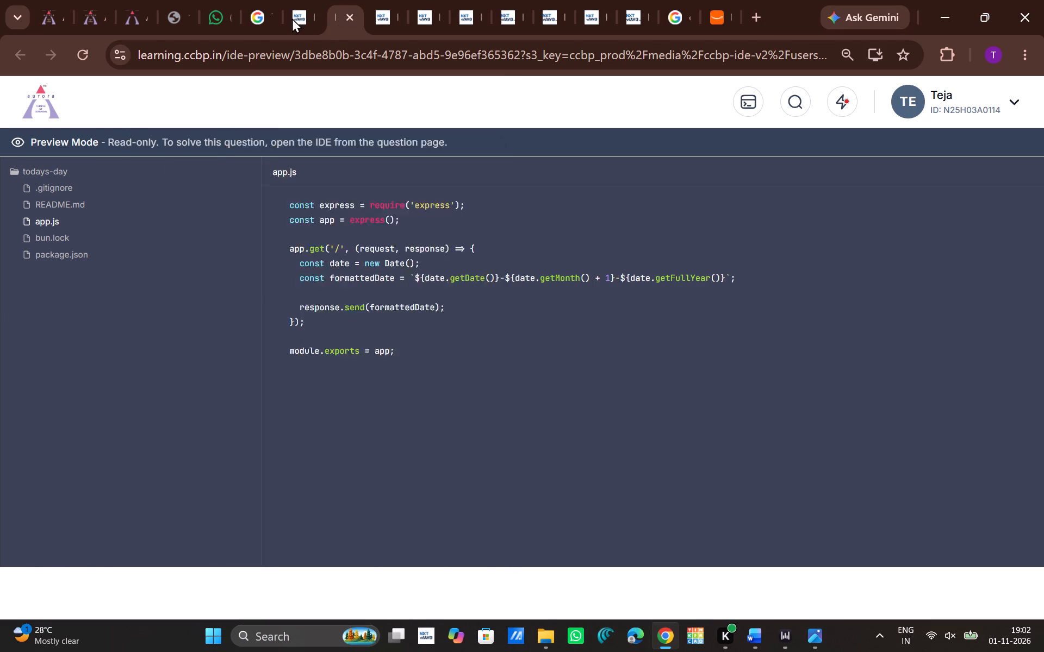
Open the submission details of the Right Answer submission for the Today's Date question.
{"action": "left_click", "coordinate": [292, 18]}
{"action": "right_click_drag", "start_coordinate": [382, 287], "coordinate": [347, 292]}
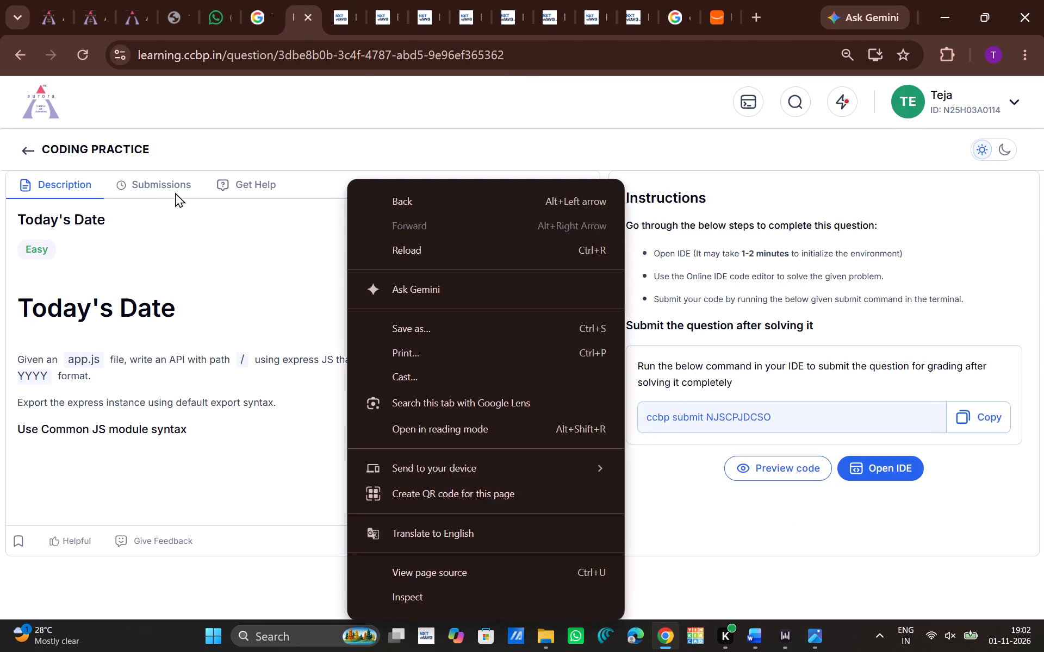
{"action": "left_click", "coordinate": [165, 195]}
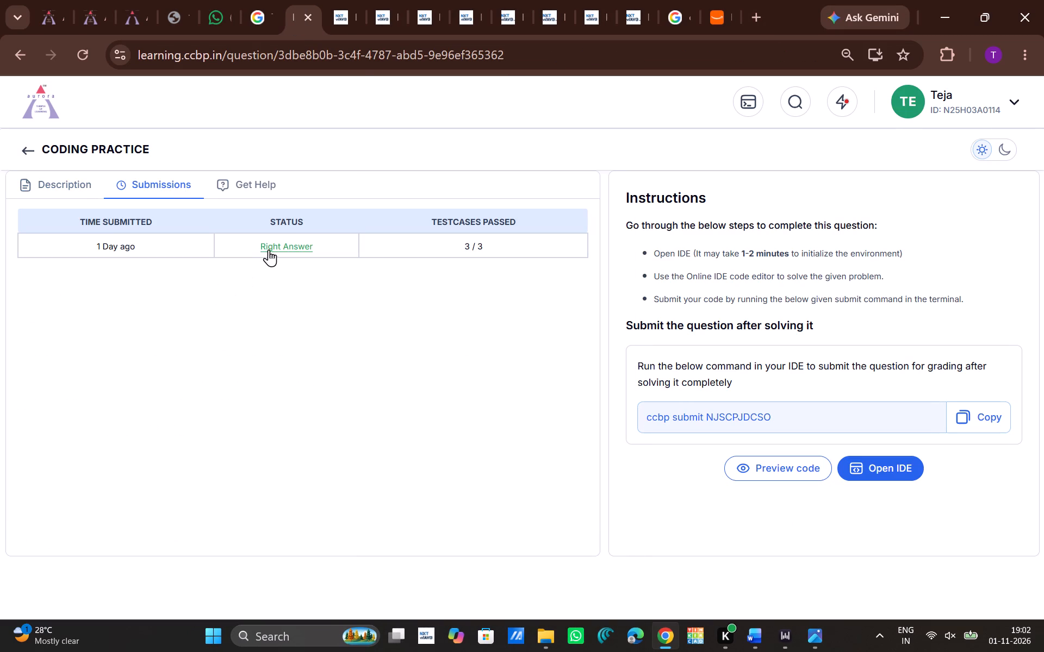
{"action": "left_click", "coordinate": [269, 249]}
{"action": "scroll", "coordinate": [454, 240], "scroll_direction": "down", "scroll_amount": 1}
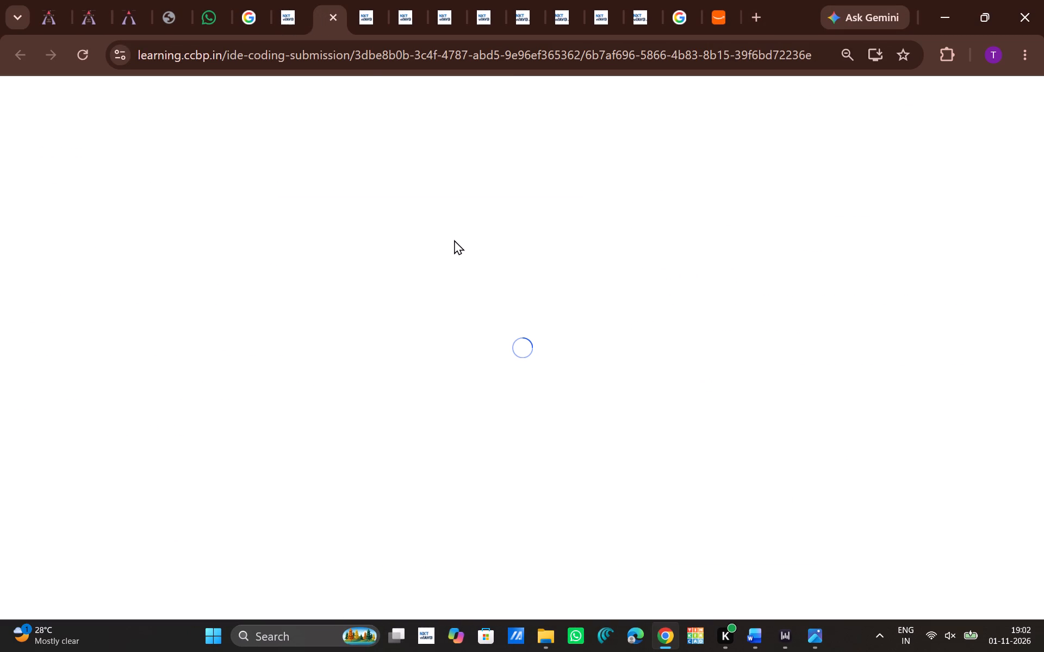
{"action": "scroll", "coordinate": [453, 240], "scroll_direction": "down", "scroll_amount": 1}
{"action": "scroll", "coordinate": [453, 240], "scroll_direction": "up", "scroll_amount": 1}
{"action": "right_click", "coordinate": [453, 240]}
{"action": "scroll", "coordinate": [453, 240], "scroll_direction": "down", "scroll_amount": 1}
{"action": "right_click", "coordinate": [453, 240]}
{"action": "right_click", "coordinate": [453, 240]}
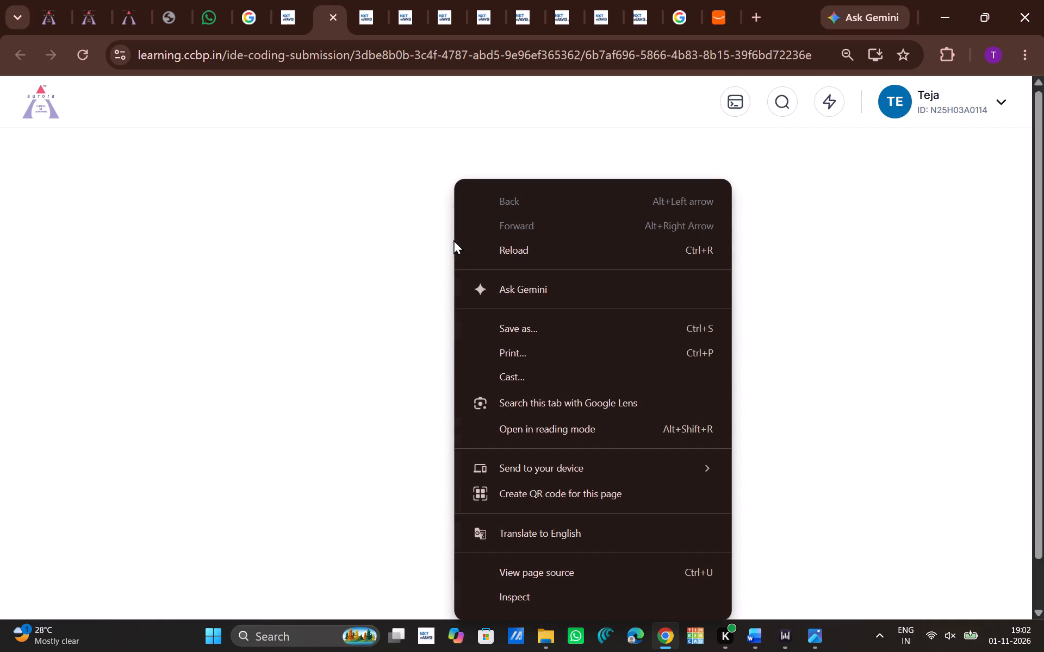
{"action": "scroll", "coordinate": [453, 240], "scroll_direction": "up", "scroll_amount": 1}
{"action": "left_click", "coordinate": [347, 459]}
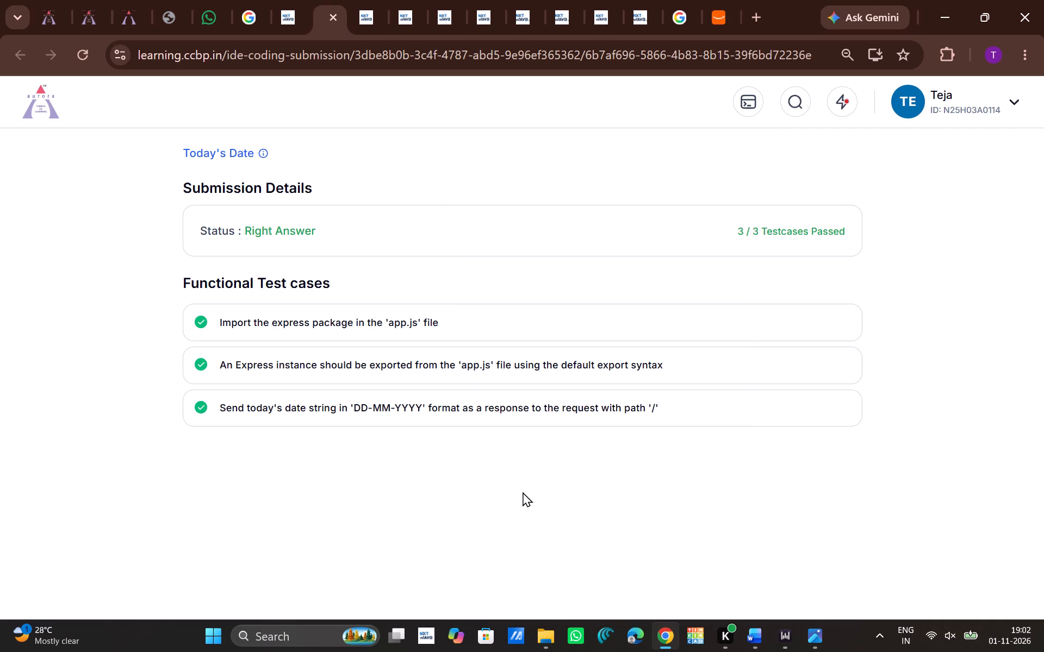
Capture a full-screen screenshot of the Today's Date submission details with its functional test cases.
{"action": "key", "text": "Print"}
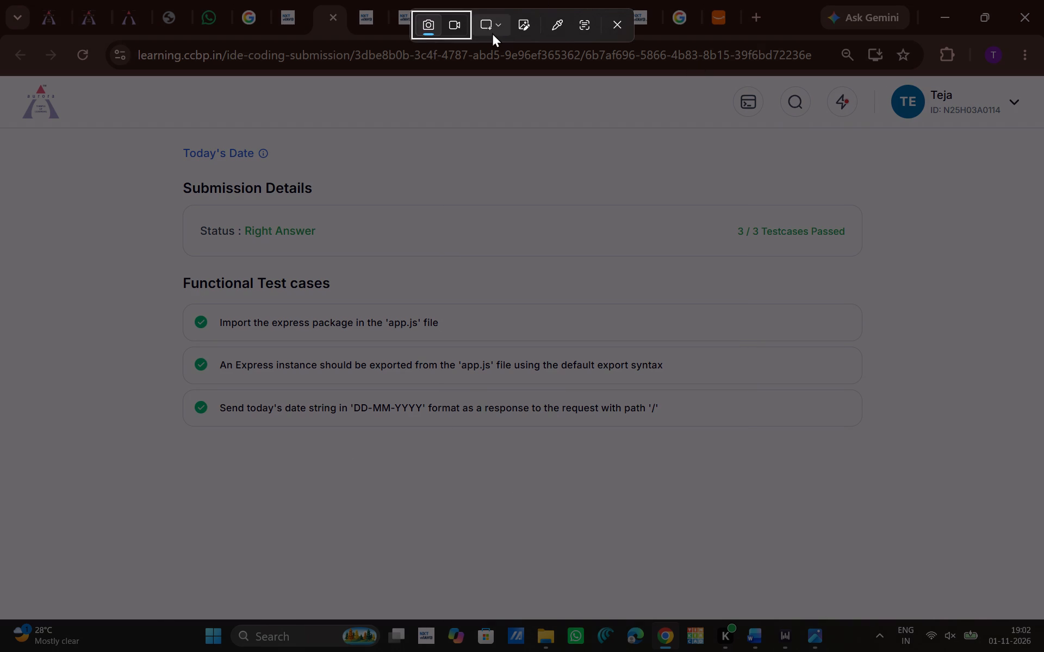
{"action": "double_click", "coordinate": [498, 28]}
{"action": "left_click", "coordinate": [499, 30]}
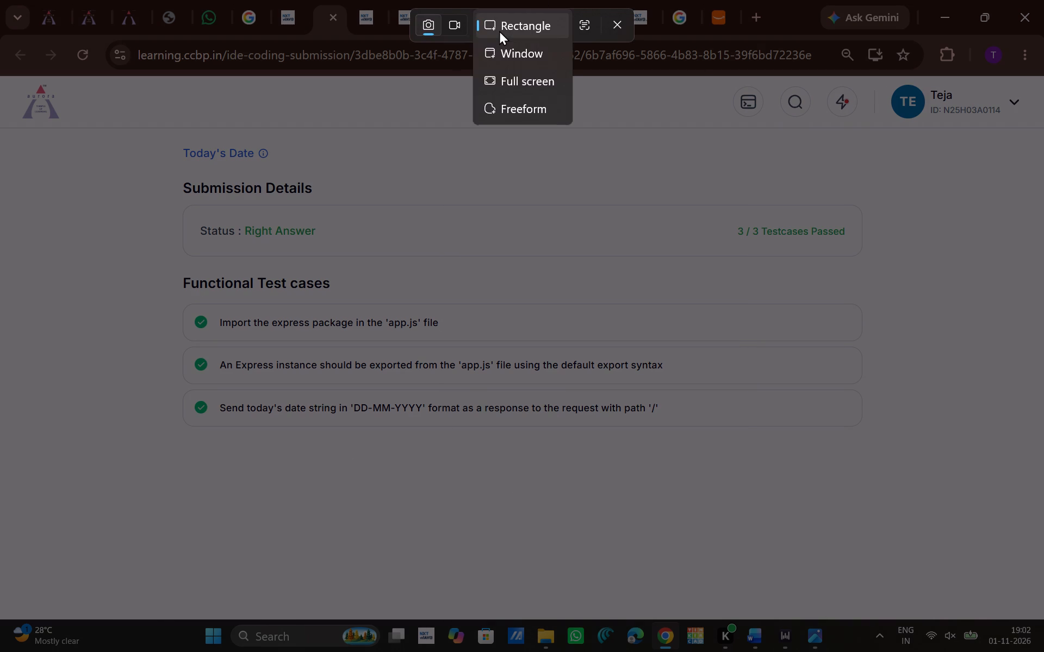
{"action": "double_click", "coordinate": [512, 79]}
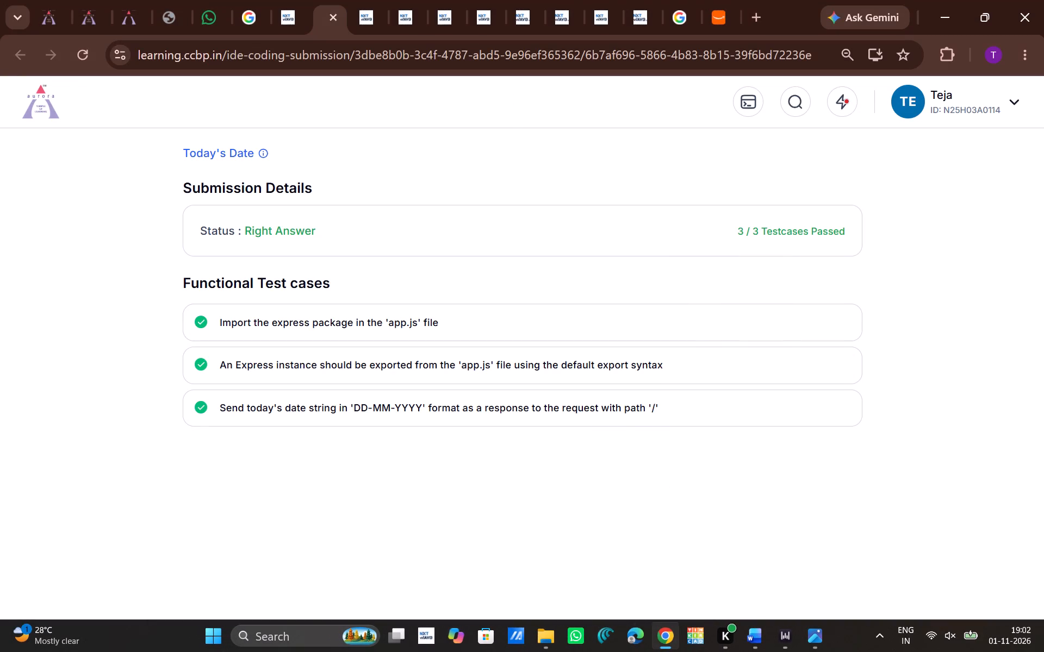
{"action": "left_click", "coordinate": [546, 592]}
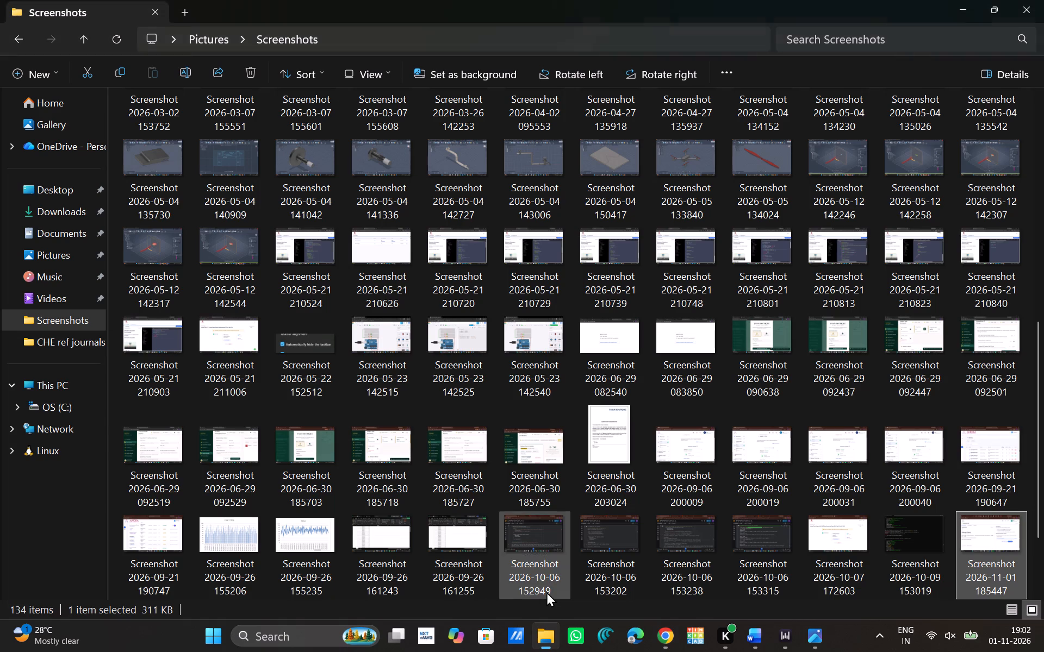
{"action": "scroll", "coordinate": [702, 492], "scroll_direction": "up", "scroll_amount": 2}
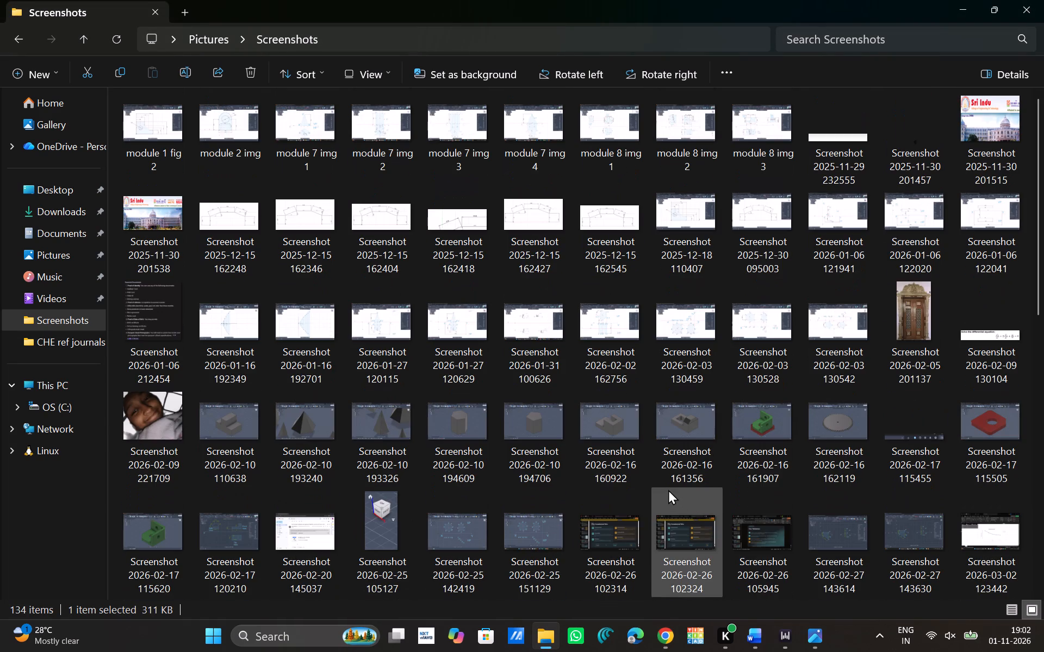
{"action": "scroll", "coordinate": [822, 464], "scroll_direction": "up", "scroll_amount": 1}
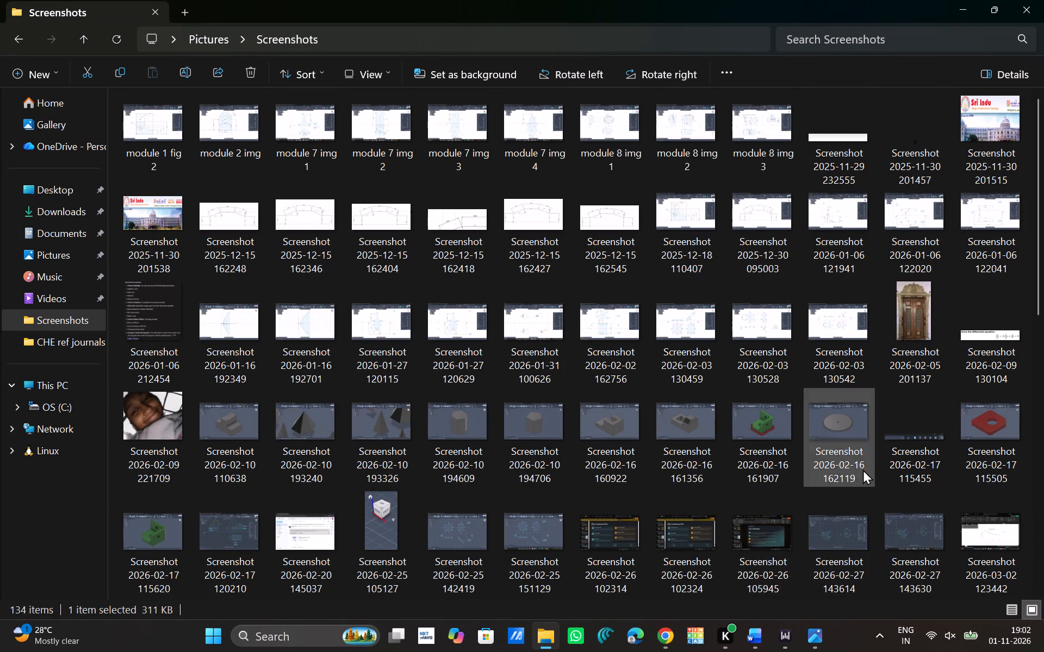
{"action": "scroll", "coordinate": [716, 498], "scroll_direction": "up", "scroll_amount": 1}
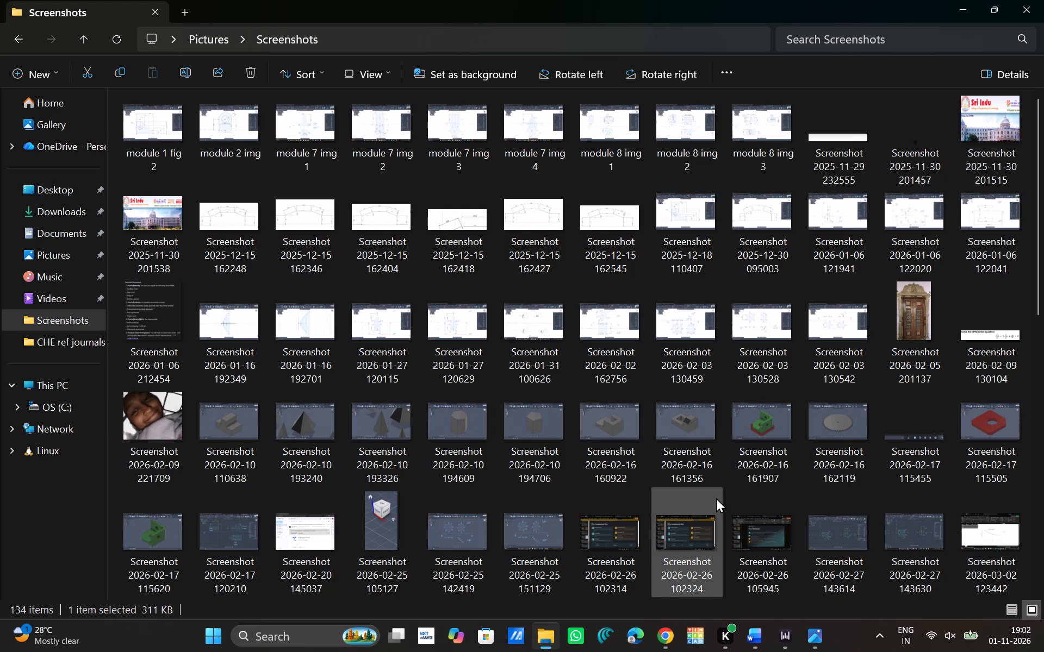
{"action": "scroll", "coordinate": [716, 498], "scroll_direction": "down", "scroll_amount": 1}
{"action": "scroll", "coordinate": [716, 498], "scroll_direction": "up", "scroll_amount": 1}
{"action": "scroll", "coordinate": [716, 498], "scroll_direction": "down", "scroll_amount": 1}
{"action": "scroll", "coordinate": [716, 498], "scroll_direction": "up", "scroll_amount": 1}
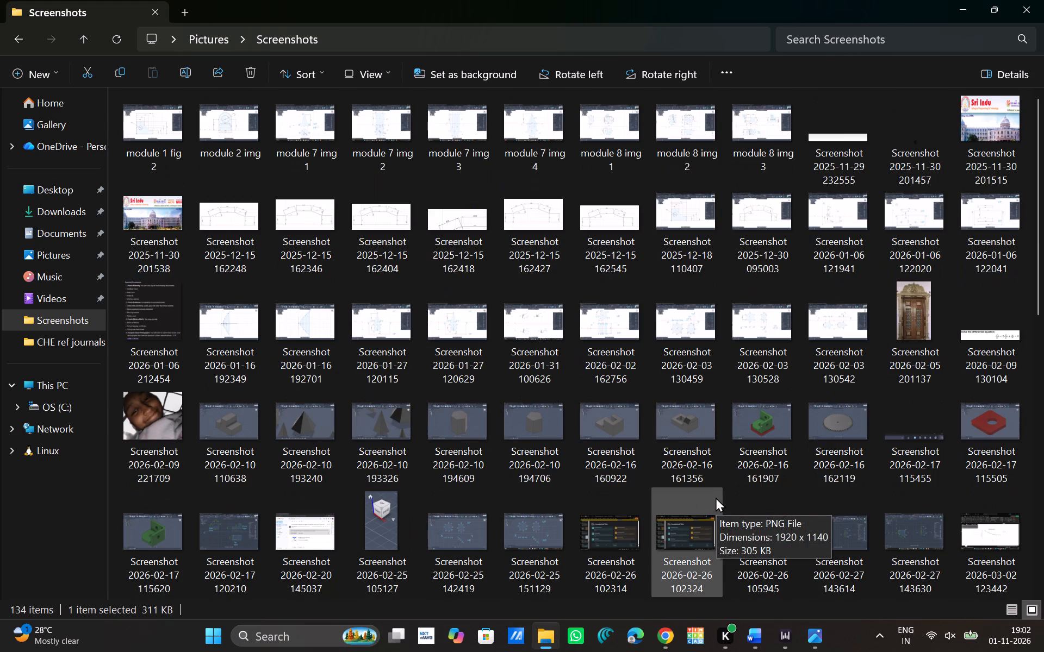
{"action": "scroll", "coordinate": [716, 497], "scroll_direction": "down", "scroll_amount": 2}
{"action": "scroll", "coordinate": [716, 498], "scroll_direction": "up", "scroll_amount": 1}
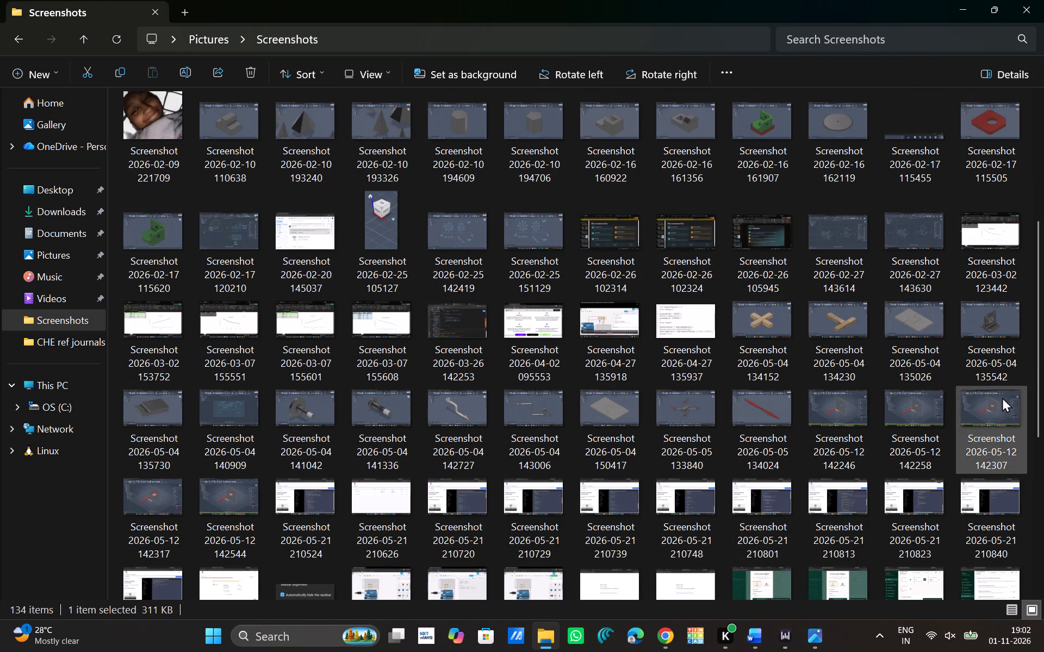
{"action": "left_click_drag", "start_coordinate": [1034, 408], "coordinate": [1043, 598]}
{"action": "left_click", "coordinate": [1043, 598]}
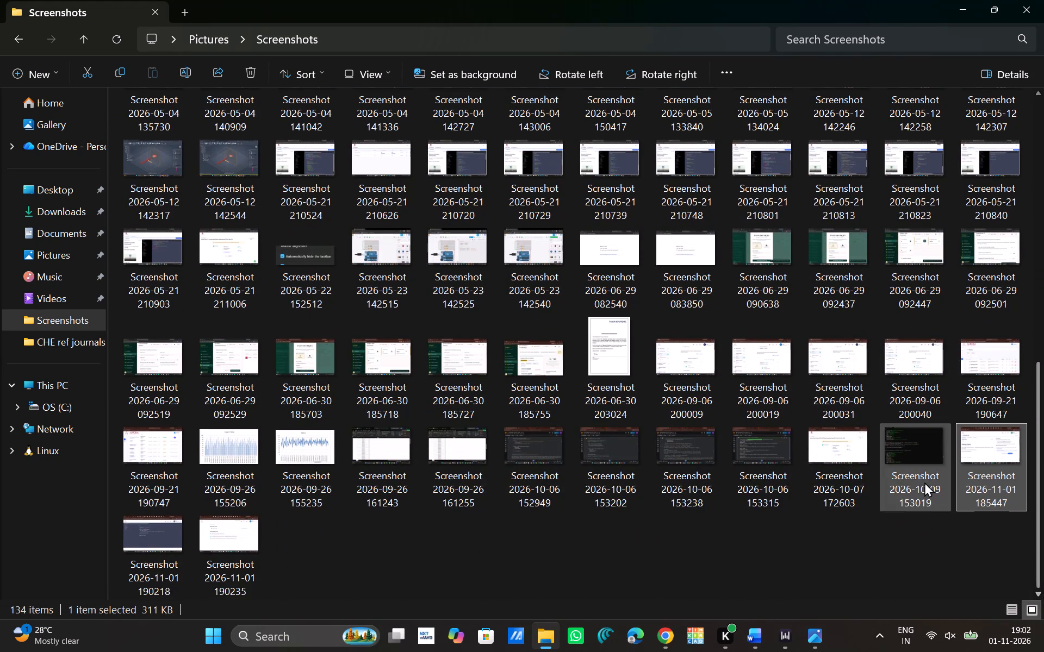
{"action": "double_click", "coordinate": [463, 565]}
{"action": "right_click", "coordinate": [136, 548]}
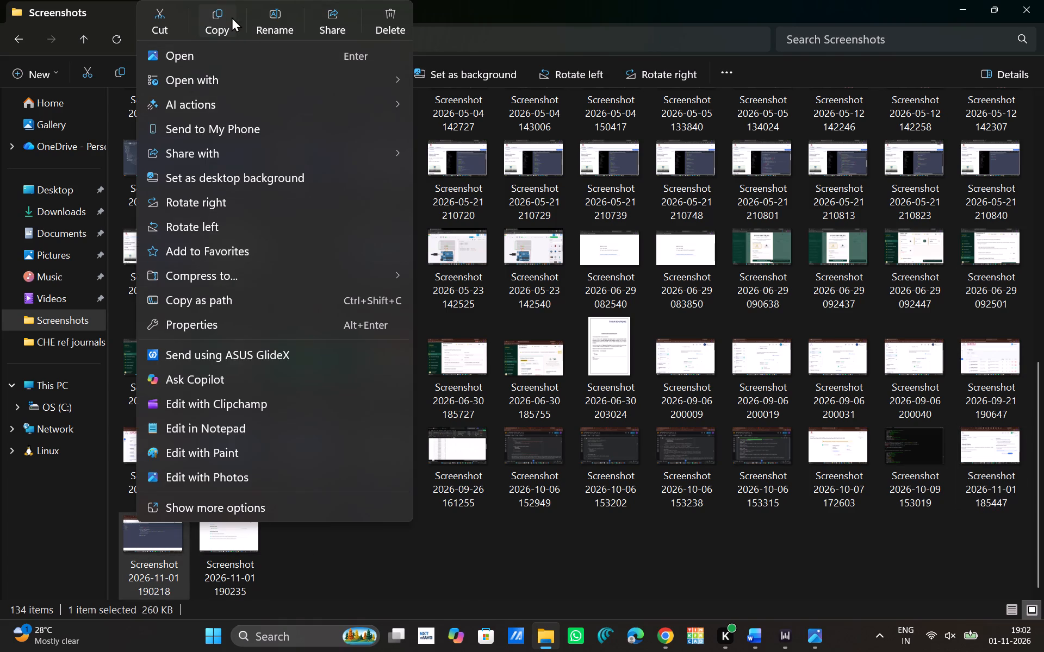
{"action": "left_click", "coordinate": [221, 17]}
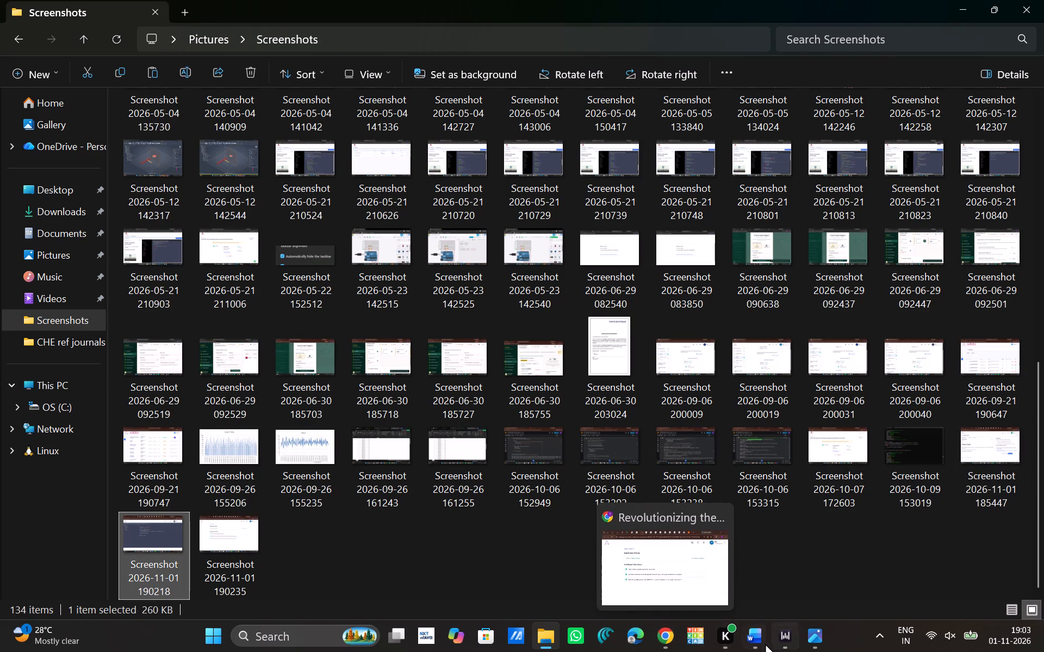
Switch to the Backend lab 1 report in Word and replace the old Today's Date app.js code picture with the copied screenshot.
{"action": "left_click", "coordinate": [886, 567]}
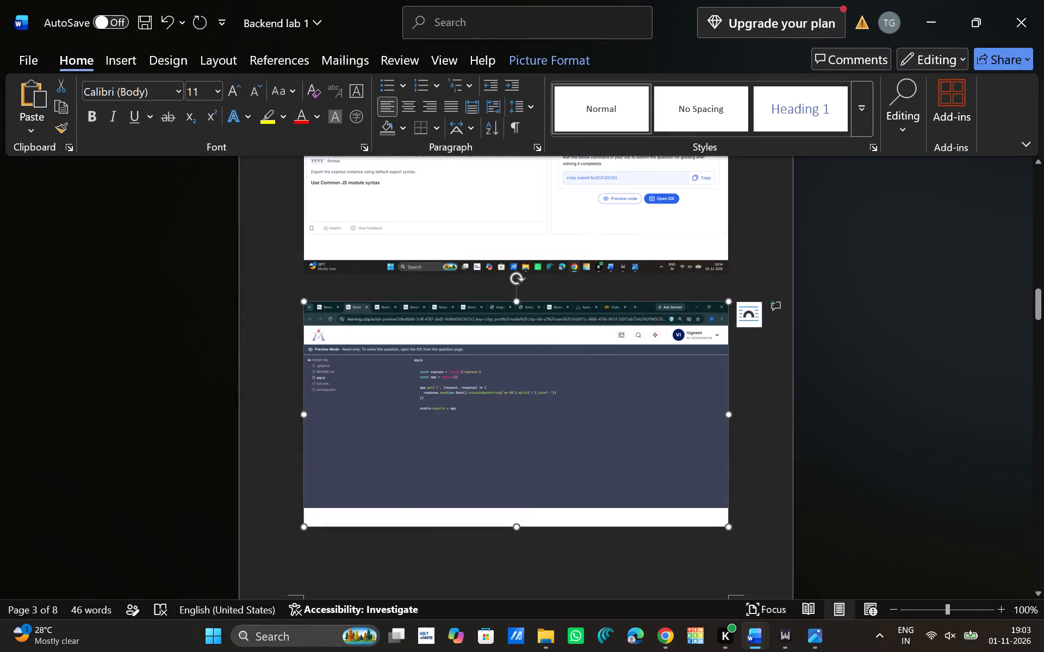
{"action": "left_click", "coordinate": [442, 423]}
{"action": "key", "text": "BackSpace"}
{"action": "key", "text": "ctrl+v"}
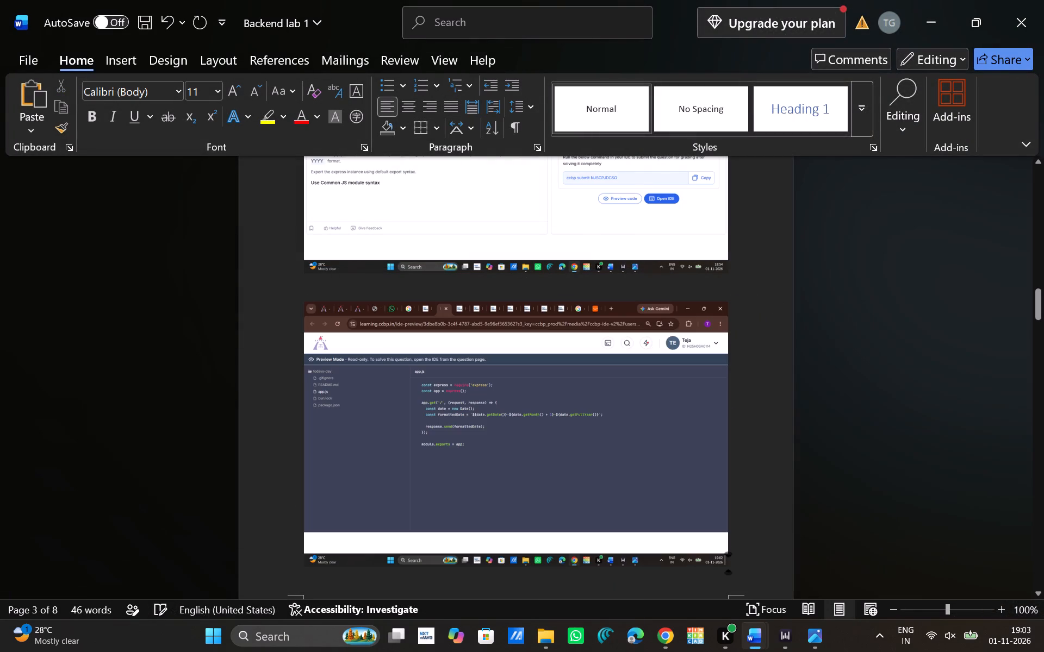
{"action": "scroll", "coordinate": [442, 423], "scroll_direction": "up", "scroll_amount": 1}
{"action": "scroll", "coordinate": [442, 423], "scroll_direction": "down", "scroll_amount": 1}
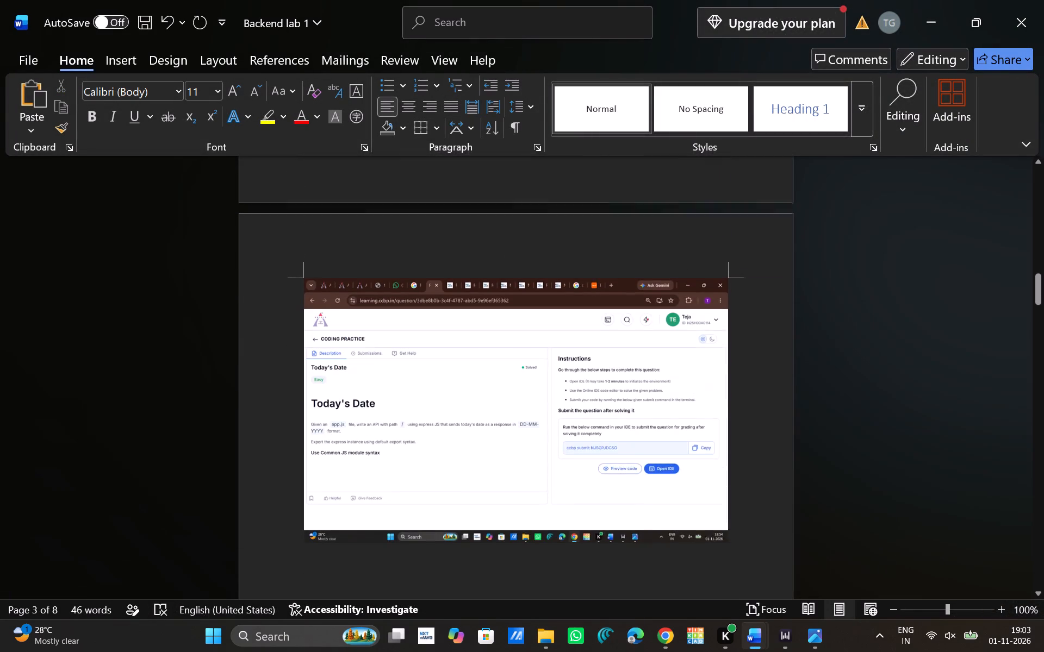
{"action": "scroll", "coordinate": [442, 423], "scroll_direction": "down", "scroll_amount": 6}
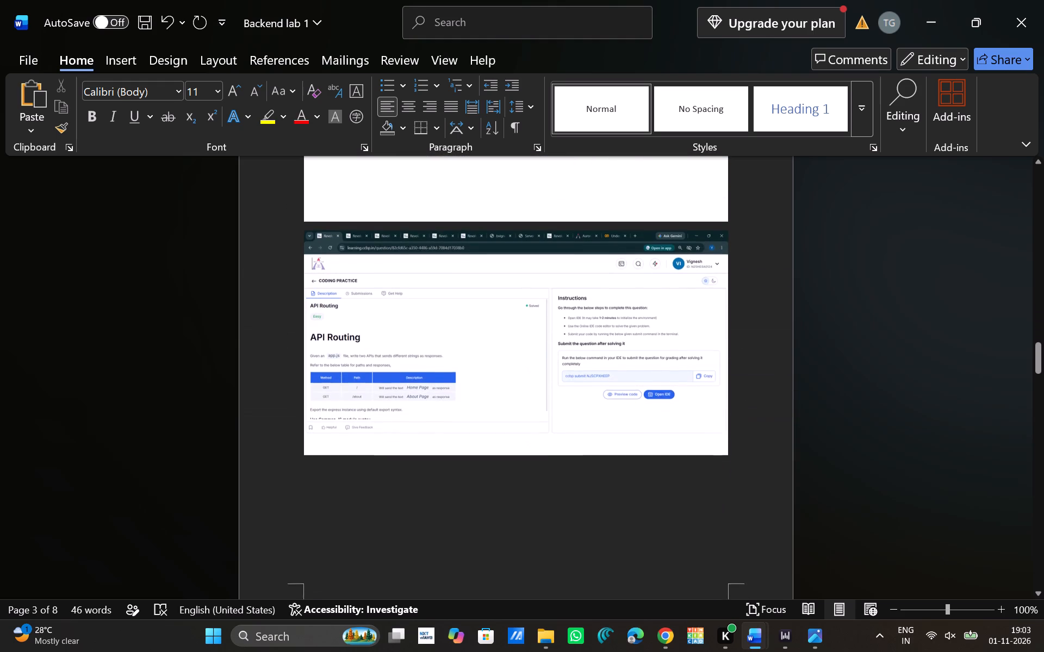
{"action": "scroll", "coordinate": [493, 402], "scroll_direction": "up", "scroll_amount": 2}
{"action": "left_click", "coordinate": [461, 388]}
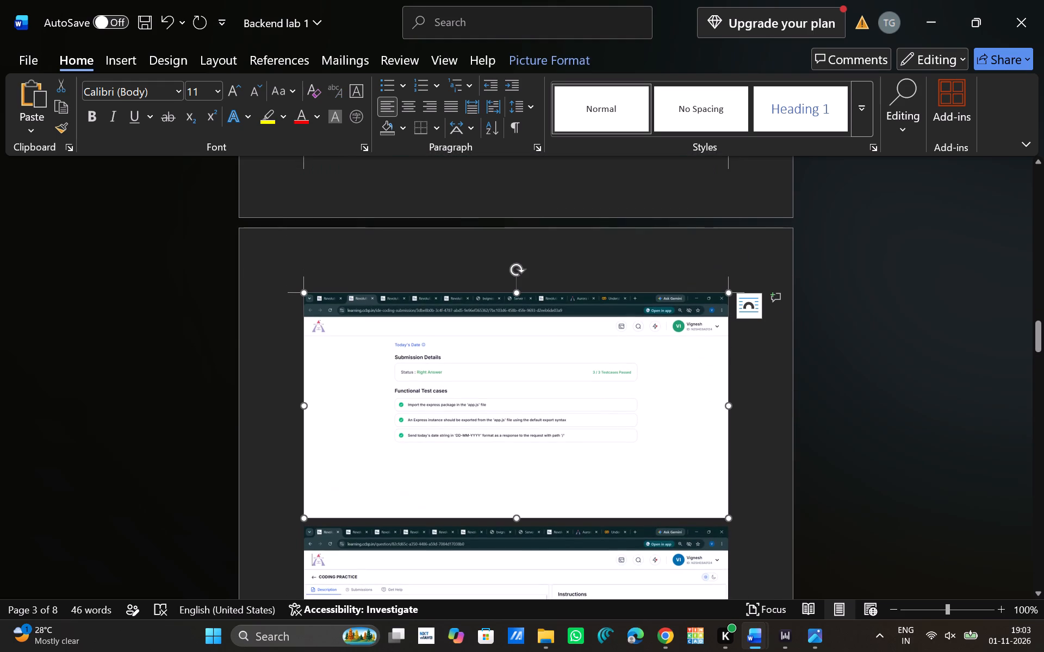
{"action": "left_click", "coordinate": [553, 550]}
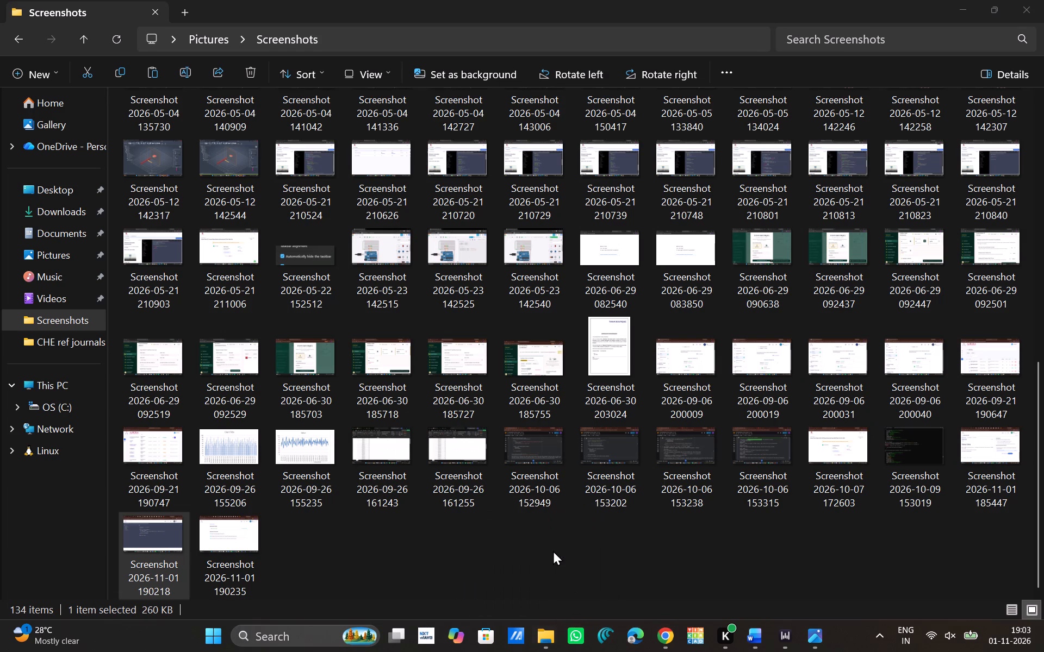
{"action": "left_click", "coordinate": [238, 587]}
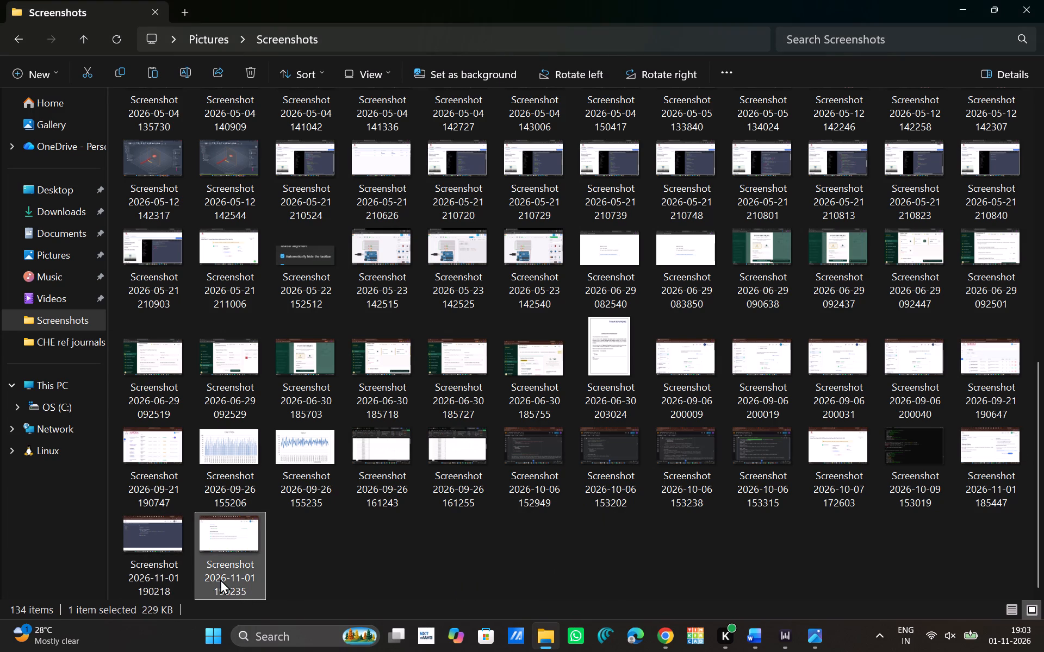
{"action": "right_click", "coordinate": [220, 579]}
{"action": "left_click", "coordinate": [299, 13]}
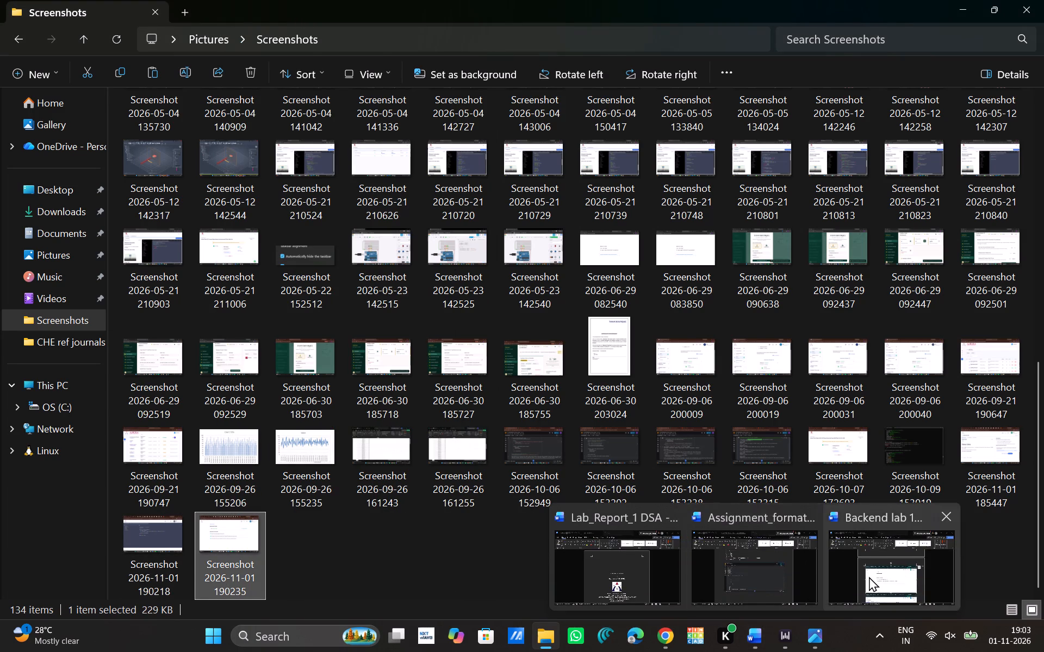
Switch to the Backend lab 1 report in Word and replace the old Today's Date submission picture with the copied screenshot.
{"action": "left_click", "coordinate": [869, 576]}
{"action": "scroll", "coordinate": [506, 439], "scroll_direction": "up", "scroll_amount": 1}
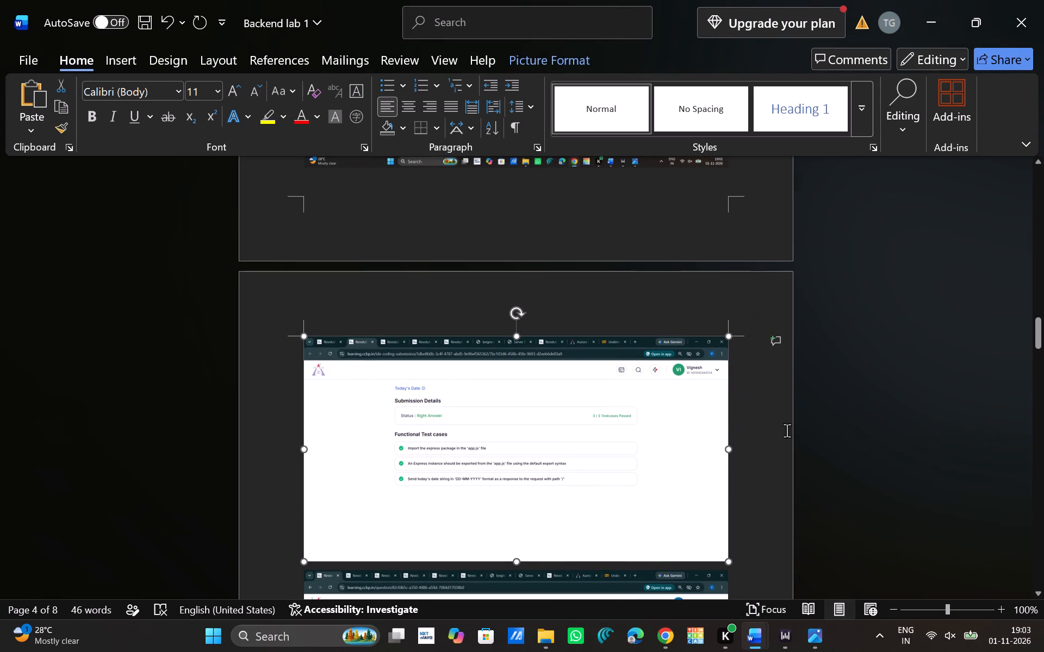
{"action": "scroll", "coordinate": [1017, 456], "scroll_direction": "down", "scroll_amount": 4}
{"action": "scroll", "coordinate": [1017, 456], "scroll_direction": "up", "scroll_amount": 4}
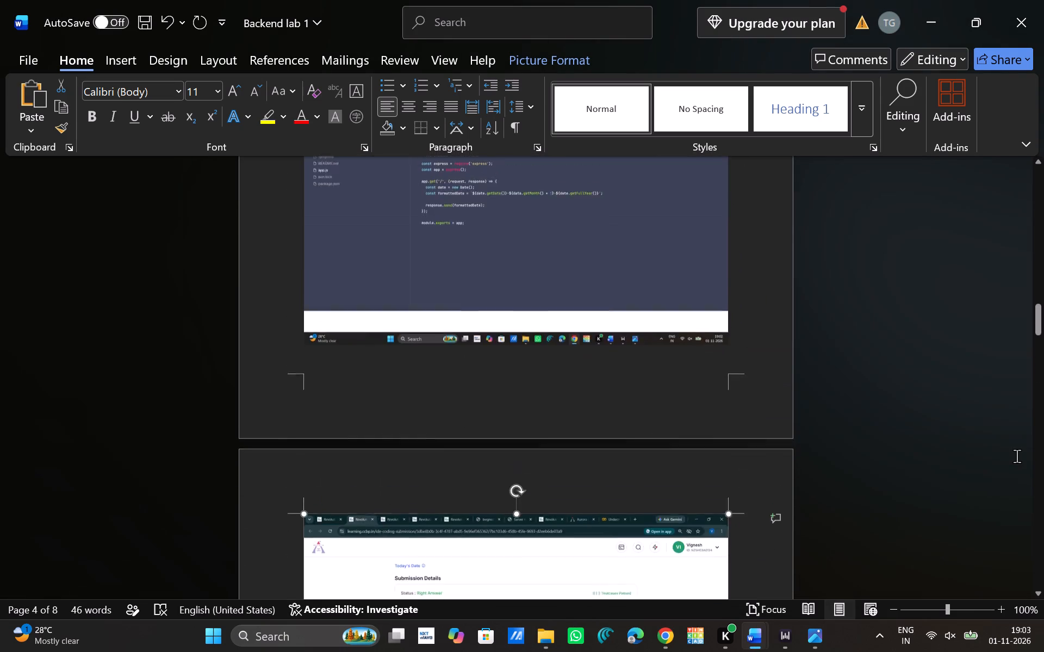
{"action": "scroll", "coordinate": [1017, 456], "scroll_direction": "up", "scroll_amount": 1}
{"action": "scroll", "coordinate": [1017, 456], "scroll_direction": "down", "scroll_amount": 2}
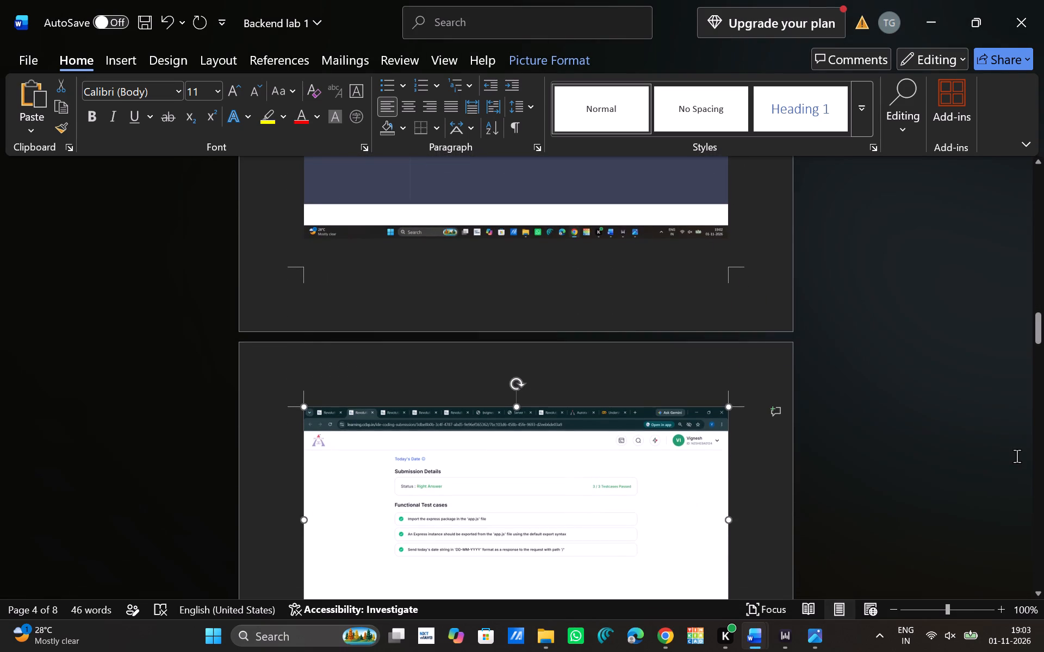
{"action": "scroll", "coordinate": [990, 411], "scroll_direction": "down", "scroll_amount": 2}
{"action": "left_click", "coordinate": [679, 377]}
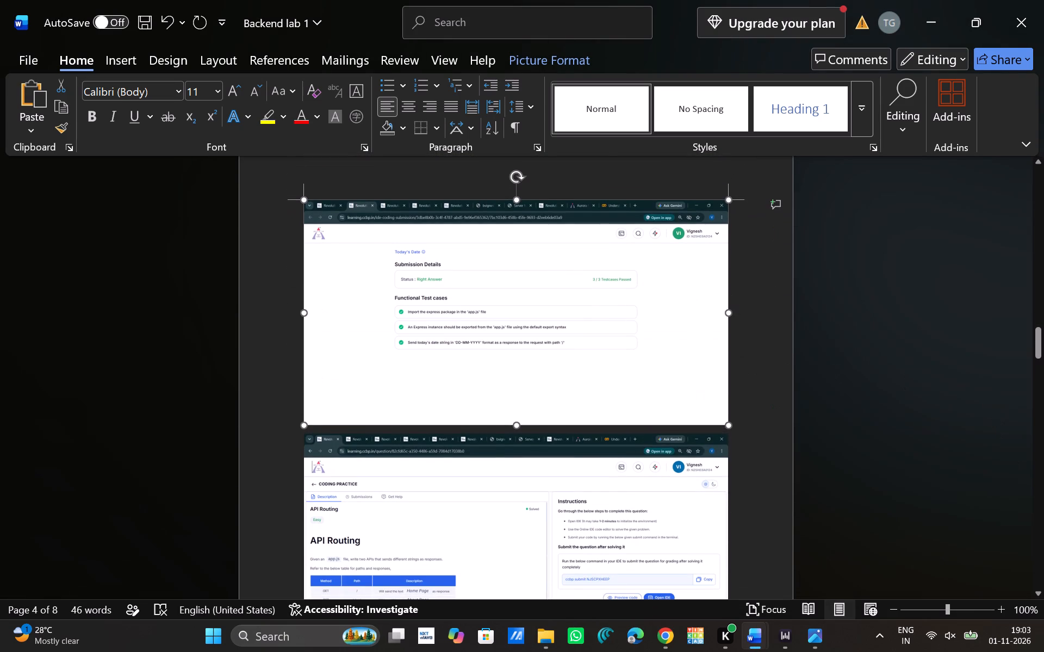
{"action": "key", "text": "BackSpace"}
{"action": "key", "text": "ctrl+v"}
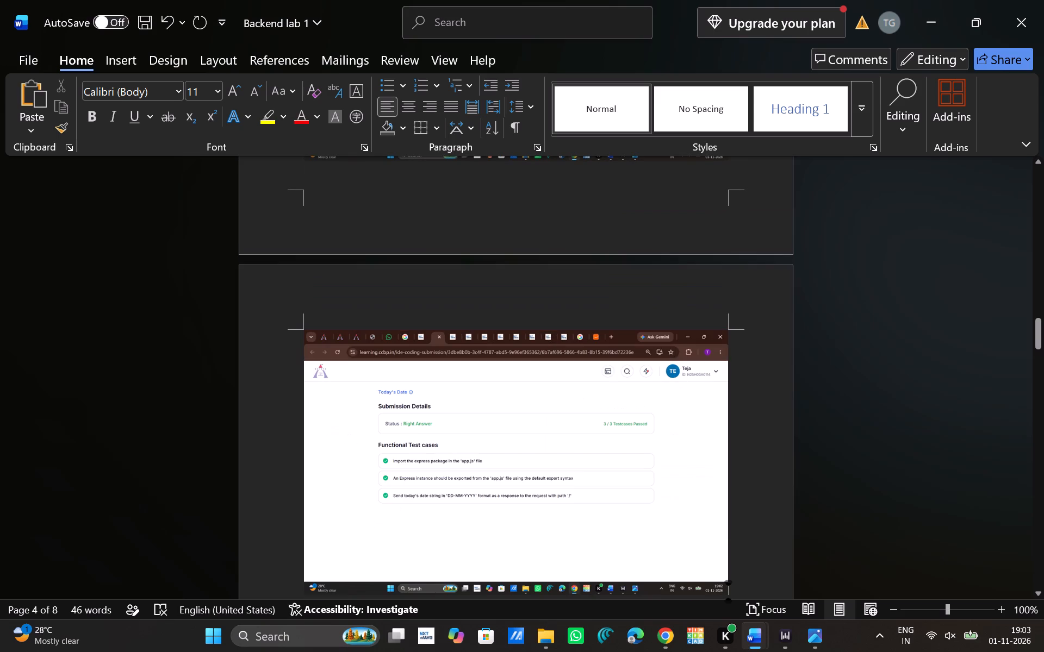
Review the replaced pictures back to the report's first page and the old API Routing code and submission pictures further down.
{"action": "scroll", "coordinate": [679, 377], "scroll_direction": "up", "scroll_amount": 2}
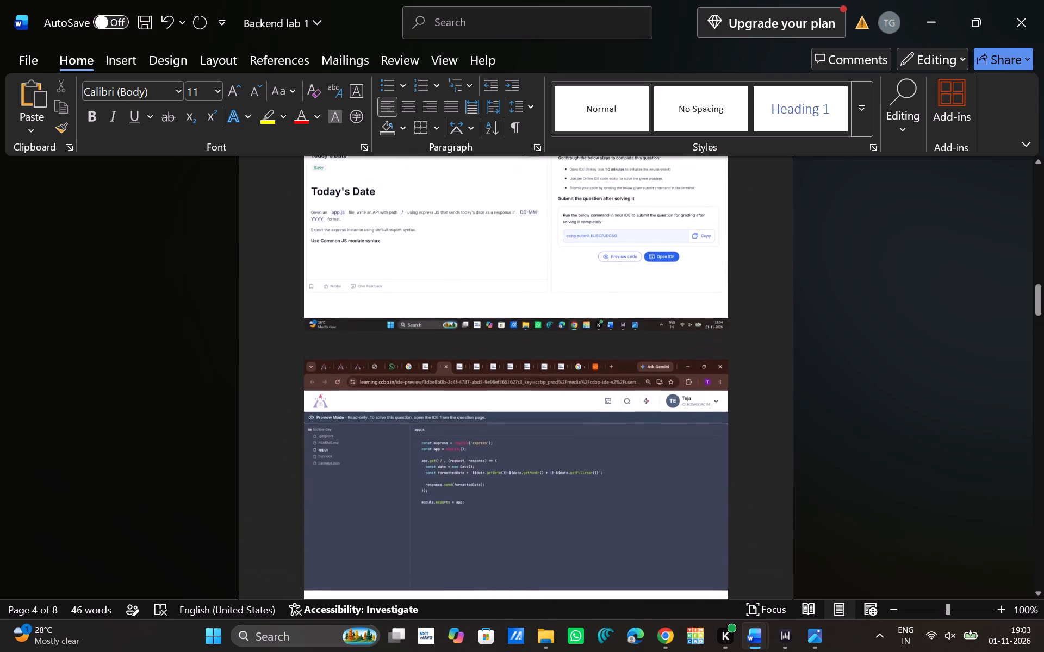
{"action": "scroll", "coordinate": [679, 377], "scroll_direction": "up", "scroll_amount": 5}
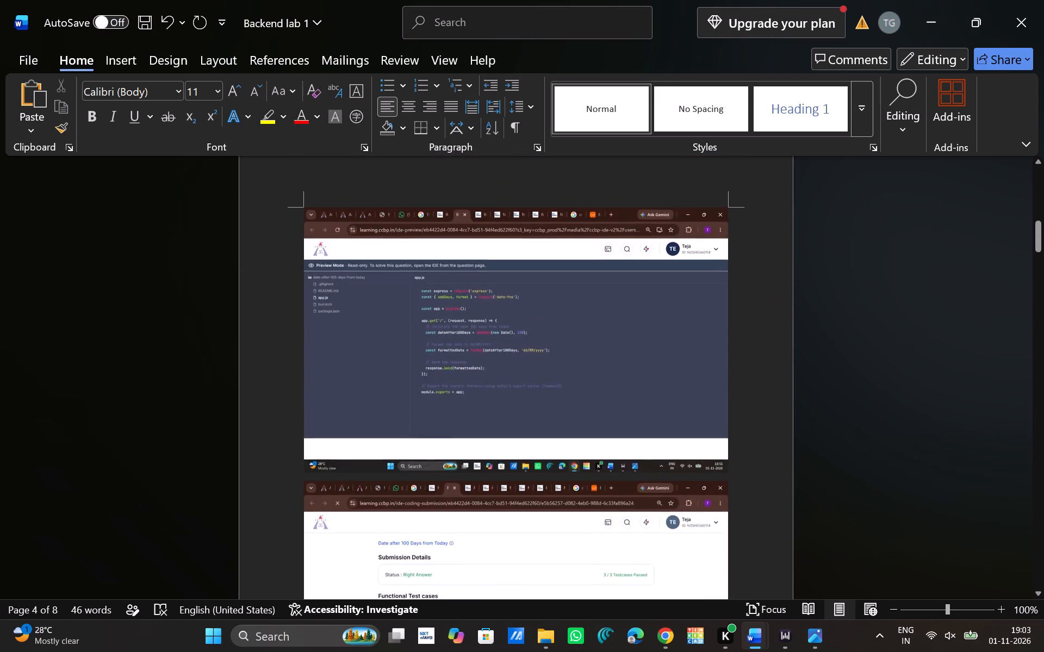
{"action": "scroll", "coordinate": [679, 377], "scroll_direction": "up", "scroll_amount": 2}
{"action": "scroll", "coordinate": [679, 377], "scroll_direction": "down", "scroll_amount": 2}
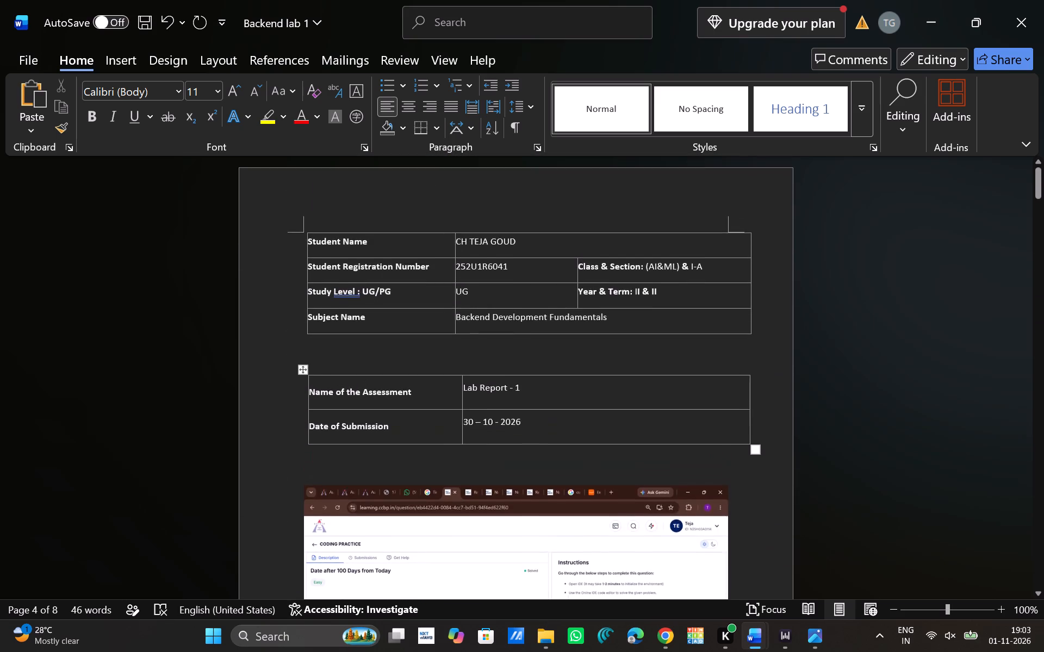
{"action": "scroll", "coordinate": [679, 377], "scroll_direction": "down", "scroll_amount": 6}
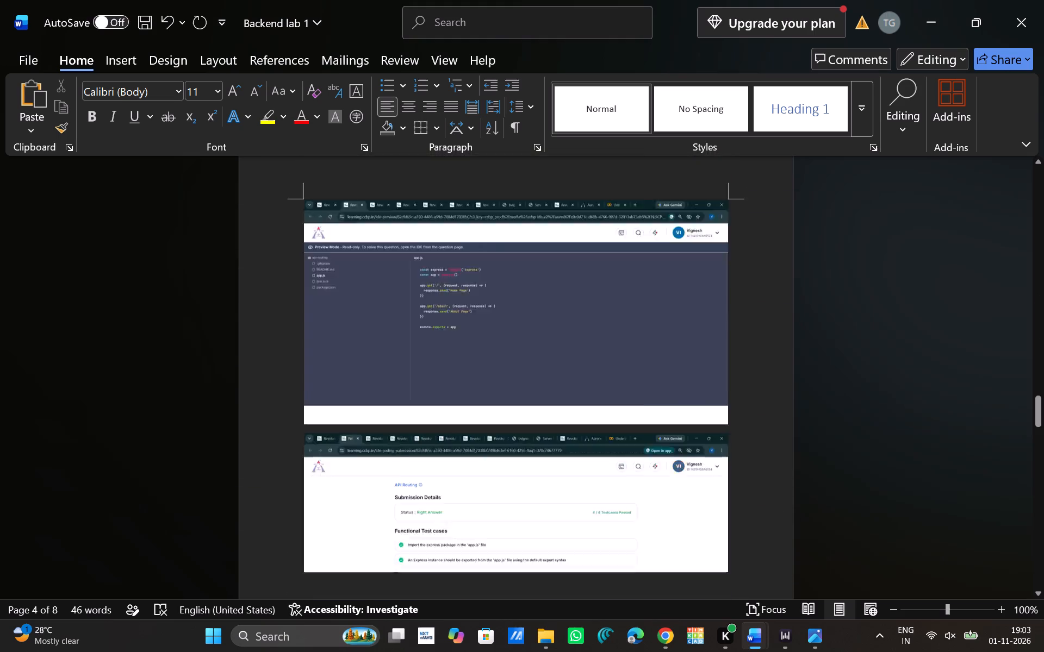
Look through the report between the replaced Today's Date submission picture and the old API Routing pictures.
{"action": "scroll", "coordinate": [679, 377], "scroll_direction": "down", "scroll_amount": 1}
{"action": "scroll", "coordinate": [679, 377], "scroll_direction": "up", "scroll_amount": 4}
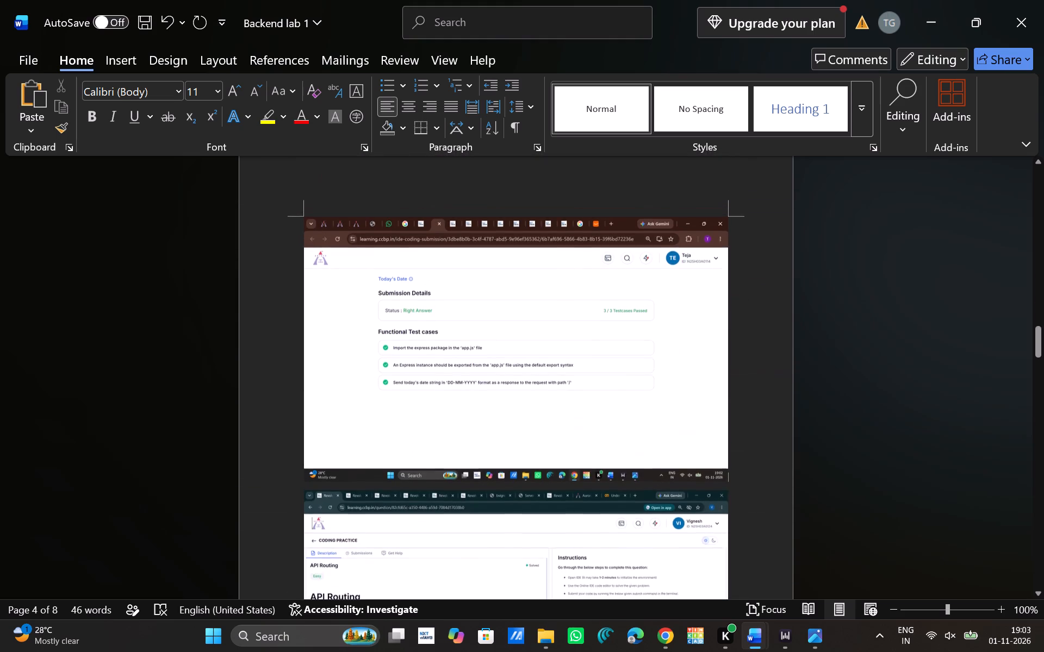
{"action": "scroll", "coordinate": [679, 377], "scroll_direction": "down", "scroll_amount": 3}
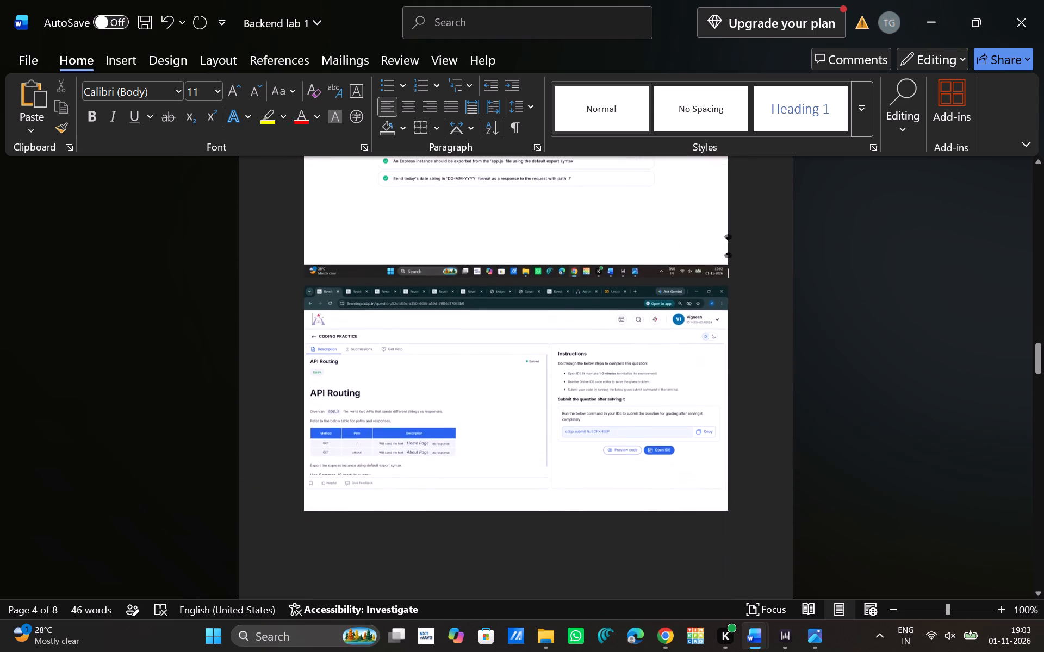
{"action": "scroll", "coordinate": [679, 377], "scroll_direction": "down", "scroll_amount": 1}
{"action": "scroll", "coordinate": [679, 377], "scroll_direction": "up", "scroll_amount": 1}
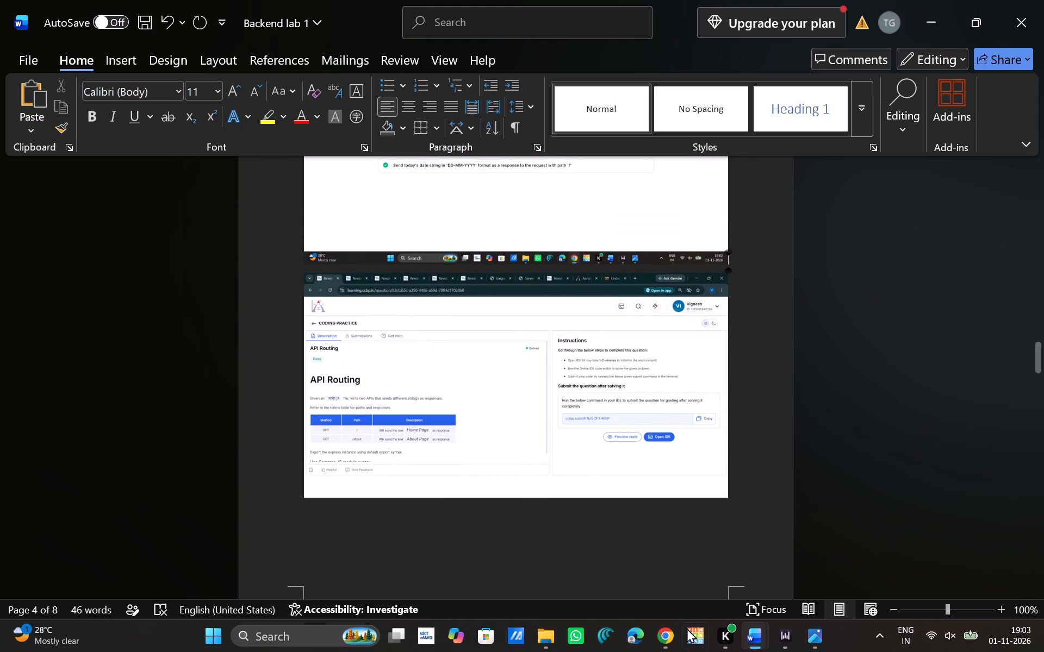
Switch to Chrome, open the API Routing question from the Coding Practice list and take a full-screen screenshot of its description.
{"action": "left_click", "coordinate": [662, 559]}
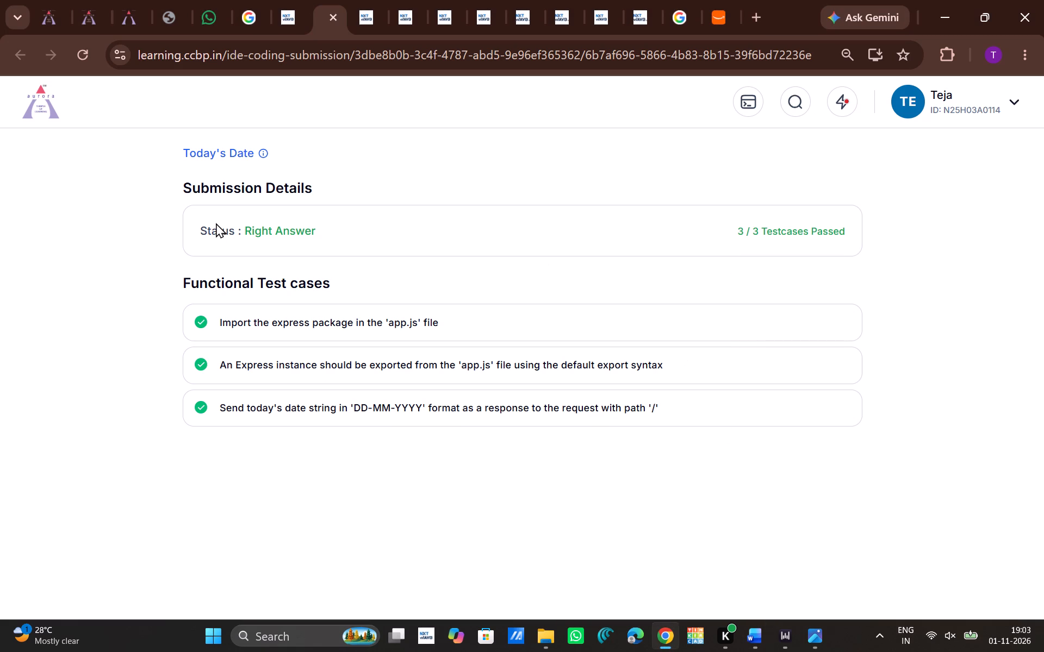
{"action": "left_click", "coordinate": [293, 7]}
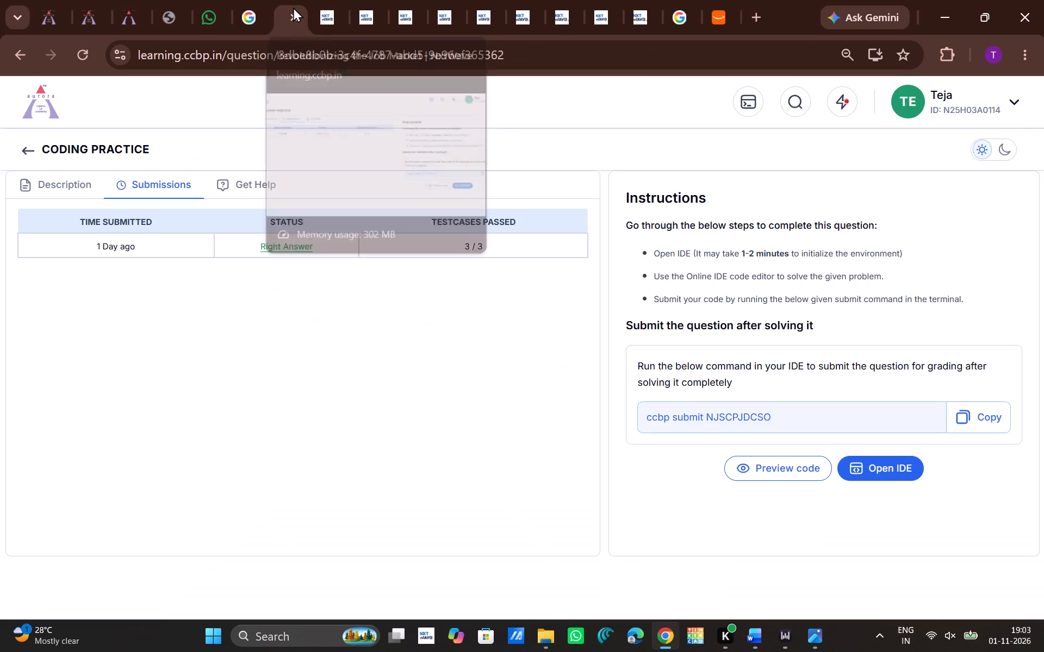
{"action": "left_click", "coordinate": [34, 147]}
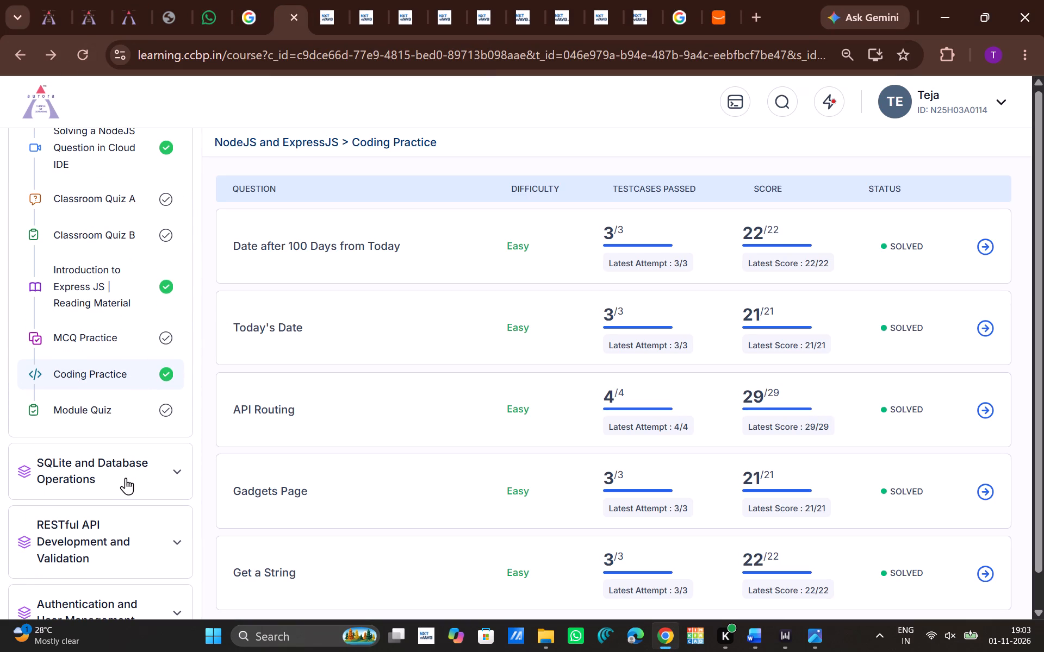
{"action": "left_click", "coordinate": [422, 416]}
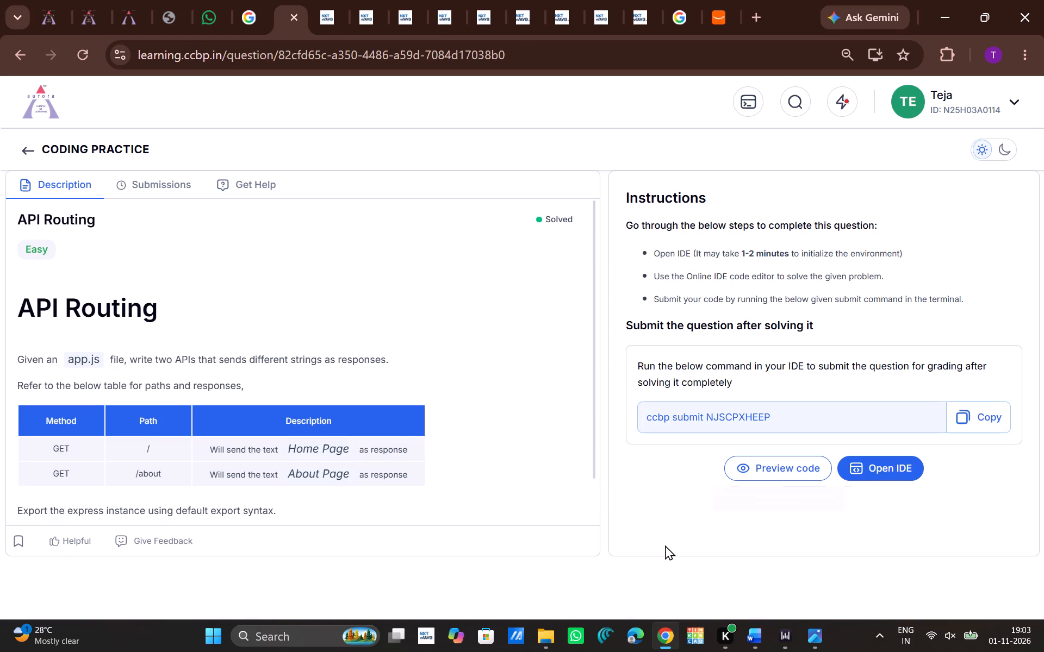
{"action": "key", "text": "Print"}
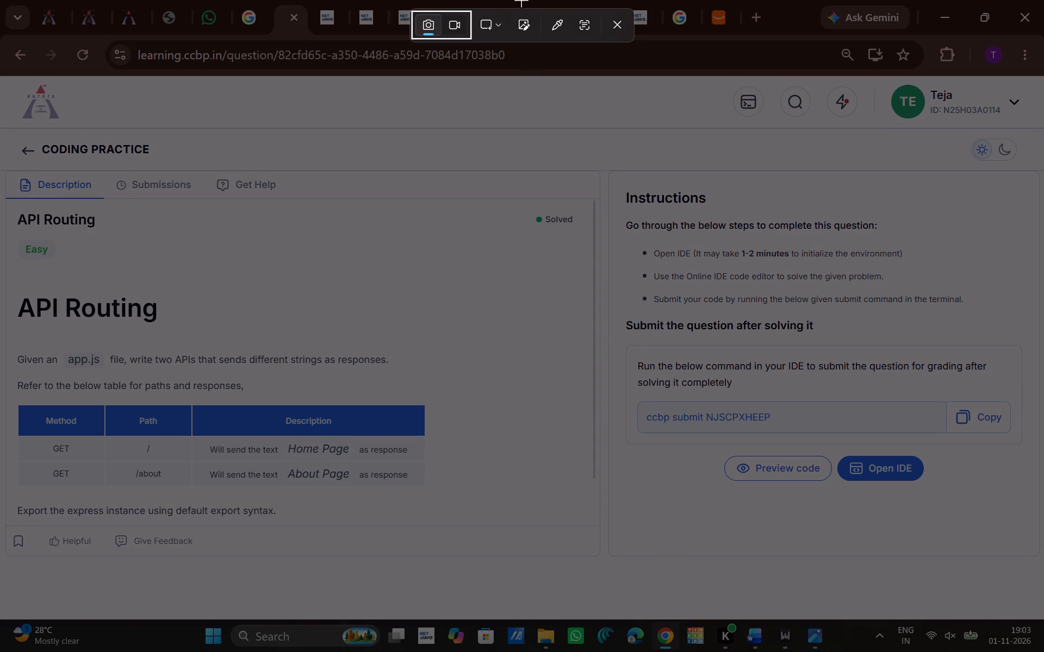
{"action": "left_click_drag", "start_coordinate": [515, 12], "coordinate": [501, 24]}
{"action": "left_click", "coordinate": [501, 24]}
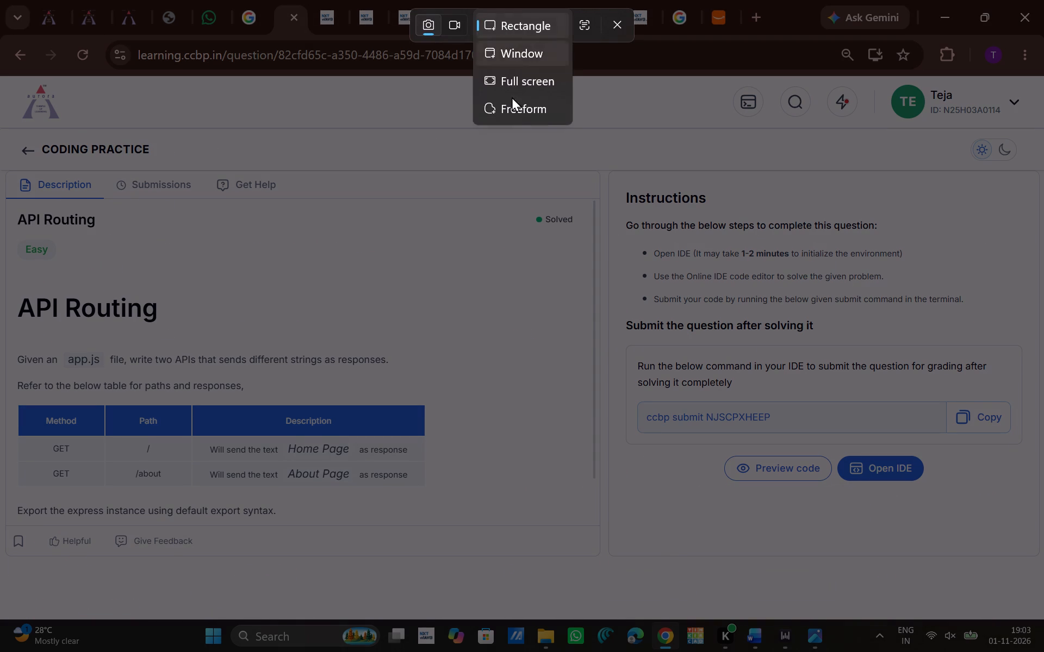
{"action": "left_click", "coordinate": [513, 78]}
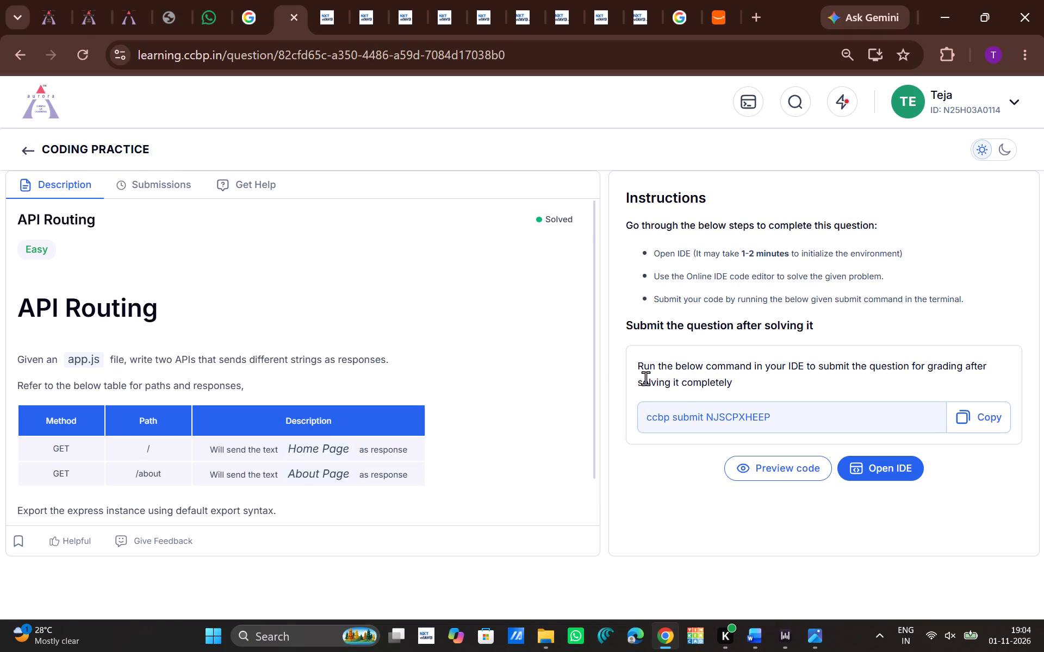
Open the code preview of the API Routing question.
{"action": "left_click", "coordinate": [772, 476]}
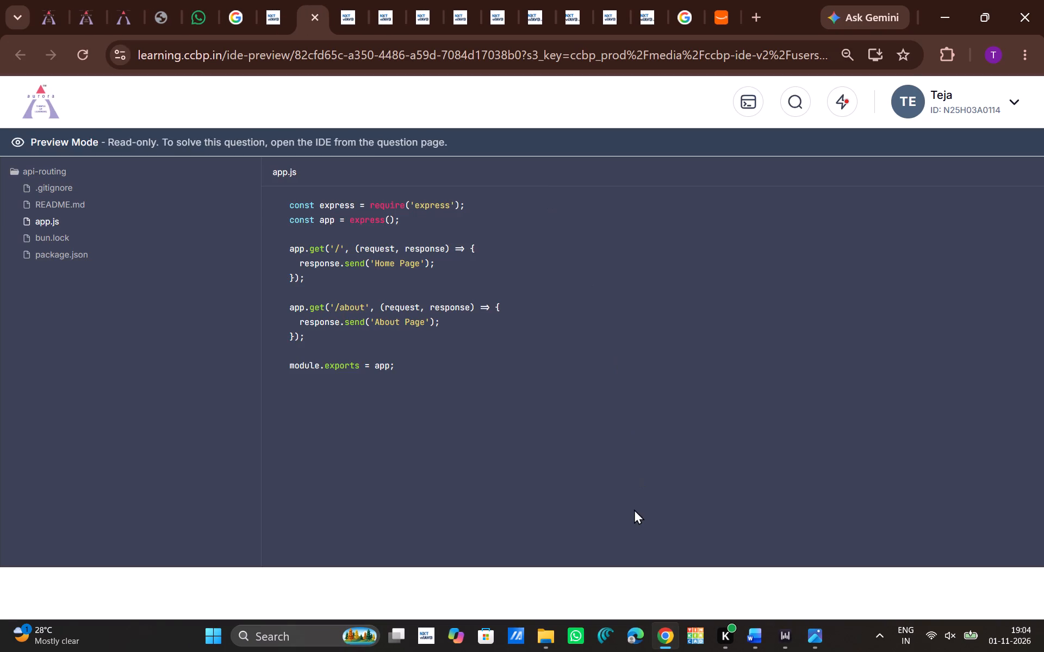
{"action": "left_click", "coordinate": [551, 535]}
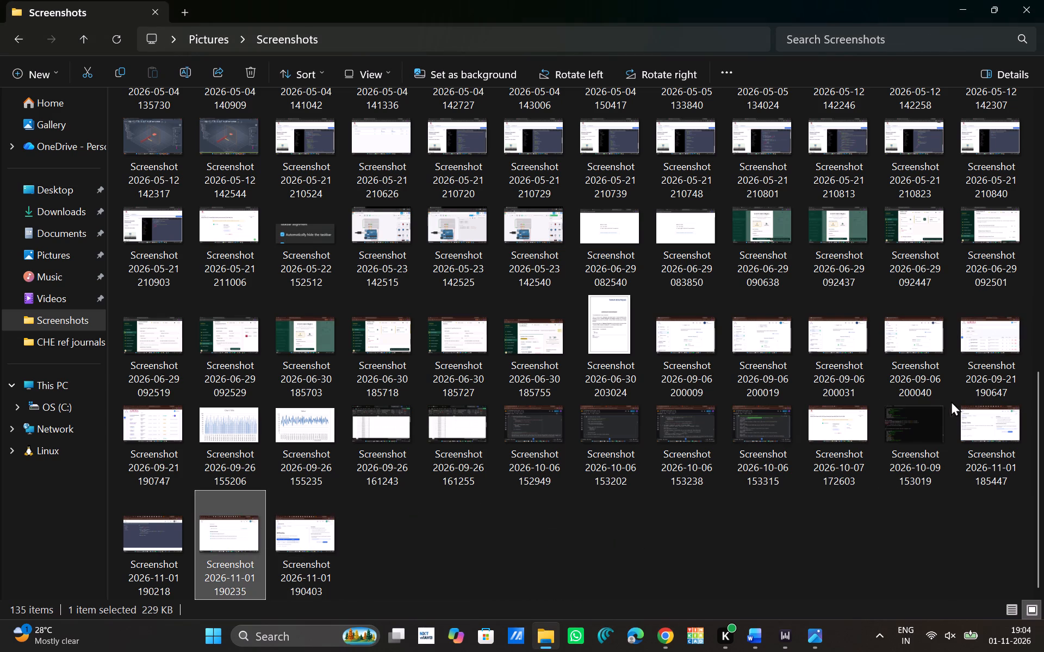
{"action": "right_click", "coordinate": [962, 444]}
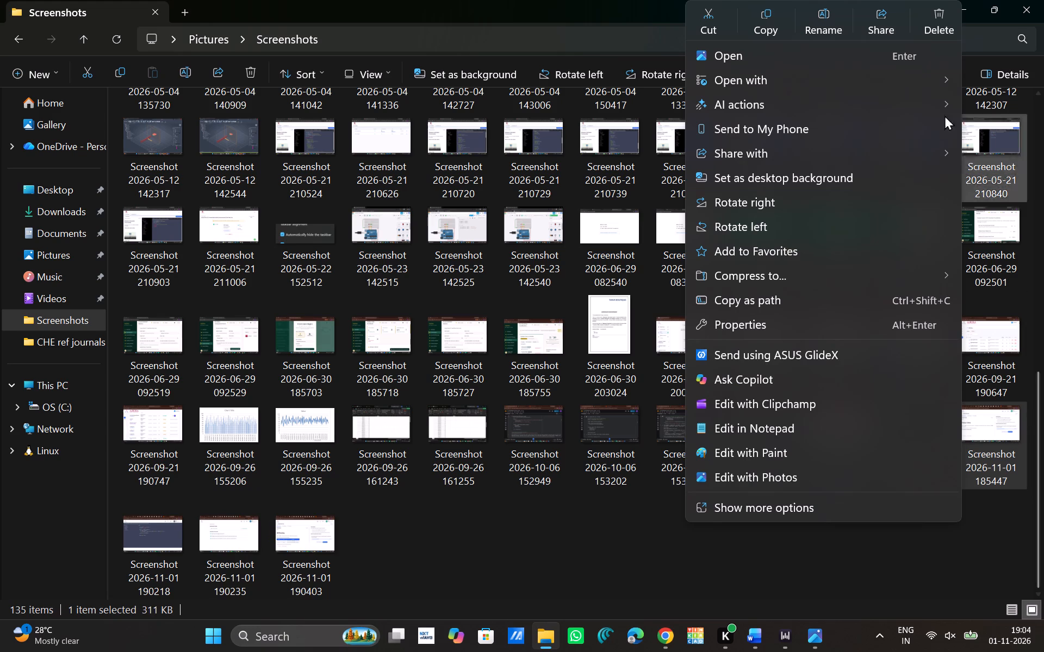
{"action": "left_click", "coordinate": [941, 15]}
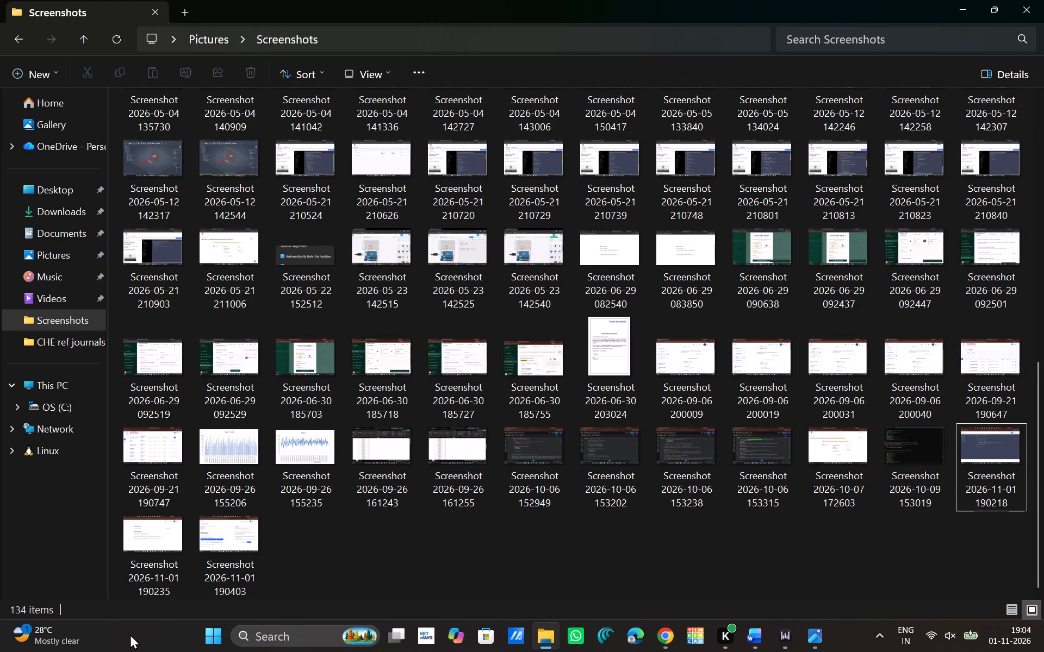
{"action": "left_click", "coordinate": [972, 462]}
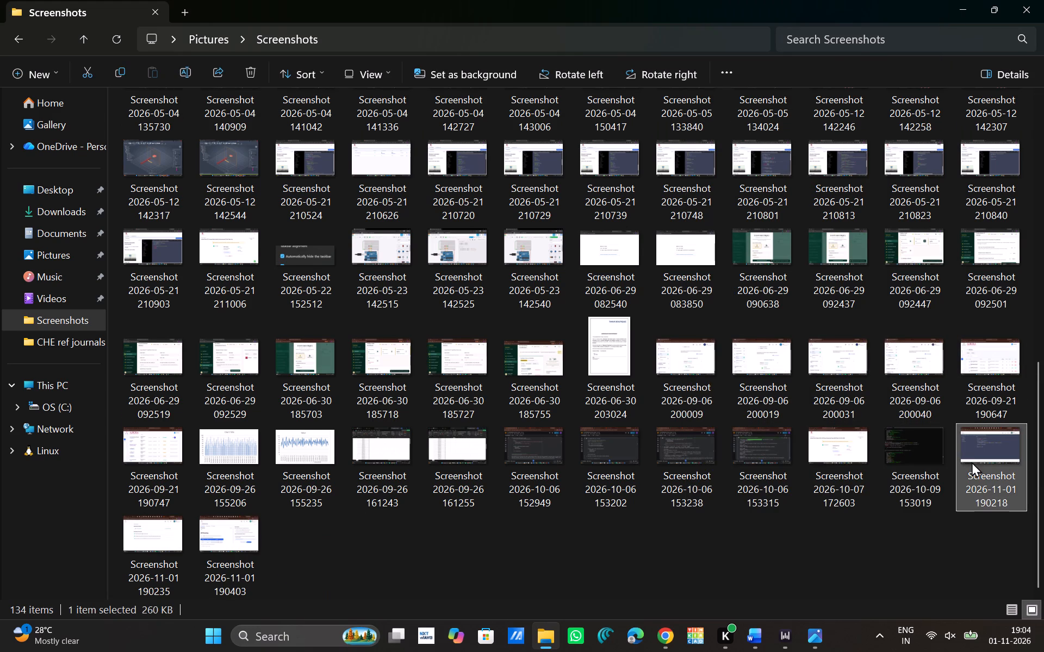
{"action": "right_click", "coordinate": [972, 462]}
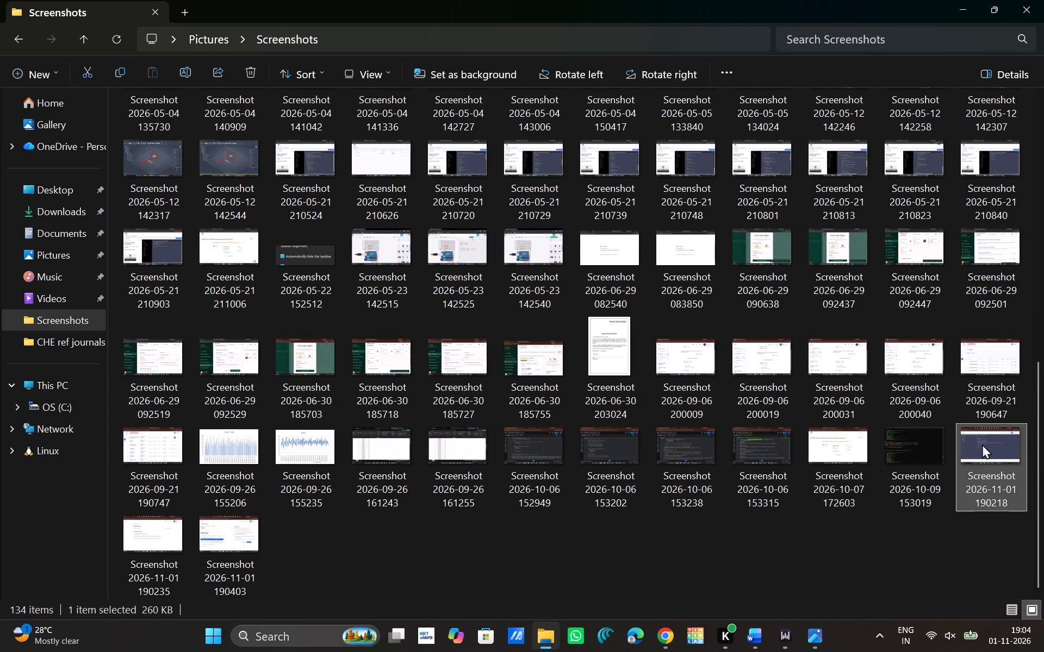
{"action": "right_click", "coordinate": [983, 454]}
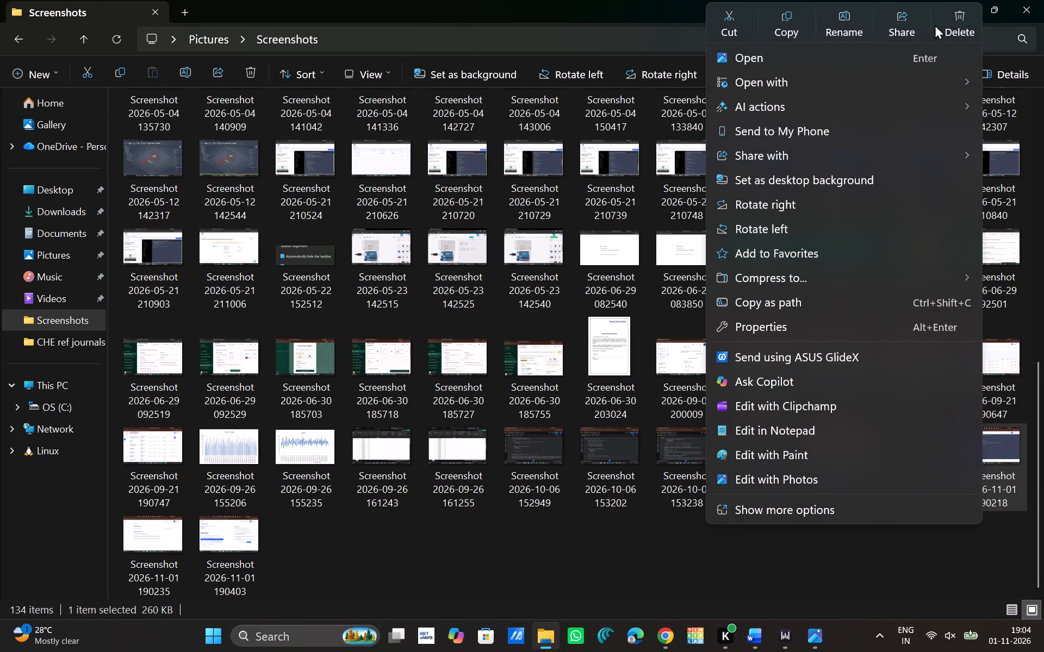
{"action": "left_click", "coordinate": [968, 18]}
{"action": "left_click", "coordinate": [985, 465]}
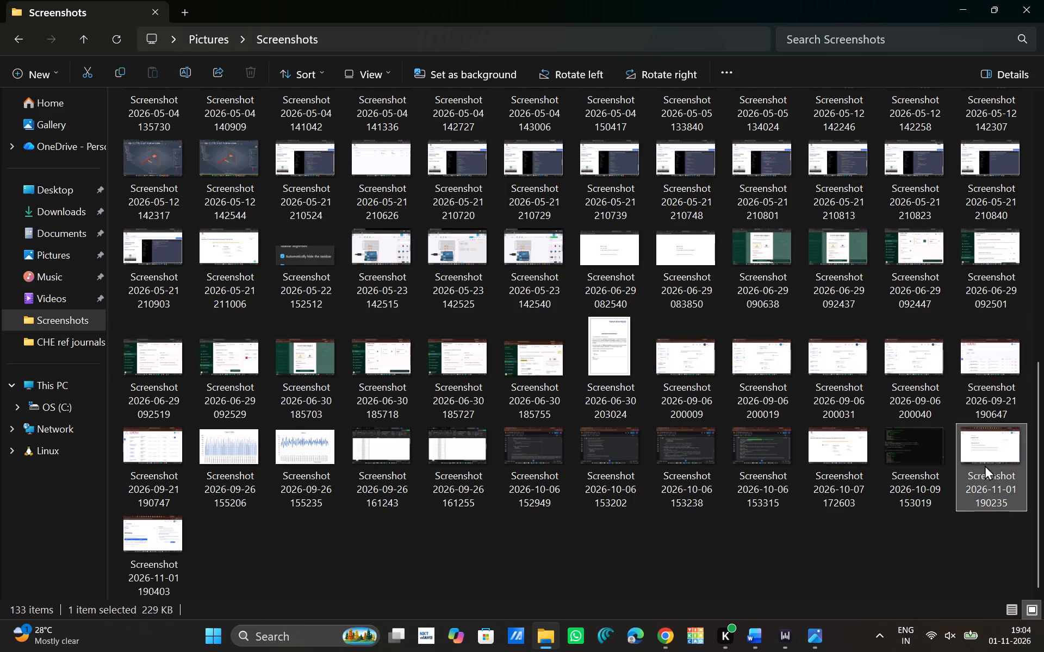
{"action": "right_click", "coordinate": [985, 465]}
{"action": "left_click", "coordinate": [955, 19]}
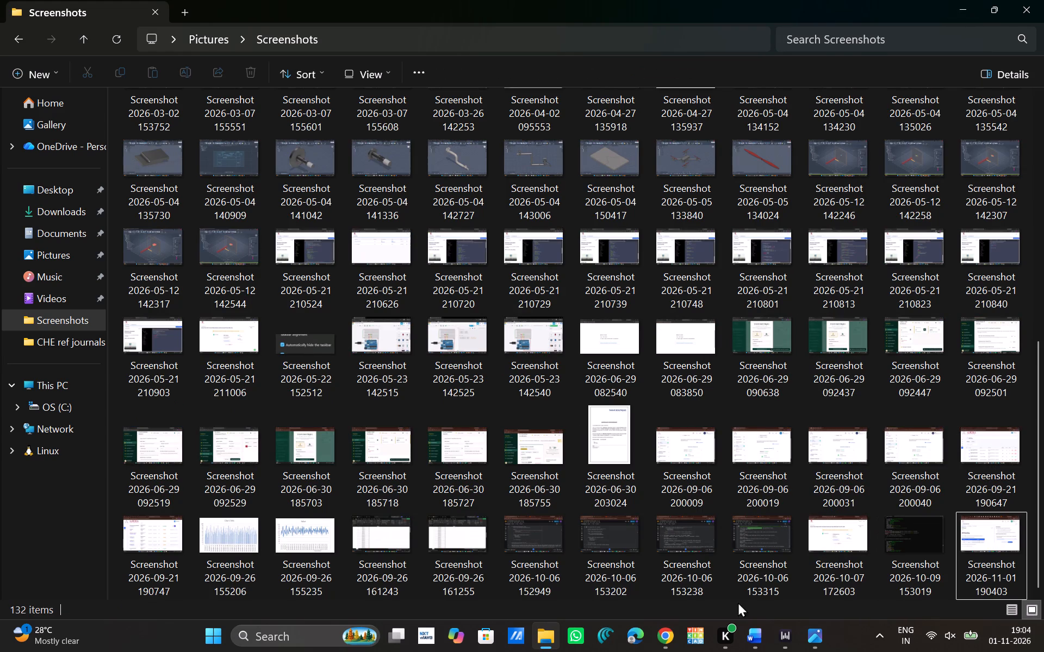
Switch back to Chrome and take a full-screen screenshot of the API Routing app.js code preview.
{"action": "left_click", "coordinate": [673, 564]}
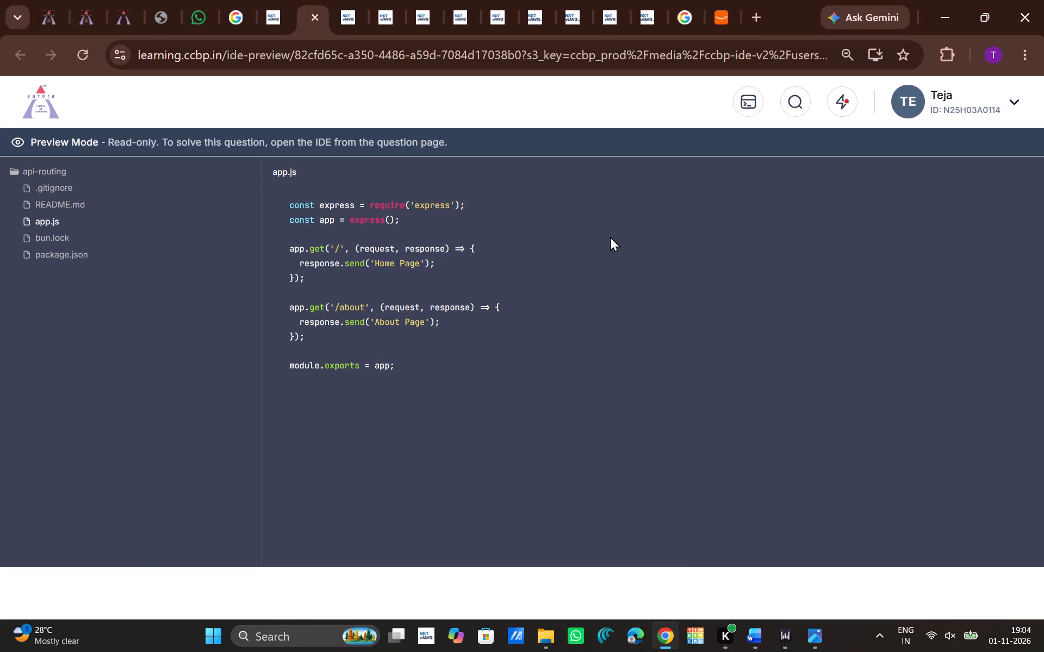
{"action": "key", "text": "Print"}
{"action": "left_click", "coordinate": [494, 23]}
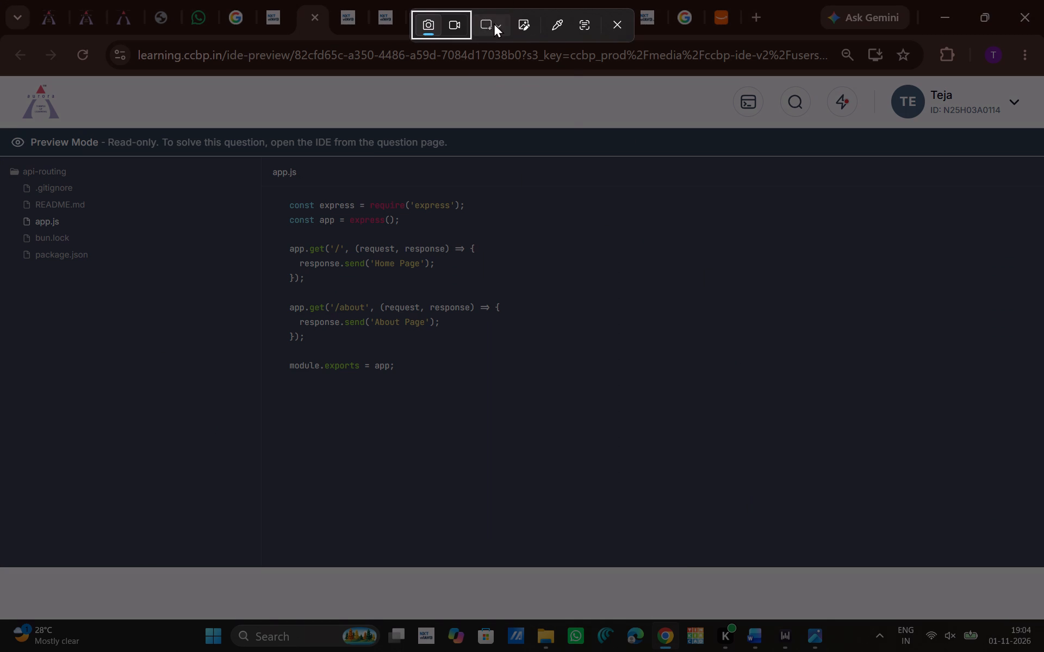
{"action": "left_click", "coordinate": [515, 83]}
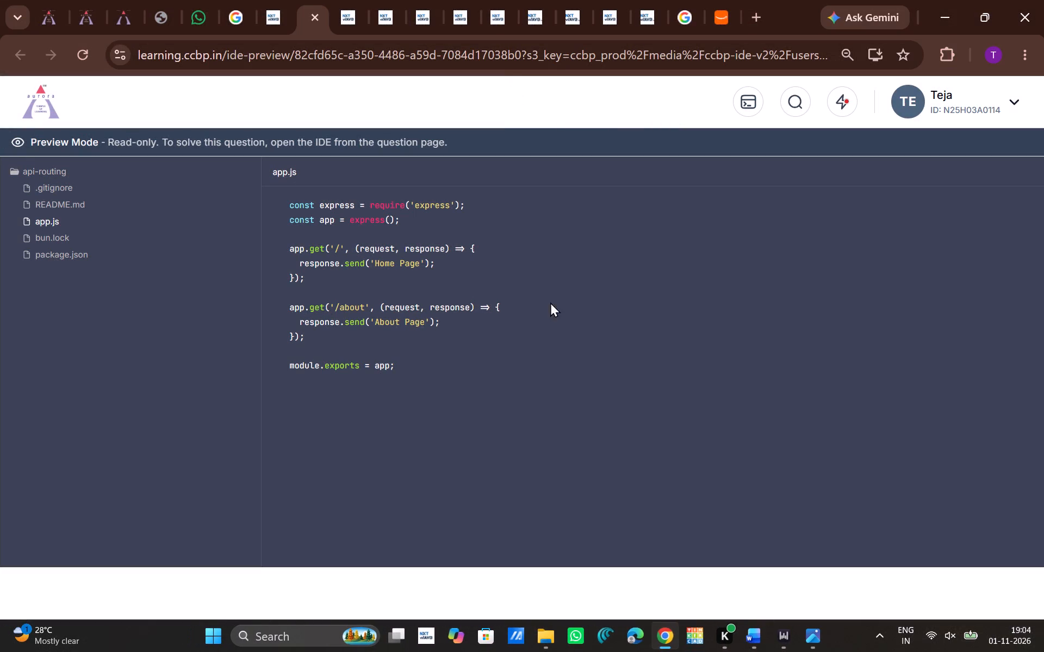
Open the Right Answer submission details of the API Routing question and take a full-screen screenshot of them.
{"action": "left_click", "coordinate": [266, 5]}
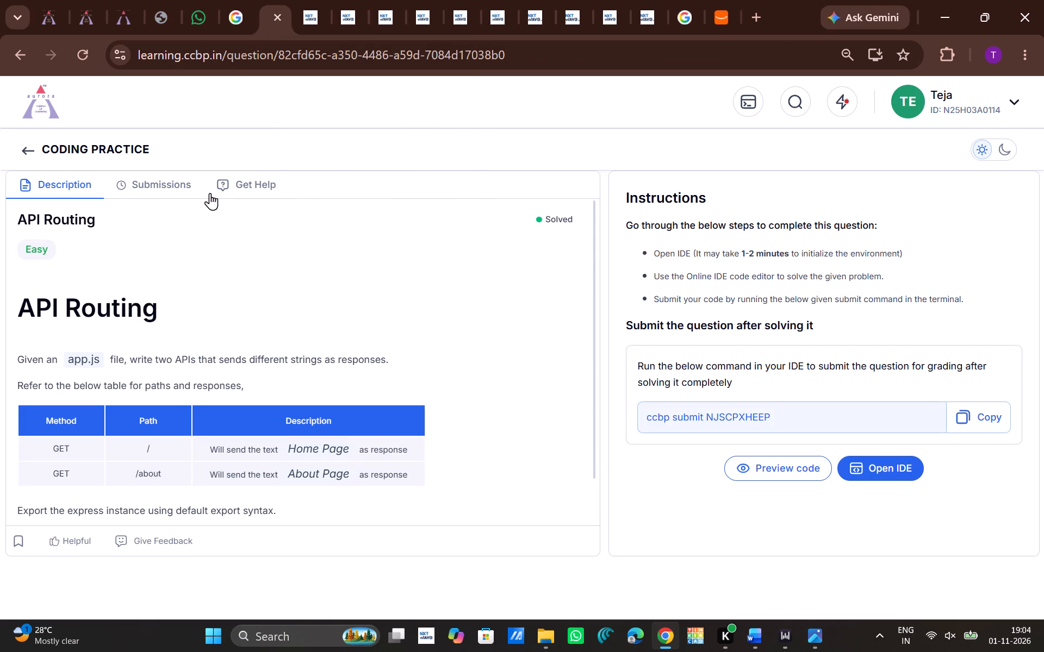
{"action": "left_click", "coordinate": [179, 186]}
{"action": "left_click", "coordinate": [267, 245]}
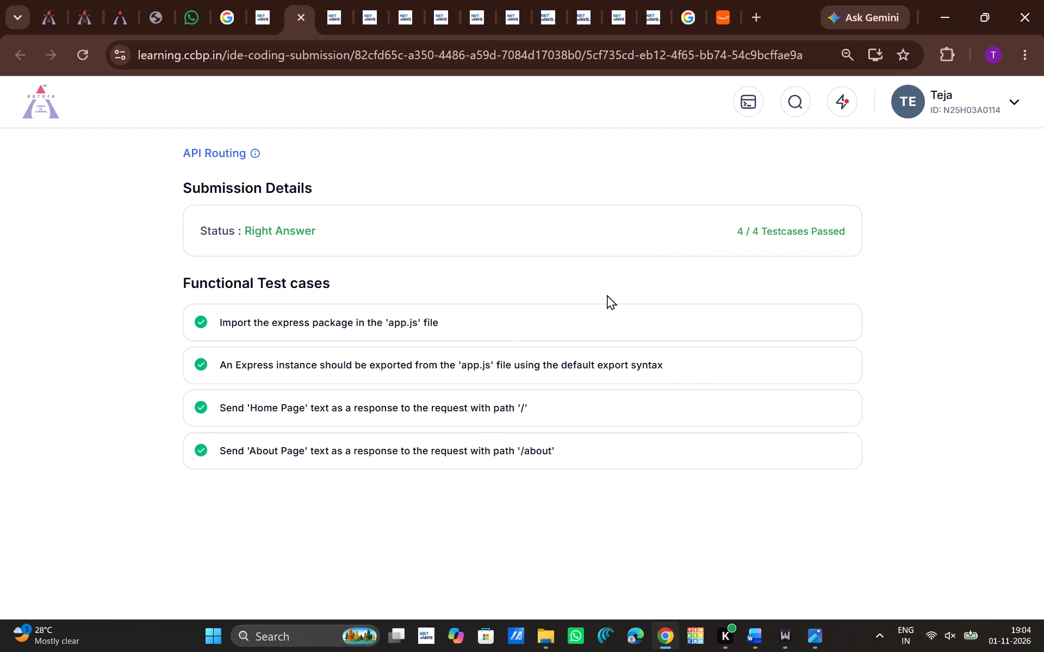
{"action": "key", "text": "Print"}
{"action": "left_click", "coordinate": [497, 29]}
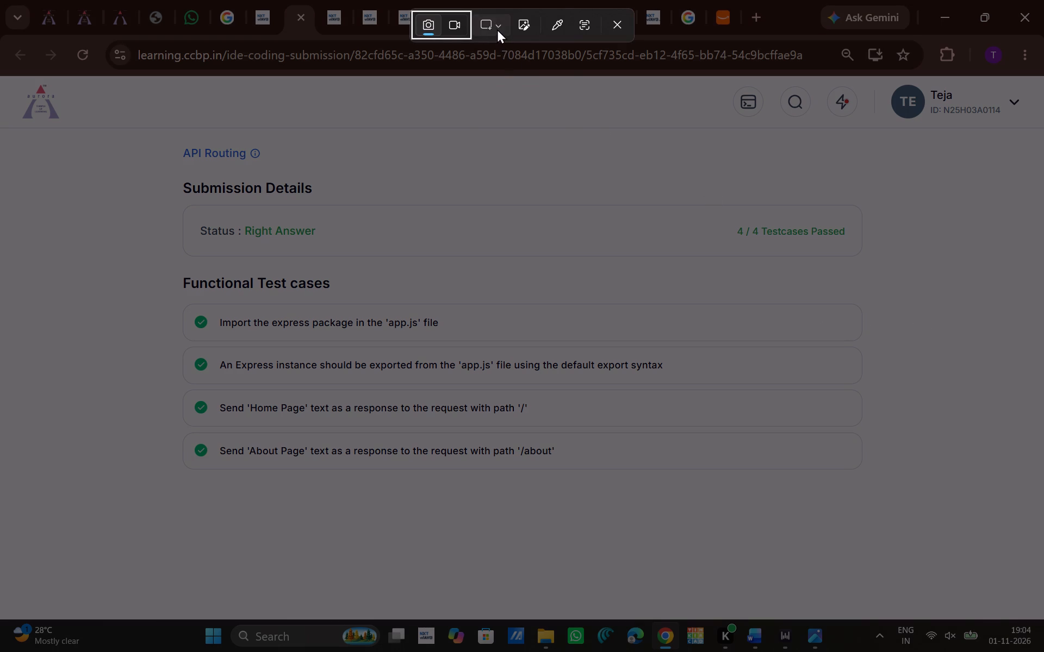
{"action": "left_click", "coordinate": [516, 80]}
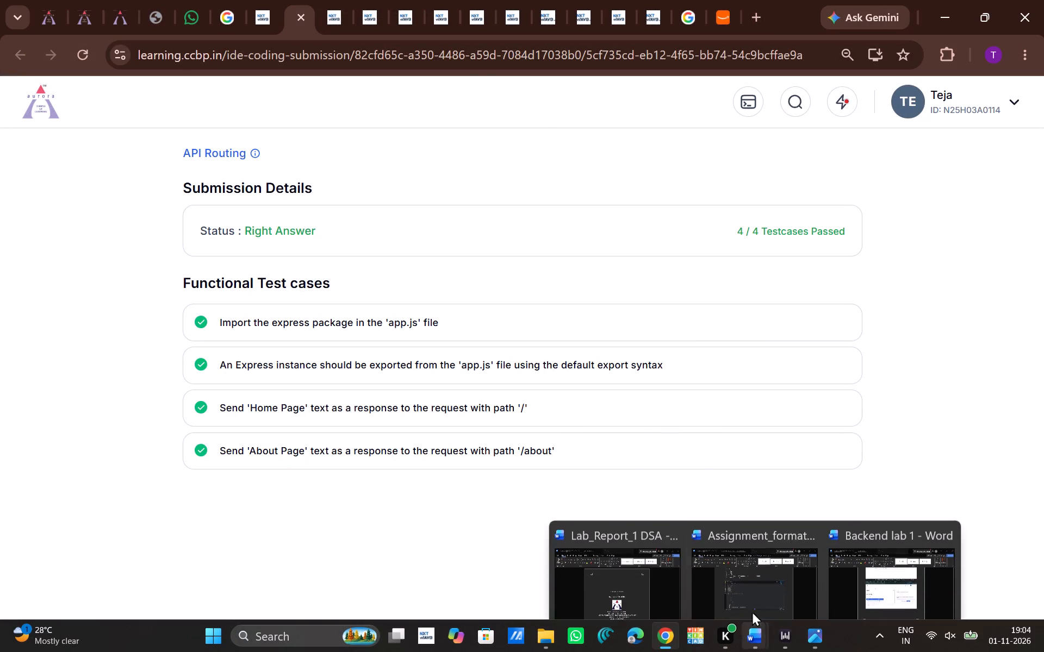
Switch to the Backend lab 1 report in Word and select the old API Routing description picture.
{"action": "left_click", "coordinate": [912, 559]}
{"action": "scroll", "coordinate": [836, 400], "scroll_direction": "up", "scroll_amount": 1}
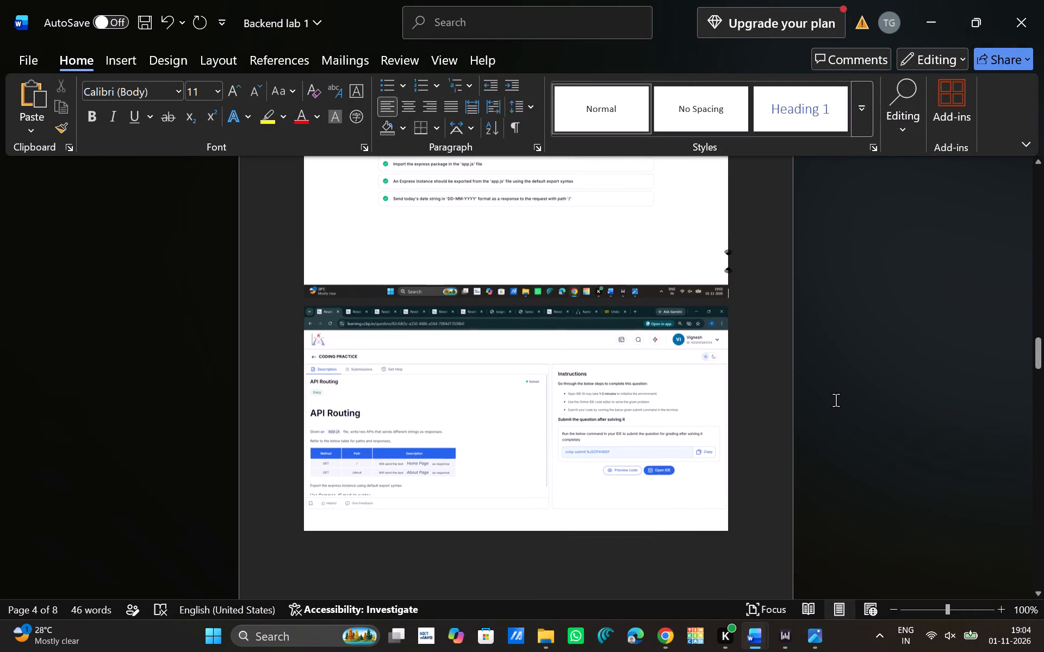
{"action": "scroll", "coordinate": [836, 400], "scroll_direction": "up", "scroll_amount": 2}
{"action": "scroll", "coordinate": [836, 400], "scroll_direction": "down", "scroll_amount": 1}
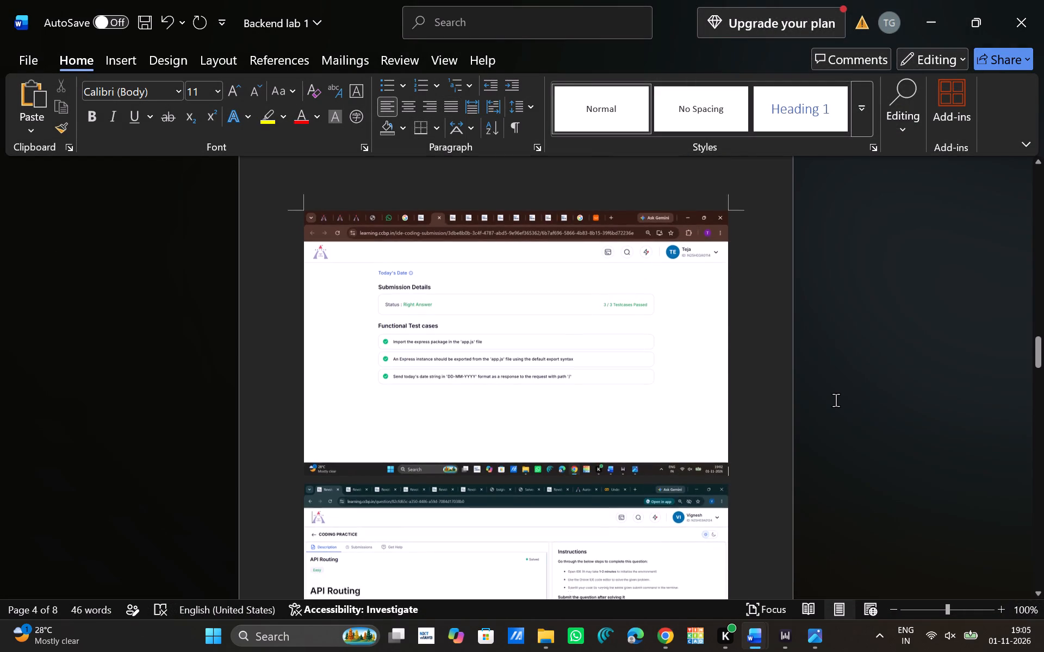
{"action": "scroll", "coordinate": [836, 400], "scroll_direction": "down", "scroll_amount": 1}
{"action": "scroll", "coordinate": [836, 400], "scroll_direction": "up", "scroll_amount": 1}
{"action": "scroll", "coordinate": [836, 400], "scroll_direction": "down", "scroll_amount": 2}
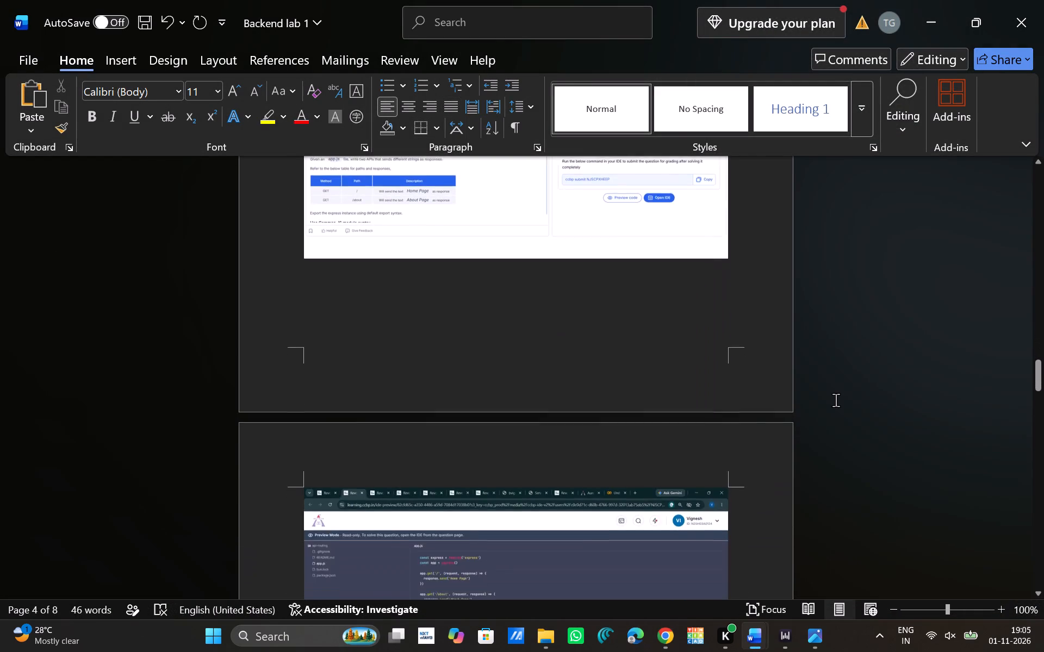
{"action": "scroll", "coordinate": [836, 400], "scroll_direction": "up", "scroll_amount": 2}
{"action": "scroll", "coordinate": [782, 400], "scroll_direction": "down", "scroll_amount": 1}
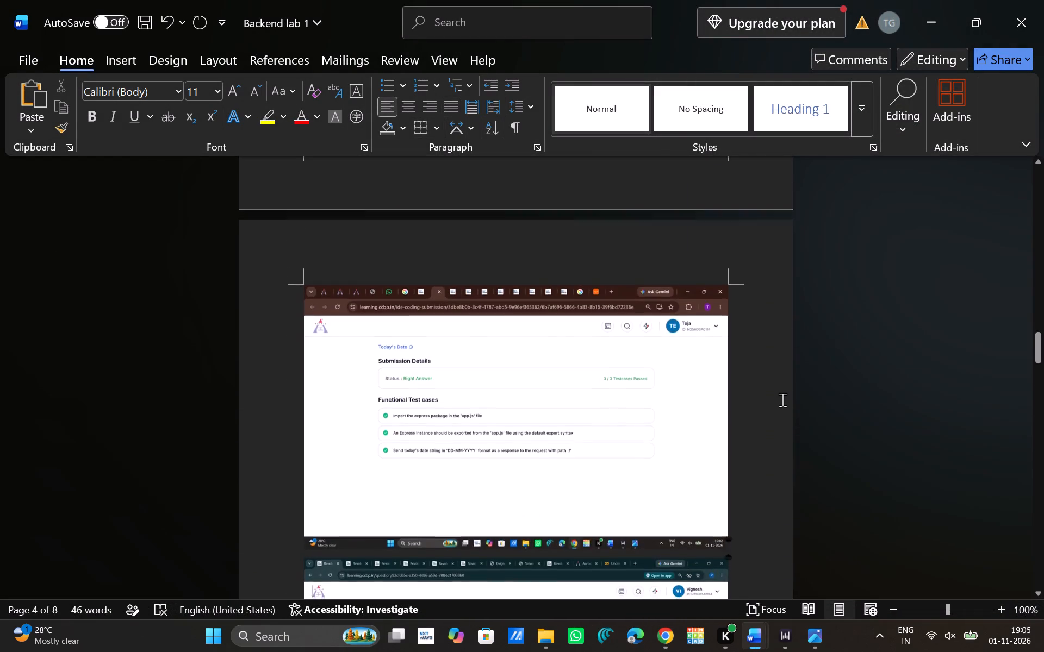
{"action": "scroll", "coordinate": [782, 400], "scroll_direction": "down", "scroll_amount": 1}
{"action": "left_click", "coordinate": [562, 393]}
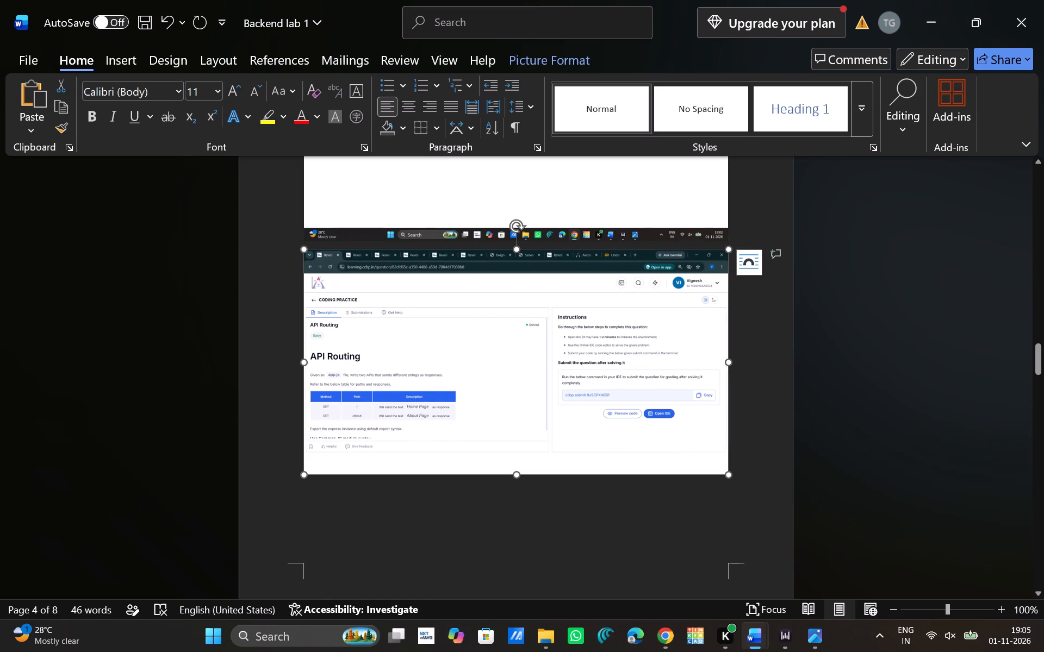
{"action": "left_click", "coordinate": [549, 588]}
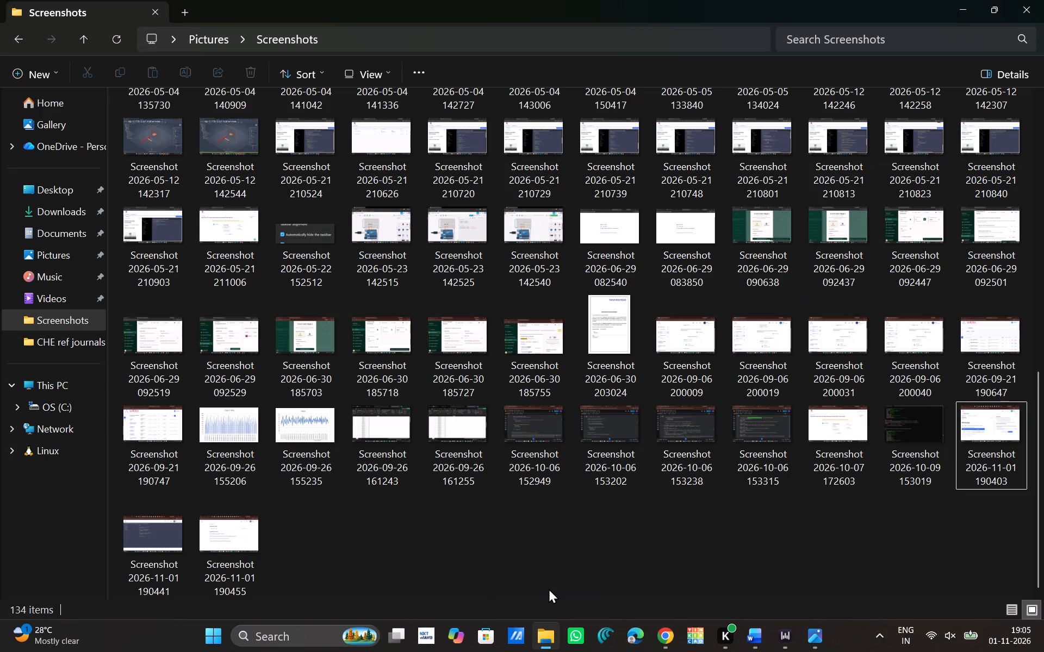
{"action": "left_click", "coordinate": [981, 452]}
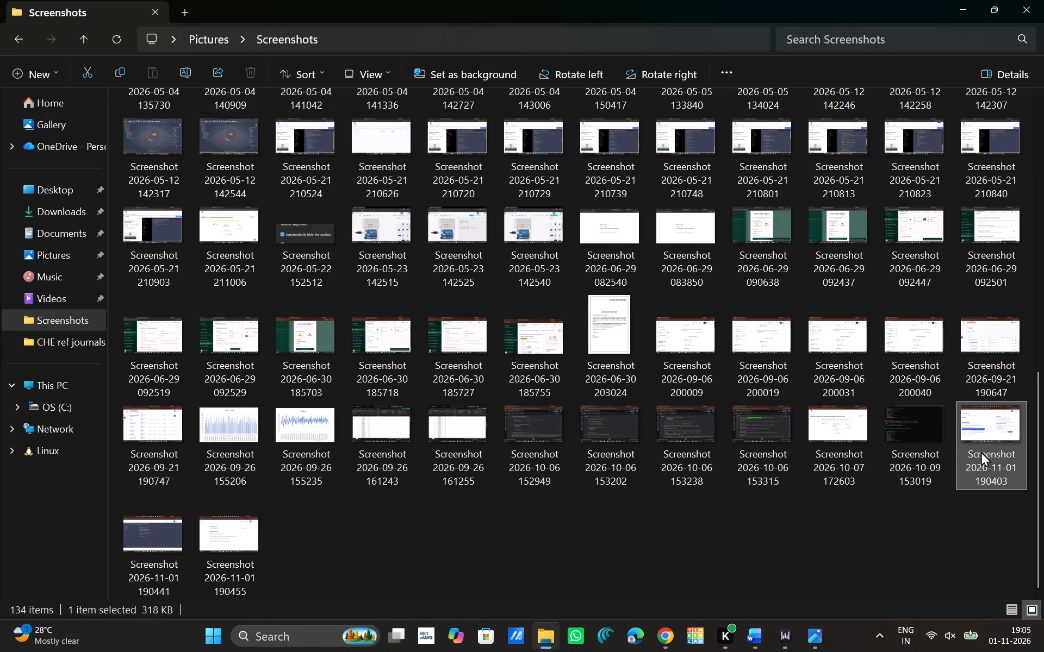
{"action": "right_click", "coordinate": [981, 452]}
{"action": "left_click", "coordinate": [793, 26]}
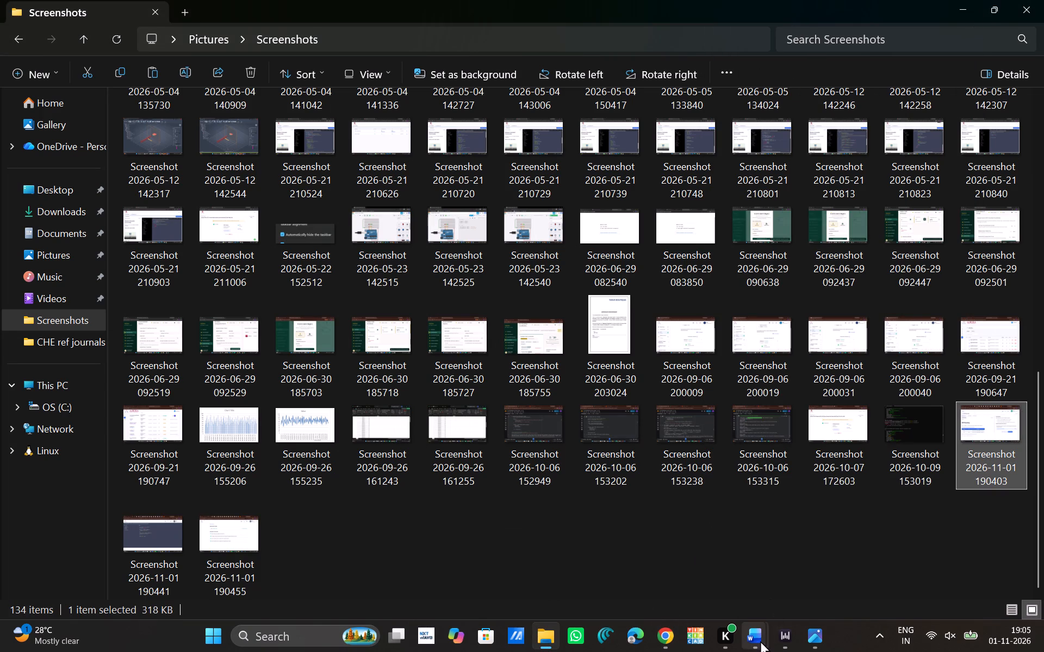
Switch back to the Backend lab 1 report in Word and replace the old API Routing description picture with the copied screenshot.
{"action": "left_click", "coordinate": [896, 550]}
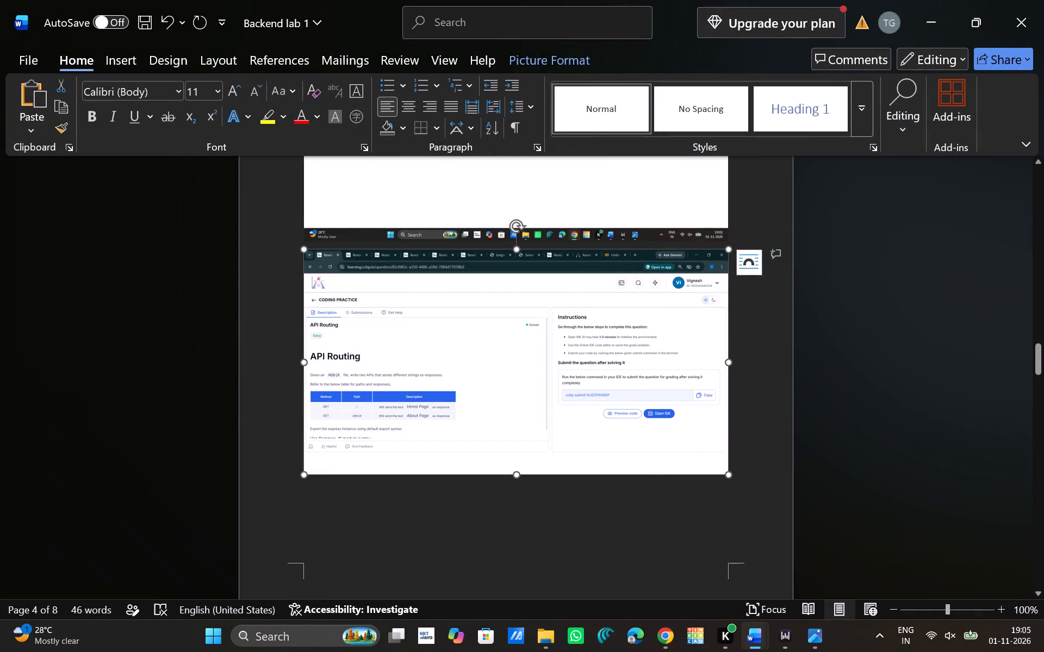
{"action": "left_click", "coordinate": [482, 378]}
{"action": "key", "text": "BackSpace"}
{"action": "key", "text": "ctrl+v"}
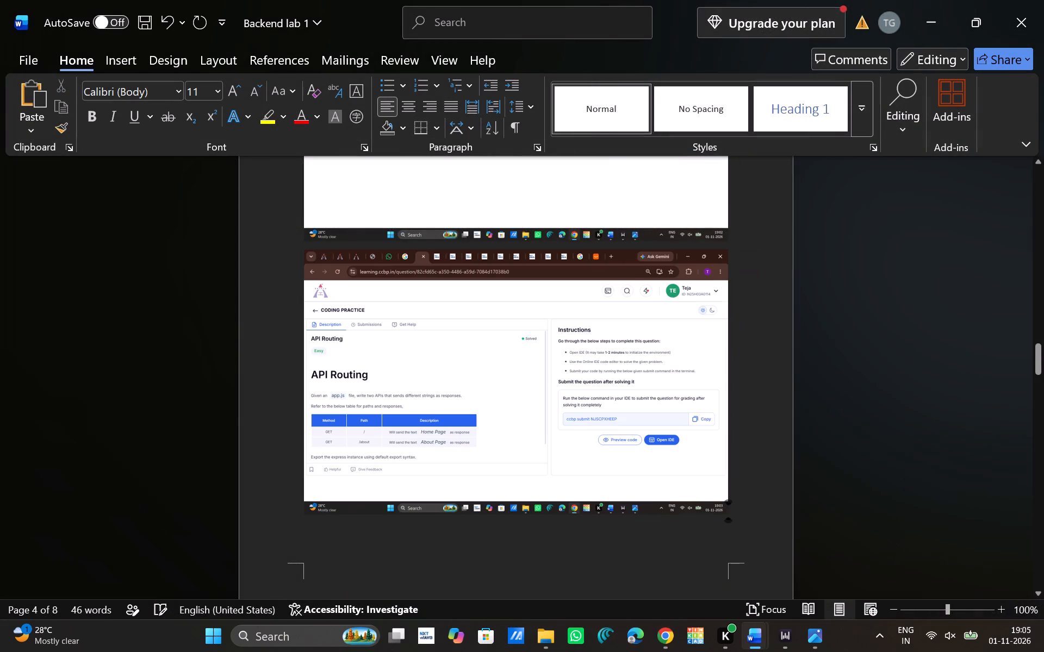
{"action": "scroll", "coordinate": [482, 378], "scroll_direction": "right", "scroll_amount": 1}
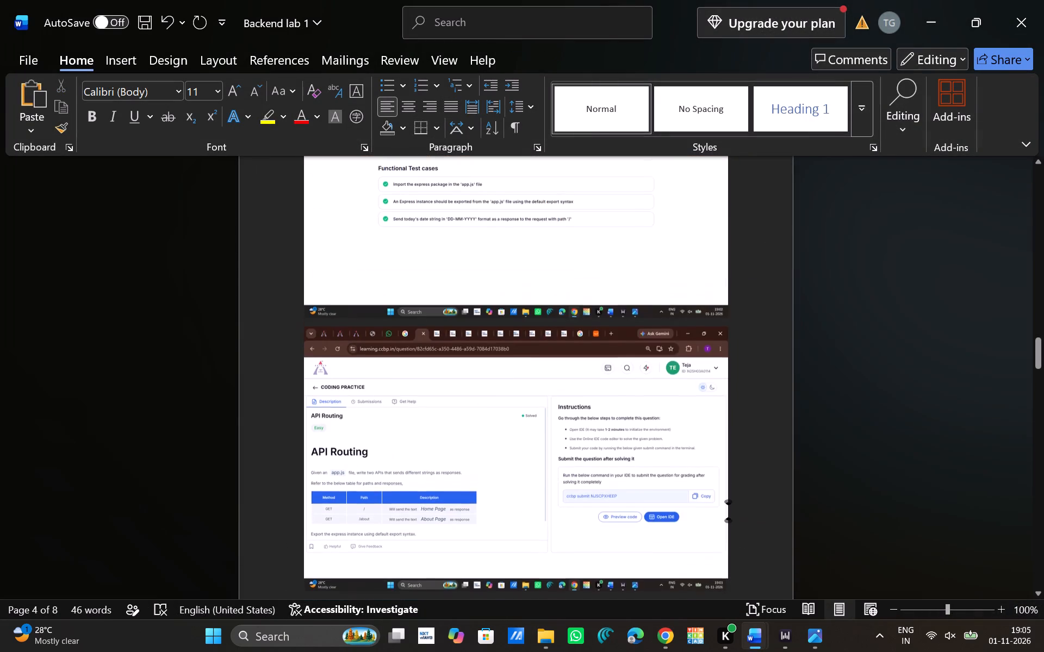
{"action": "scroll", "coordinate": [482, 378], "scroll_direction": "right", "scroll_amount": 1}
{"action": "scroll", "coordinate": [482, 378], "scroll_direction": "down", "scroll_amount": 1}
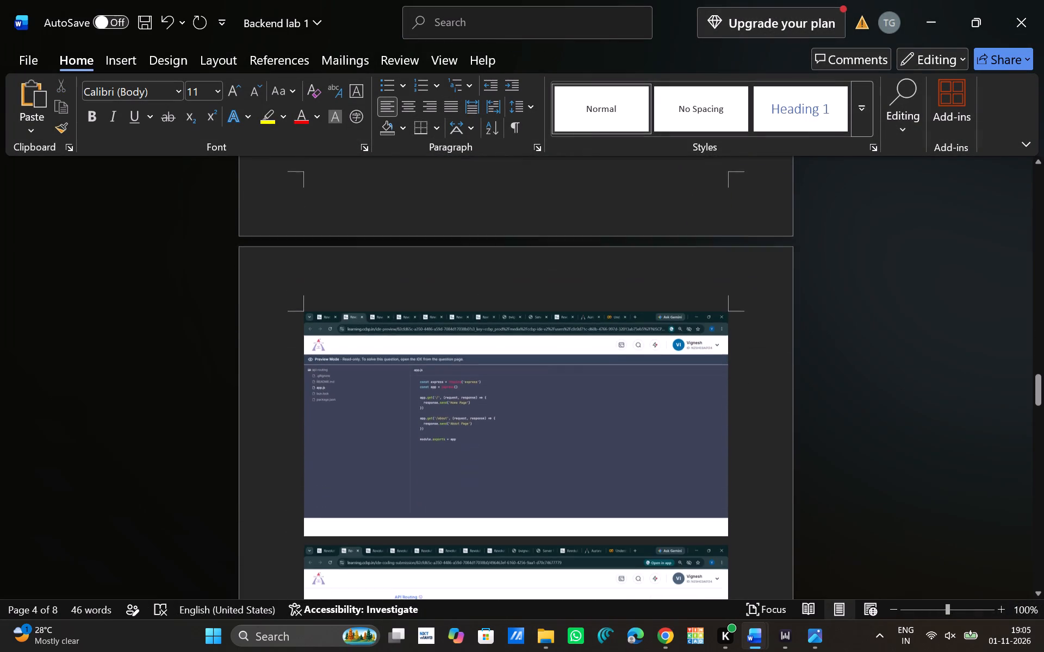
{"action": "scroll", "coordinate": [482, 378], "scroll_direction": "down", "scroll_amount": 1}
{"action": "left_click", "coordinate": [530, 391]}
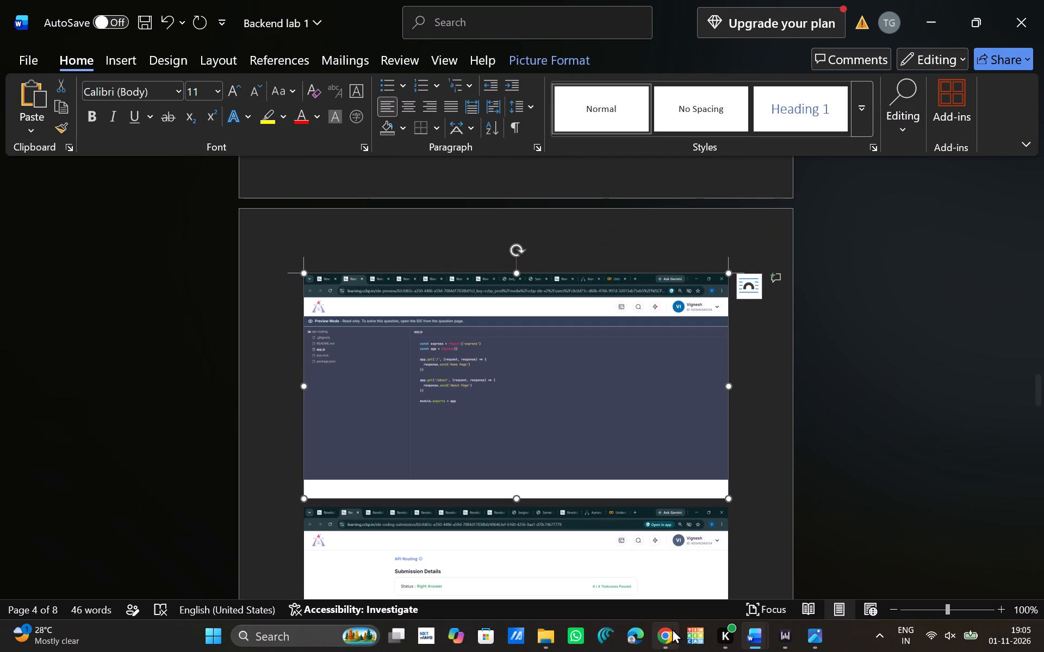
{"action": "left_click", "coordinate": [542, 574]}
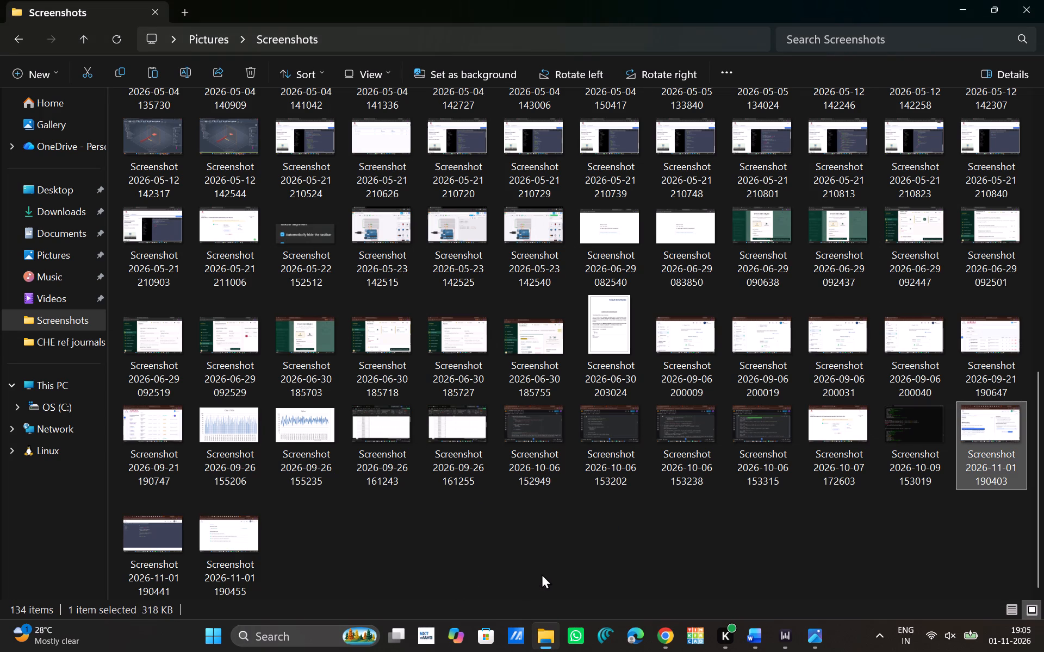
{"action": "left_click", "coordinate": [149, 548]}
{"action": "right_click", "coordinate": [149, 548]}
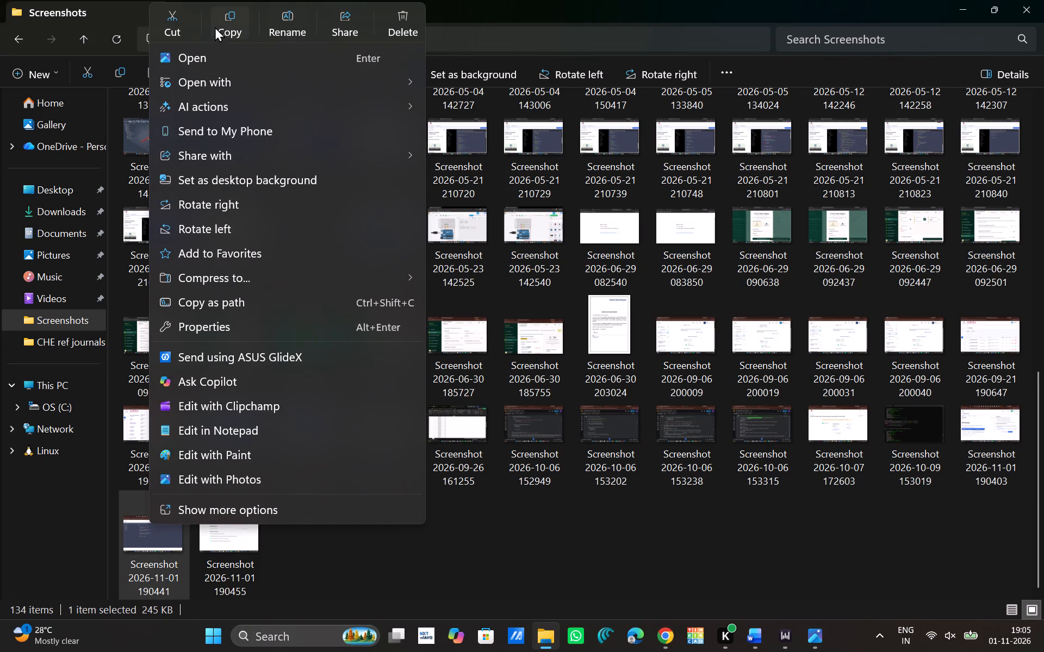
{"action": "left_click", "coordinate": [222, 24]}
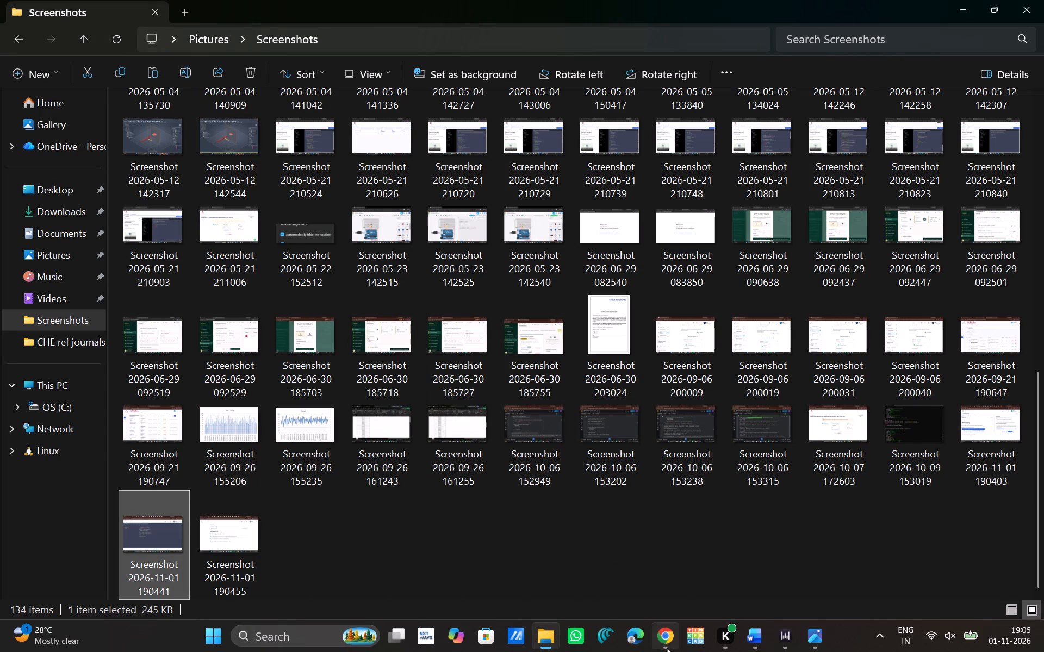
{"action": "left_click", "coordinate": [862, 572]}
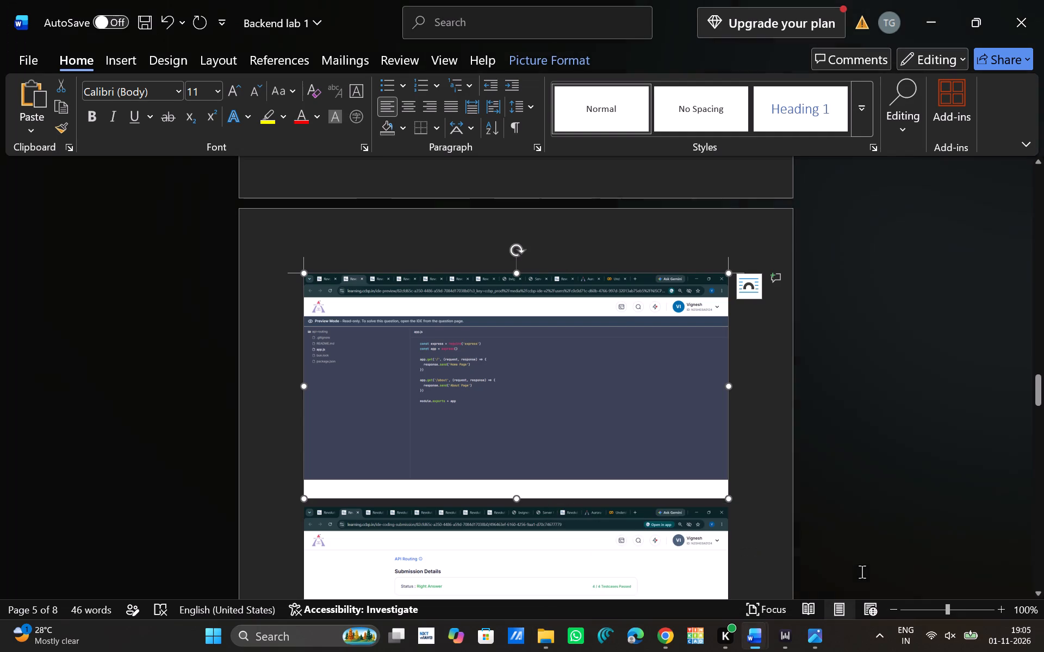
{"action": "left_click", "coordinate": [605, 361]}
{"action": "key", "text": "BackSpace"}
{"action": "key", "text": "ctrl+v"}
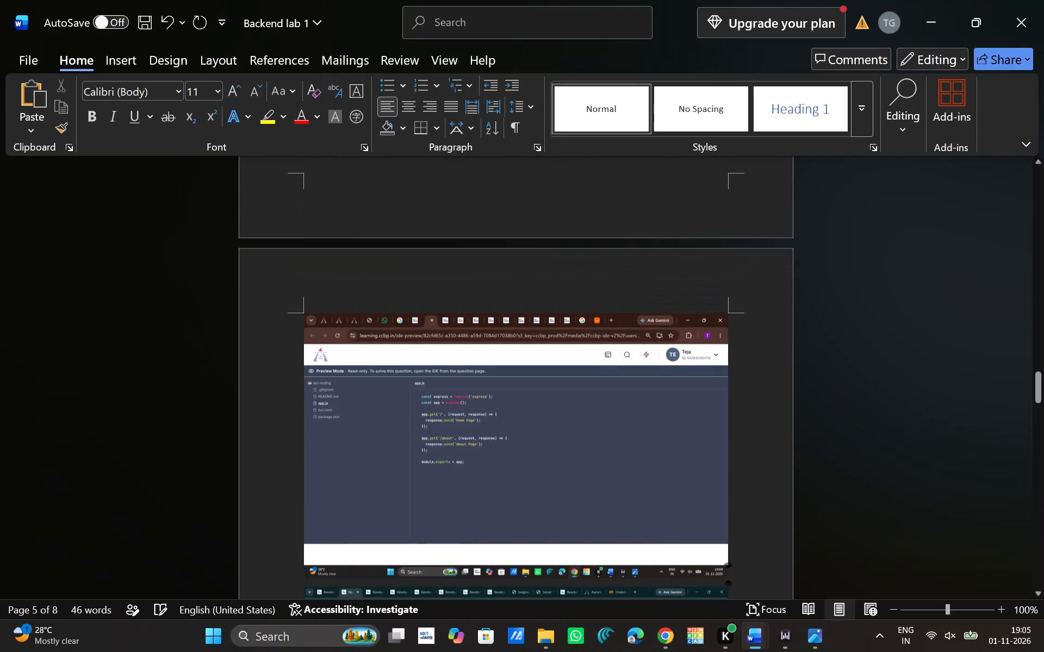
{"action": "scroll", "coordinate": [605, 361], "scroll_direction": "down", "scroll_amount": 3}
{"action": "left_click", "coordinate": [552, 316]}
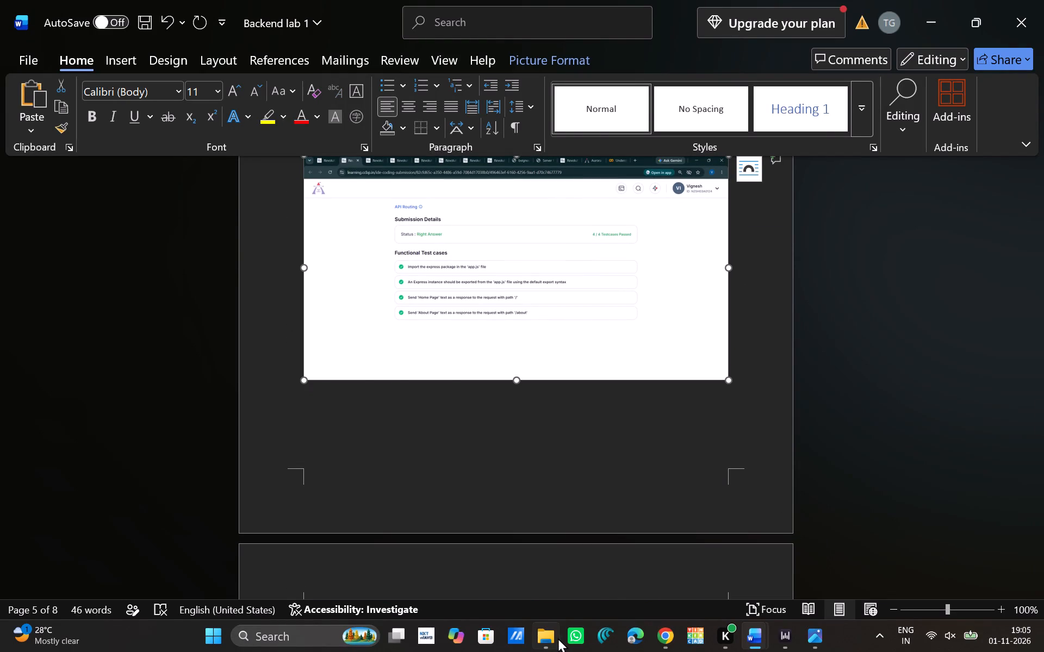
{"action": "left_click", "coordinate": [539, 567]}
{"action": "left_click", "coordinate": [227, 547]}
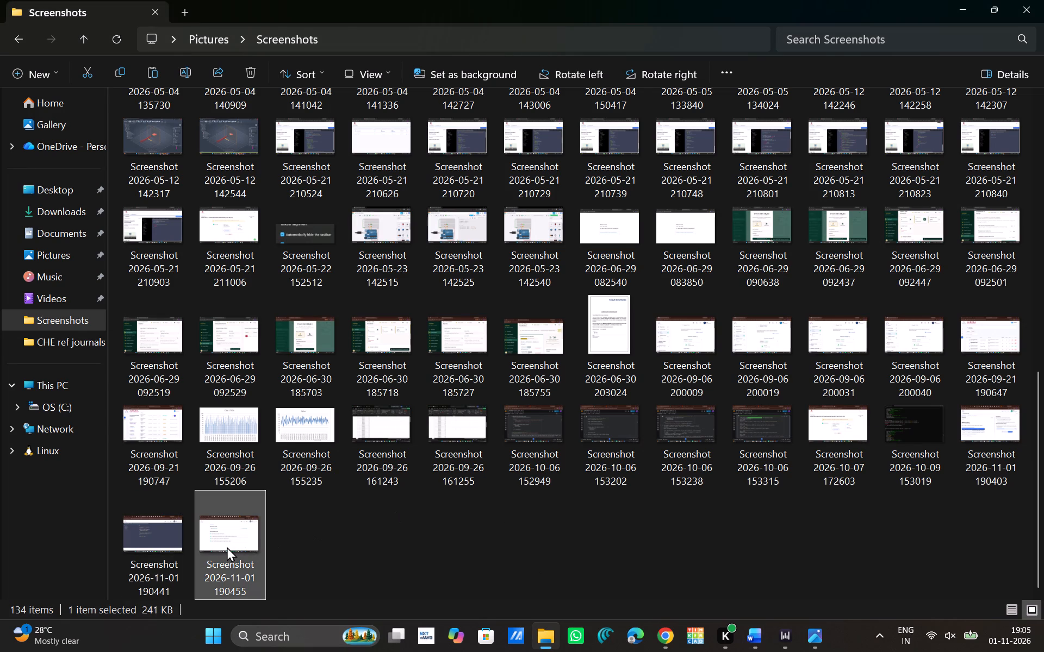
{"action": "right_click", "coordinate": [227, 547]}
{"action": "left_click", "coordinate": [309, 22]}
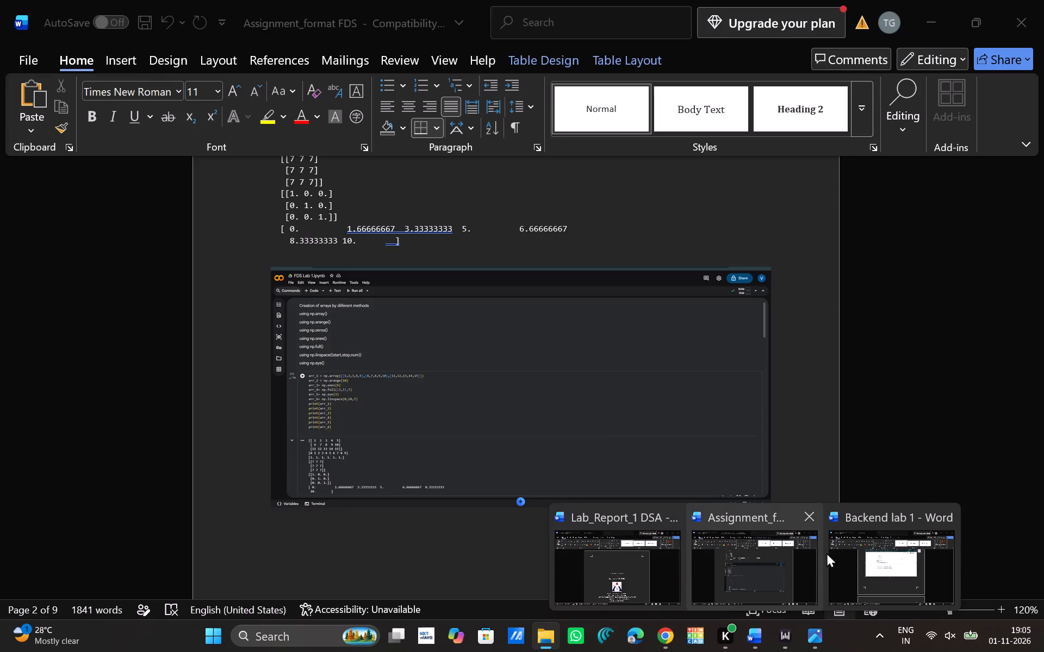
{"action": "left_click", "coordinate": [885, 553]}
{"action": "left_click", "coordinate": [579, 286]}
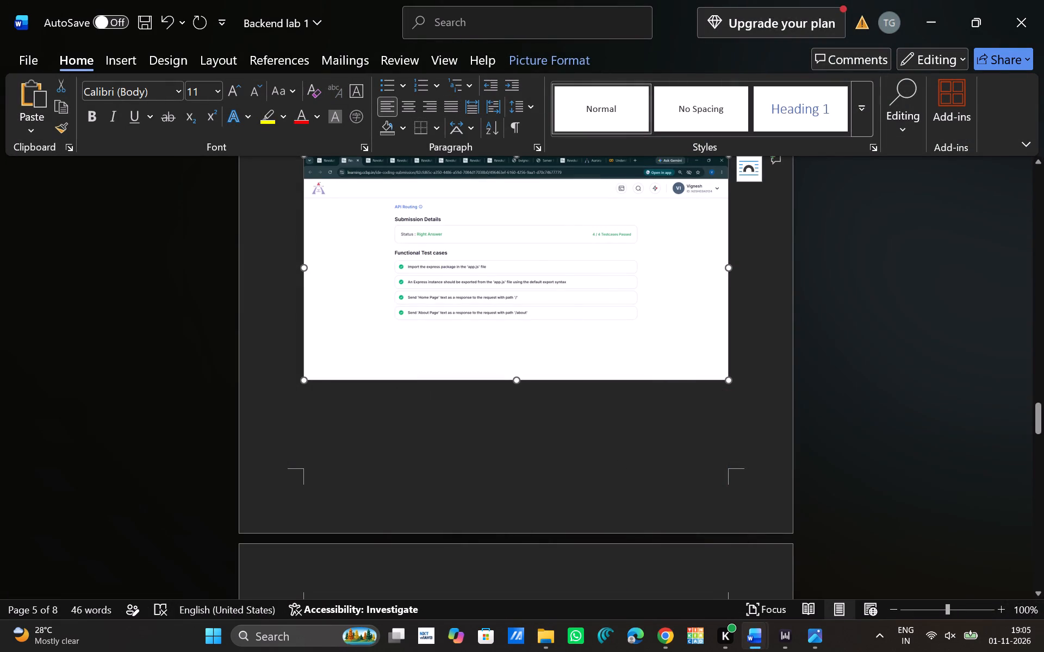
{"action": "key", "text": "BackSpace"}
{"action": "key", "text": "ctrl+v"}
Review the replaced API Routing pictures and look up which question's old pictures follow in the report.
{"action": "scroll", "coordinate": [579, 286], "scroll_direction": "up", "scroll_amount": 1}
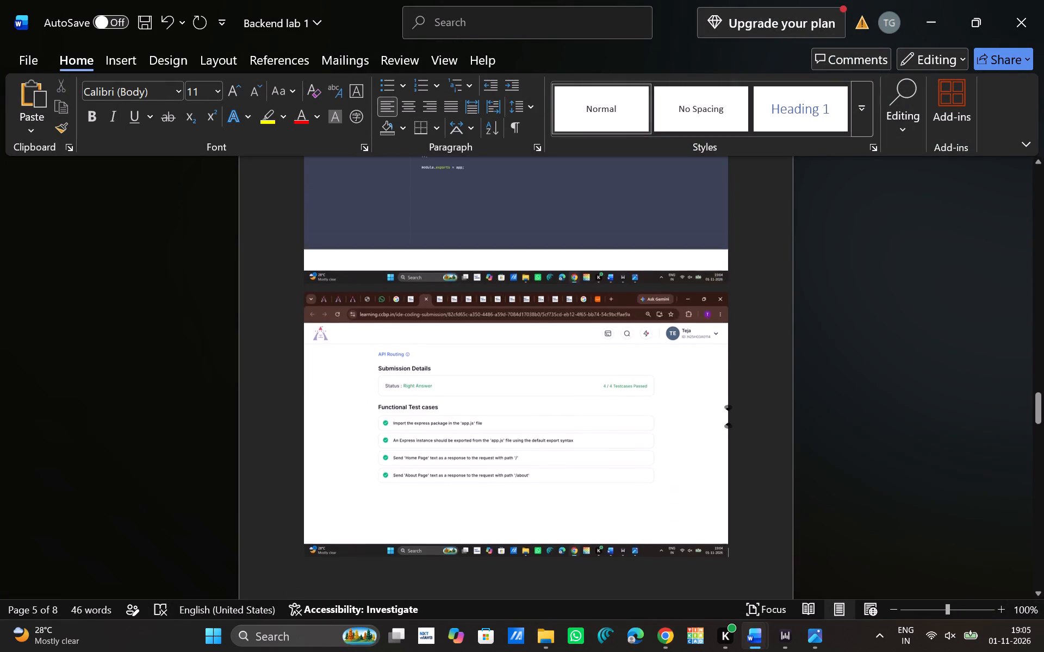
{"action": "scroll", "coordinate": [579, 286], "scroll_direction": "up", "scroll_amount": 1}
{"action": "scroll", "coordinate": [579, 286], "scroll_direction": "right", "scroll_amount": 1}
{"action": "scroll", "coordinate": [579, 286], "scroll_direction": "down", "scroll_amount": 1}
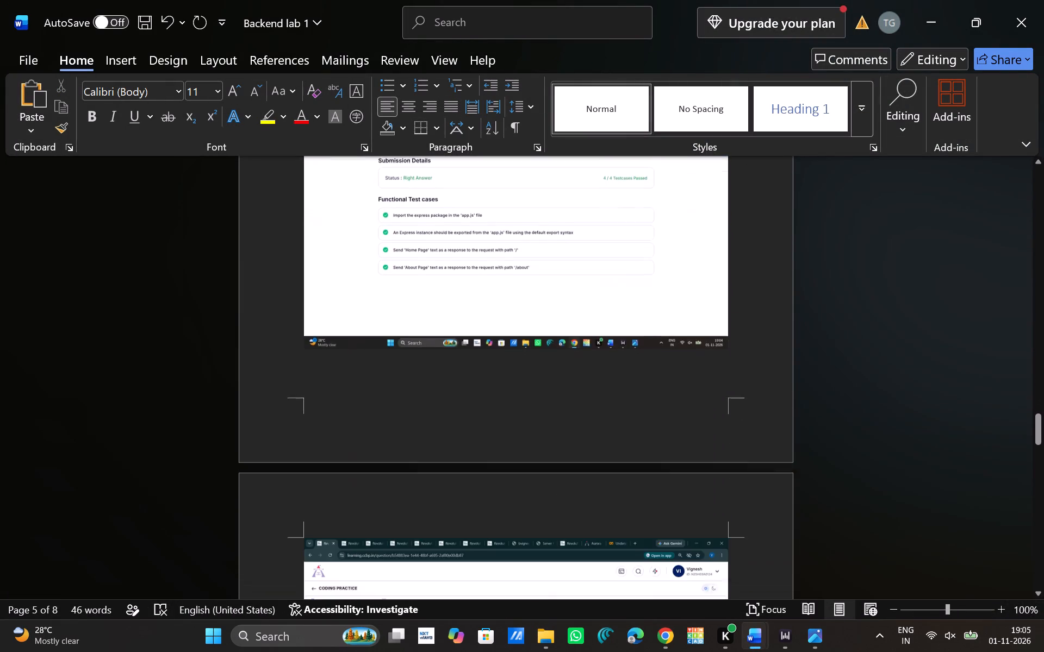
{"action": "scroll", "coordinate": [579, 286], "scroll_direction": "down", "scroll_amount": 3}
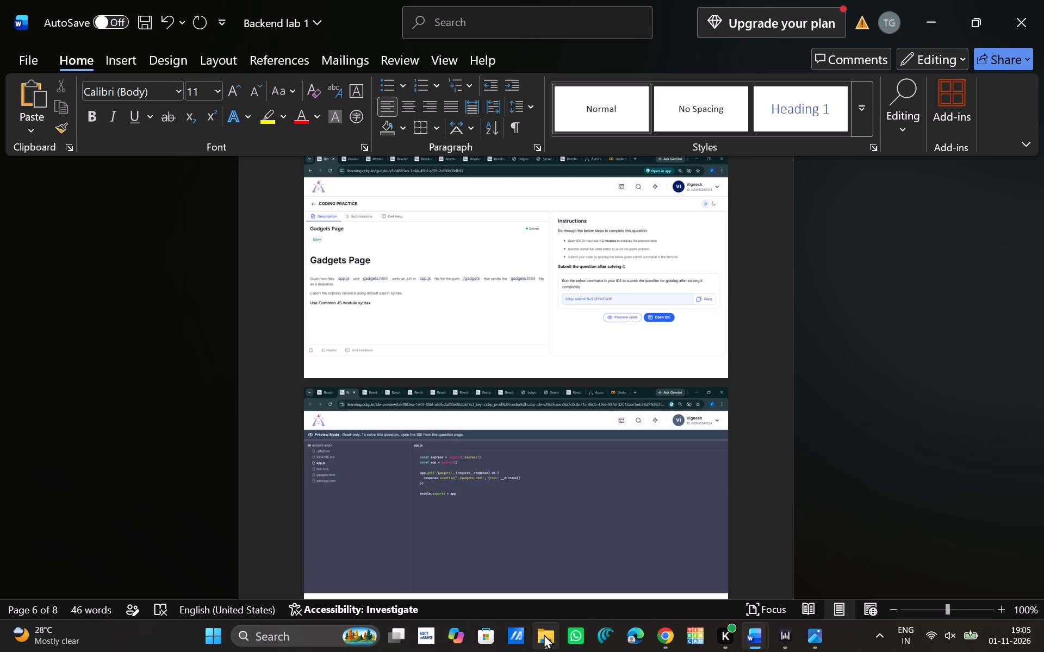
{"action": "left_click", "coordinate": [536, 592]}
{"action": "right_click", "coordinate": [244, 563]}
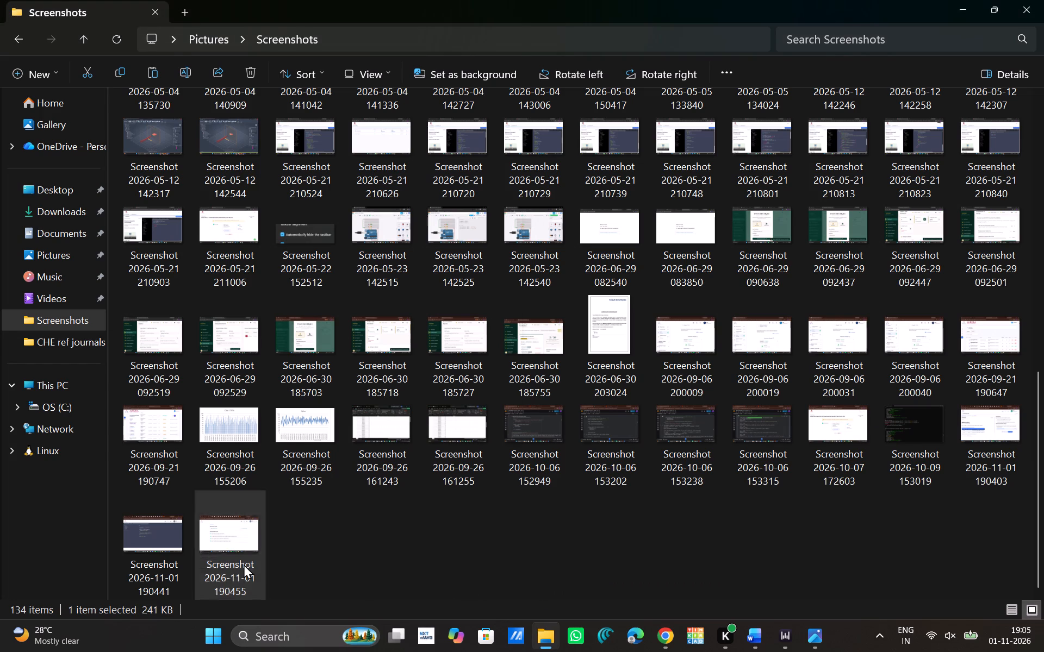
{"action": "left_click", "coordinate": [494, 26]}
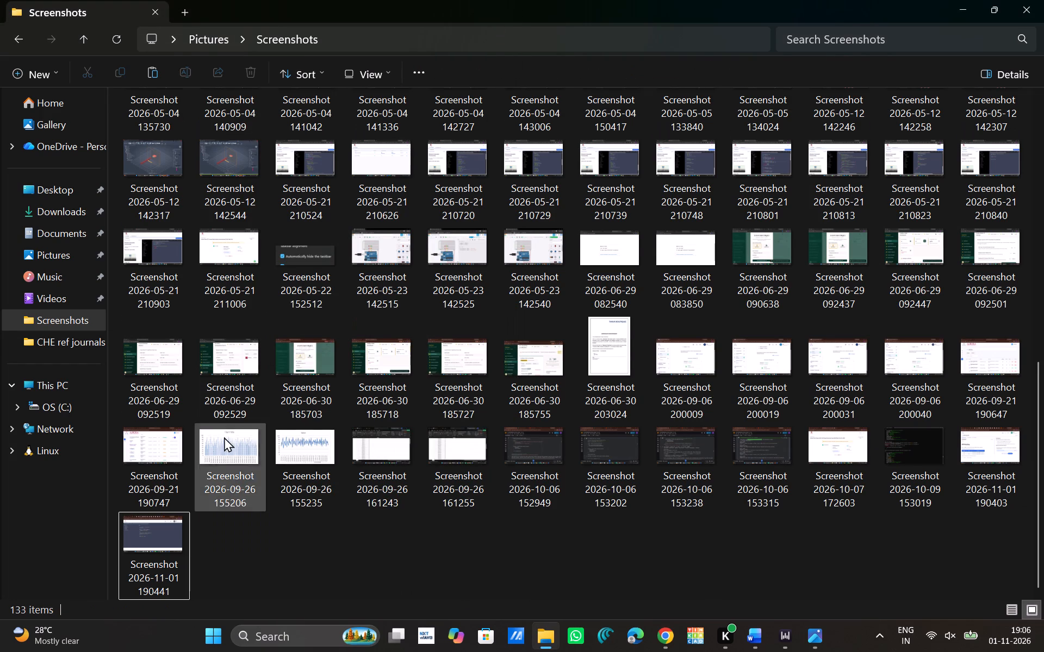
{"action": "right_click", "coordinate": [167, 531]}
{"action": "double_click", "coordinate": [428, 37]}
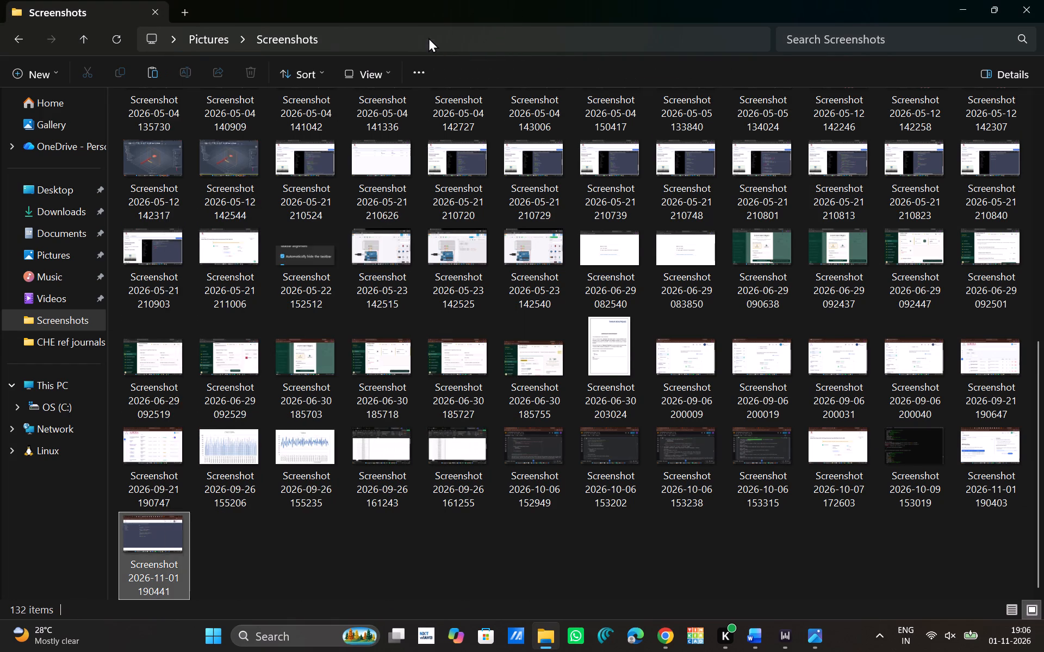
{"action": "right_click", "coordinate": [1007, 548]}
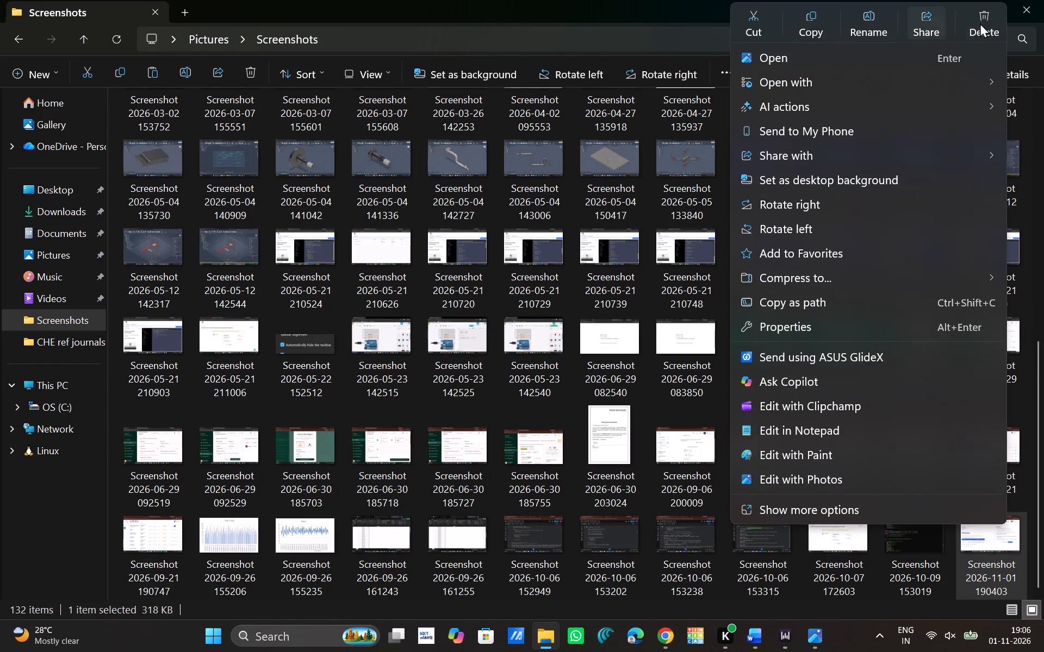
{"action": "left_click", "coordinate": [980, 22]}
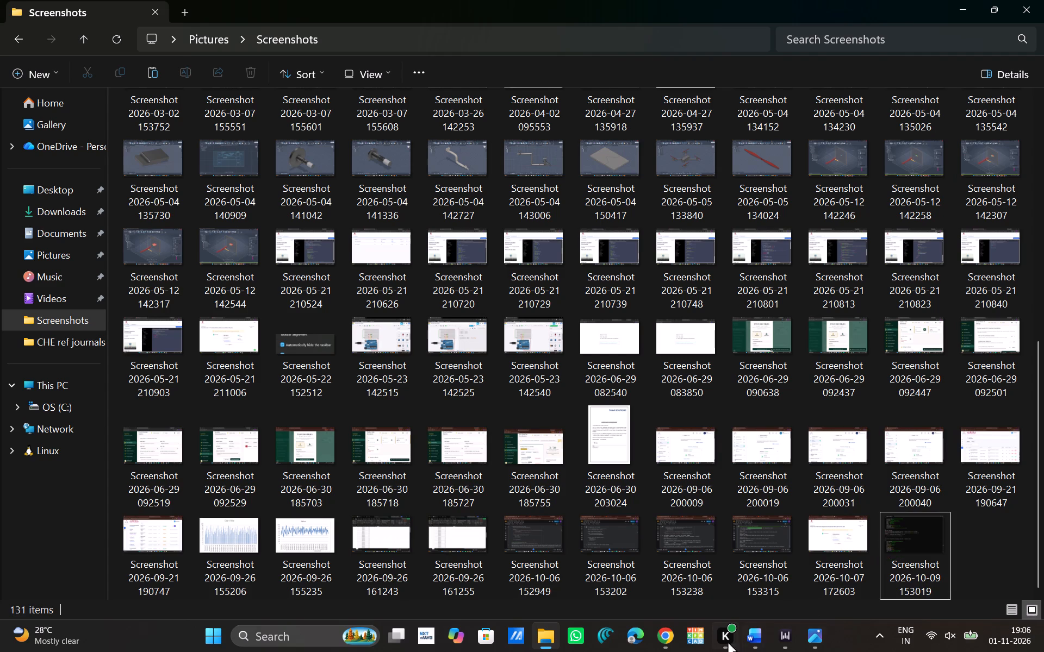
Switch to Chrome, close the API Routing submission page and open the Gadgets Page question from the Coding Practice list.
{"action": "double_click", "coordinate": [657, 571]}
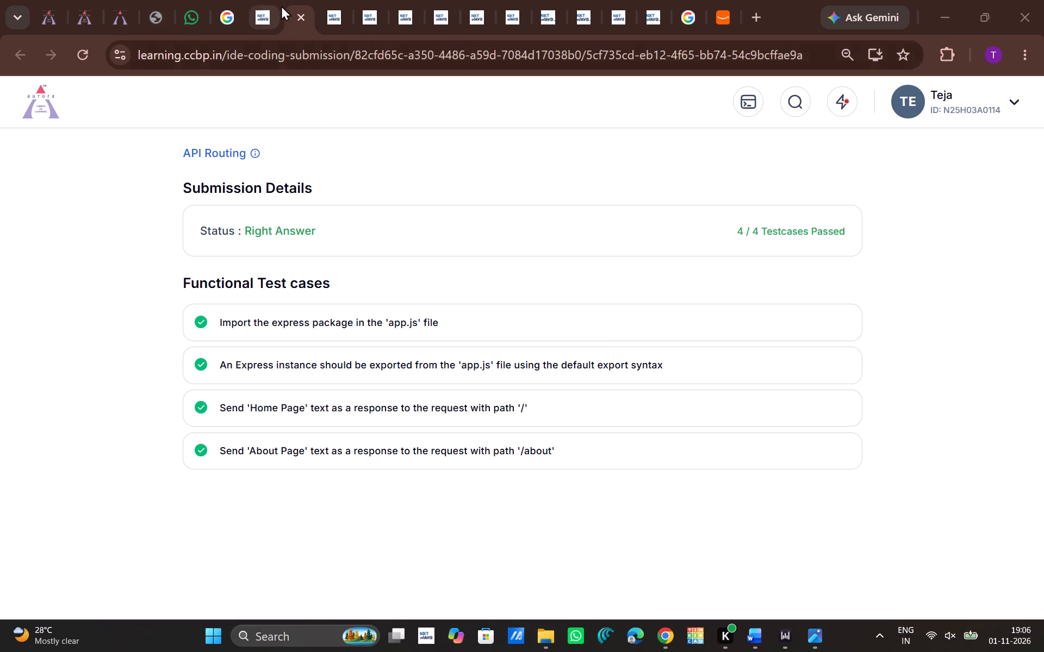
{"action": "double_click", "coordinate": [263, 13]}
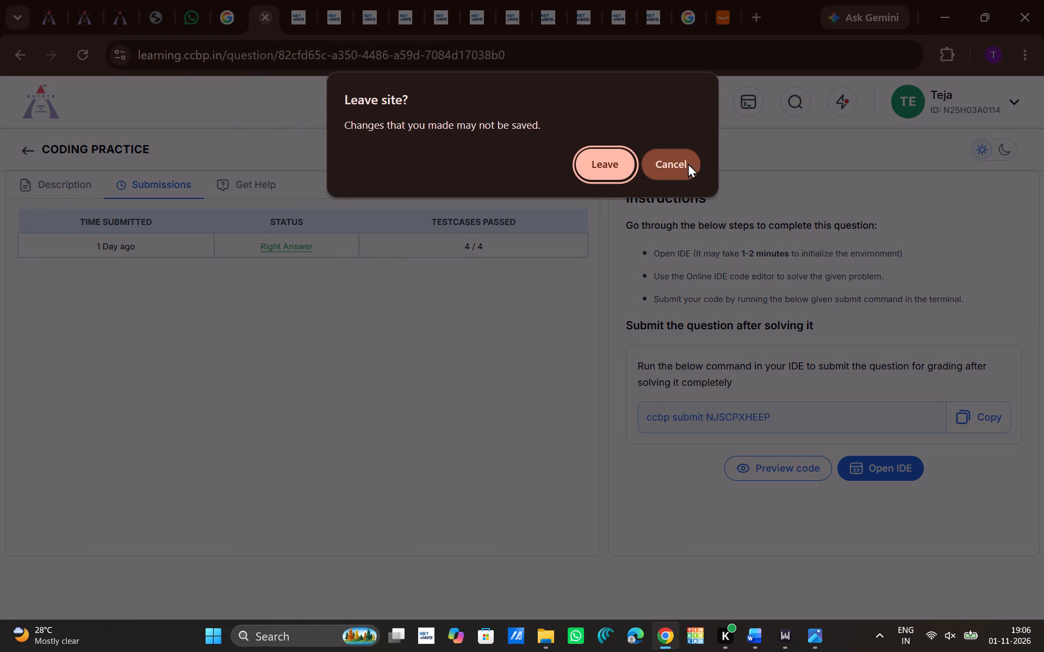
{"action": "left_click", "coordinate": [688, 163]}
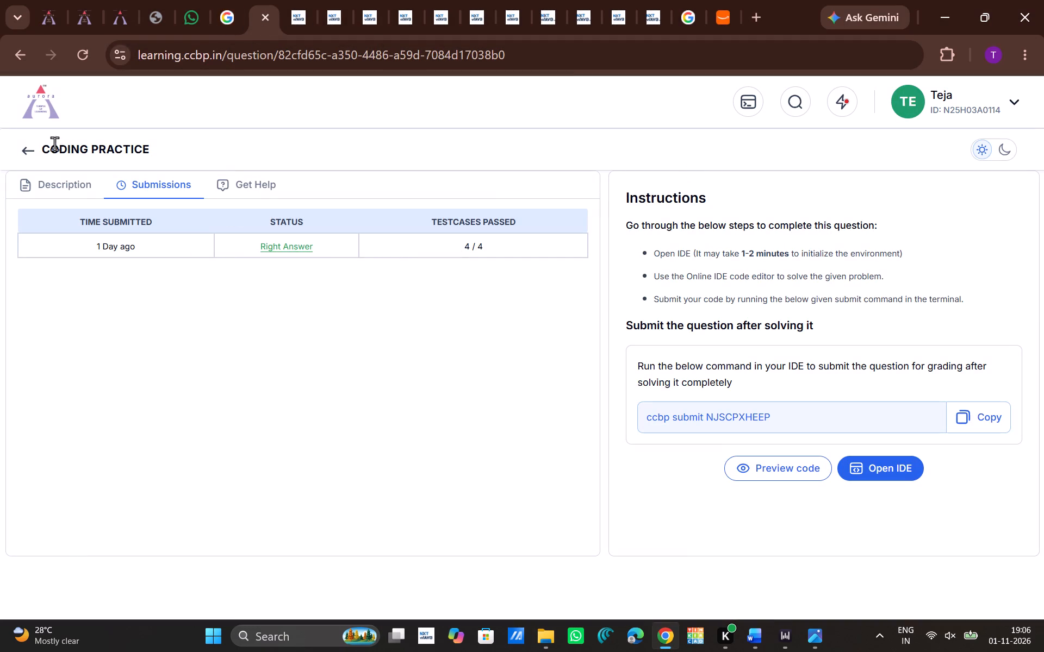
{"action": "left_click", "coordinate": [34, 156]}
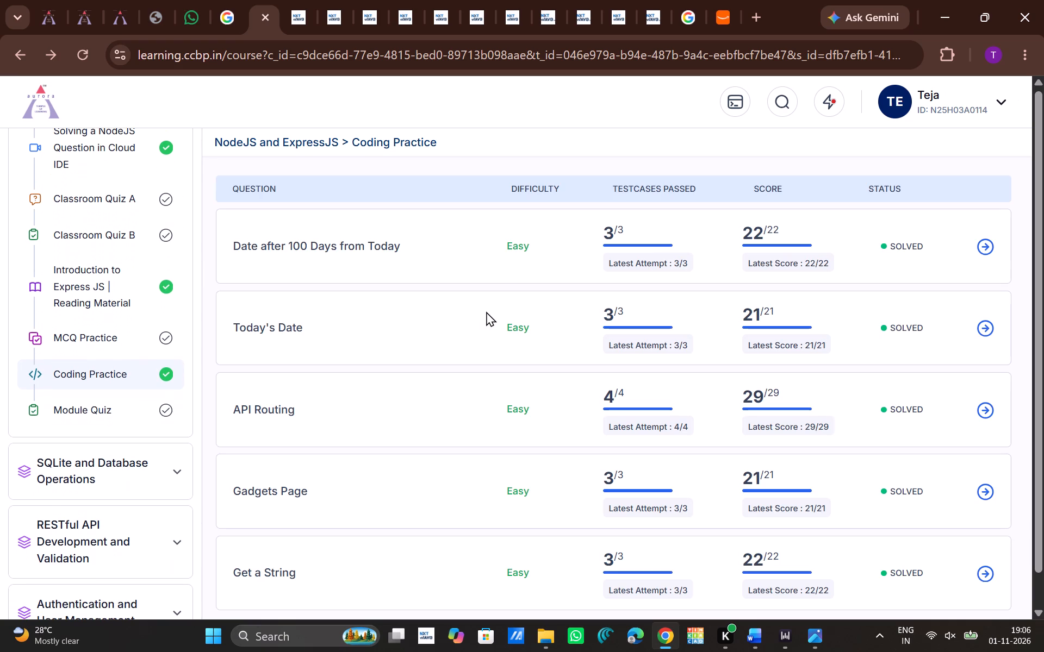
{"action": "scroll", "coordinate": [402, 371], "scroll_direction": "down", "scroll_amount": 1}
{"action": "right_click", "coordinate": [356, 446]}
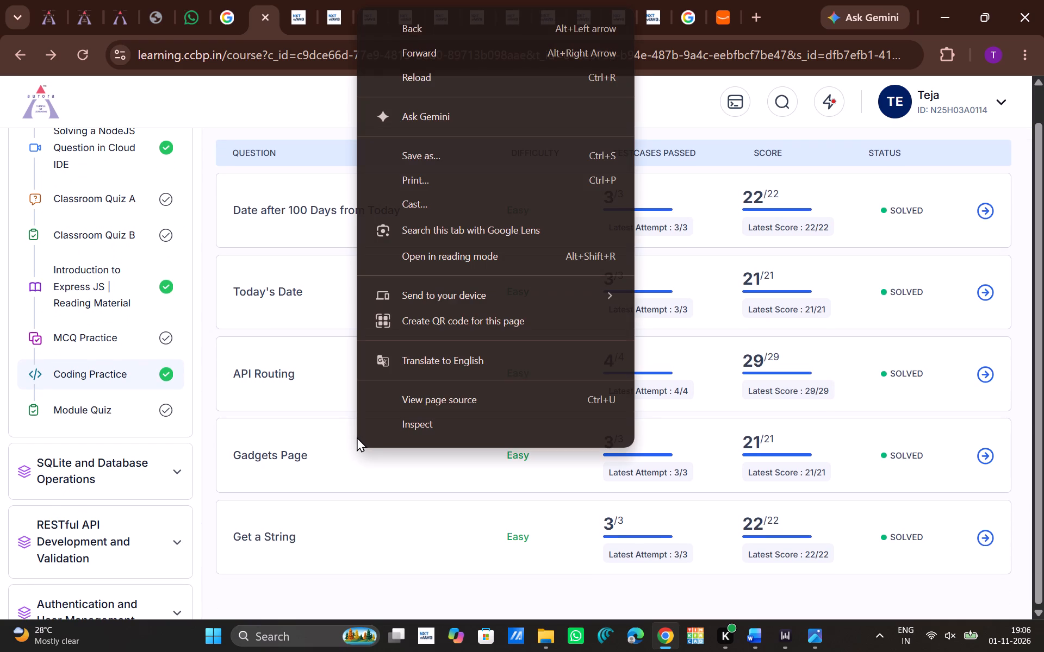
{"action": "double_click", "coordinate": [303, 475]}
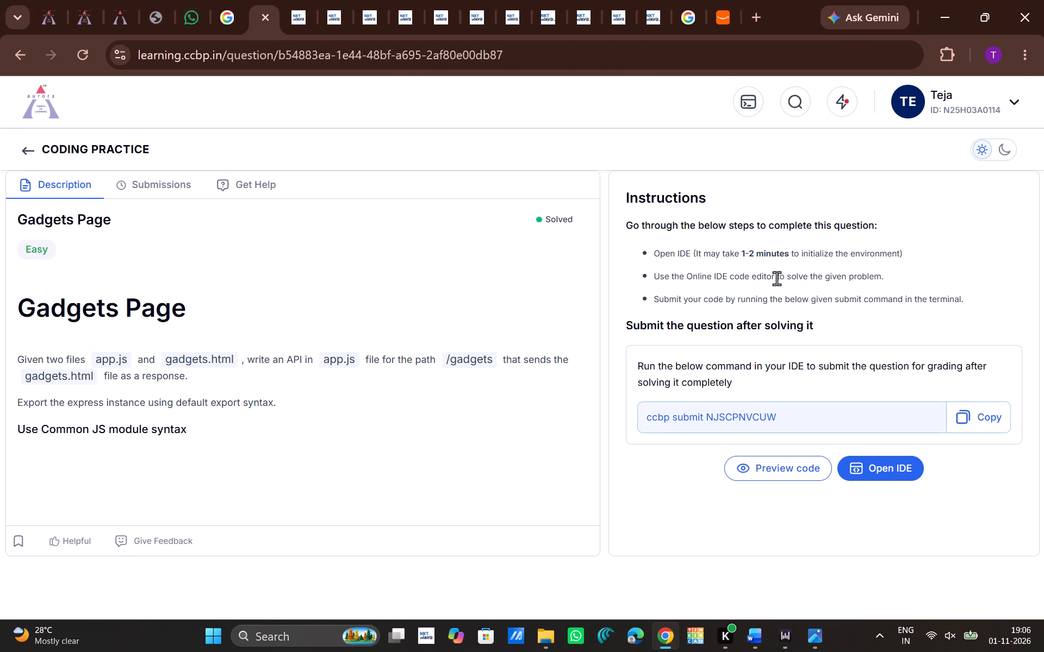
Take a full-screen screenshot of the Gadgets Page question's description.
{"action": "key", "text": "Print"}
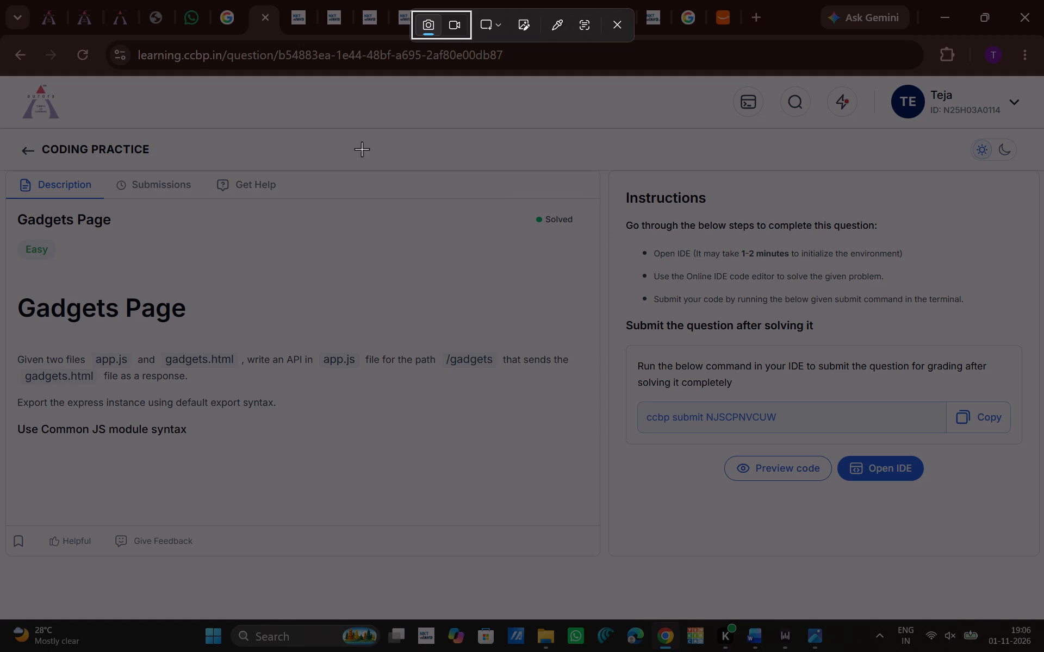
{"action": "left_click", "coordinate": [501, 21]}
{"action": "double_click", "coordinate": [509, 76]}
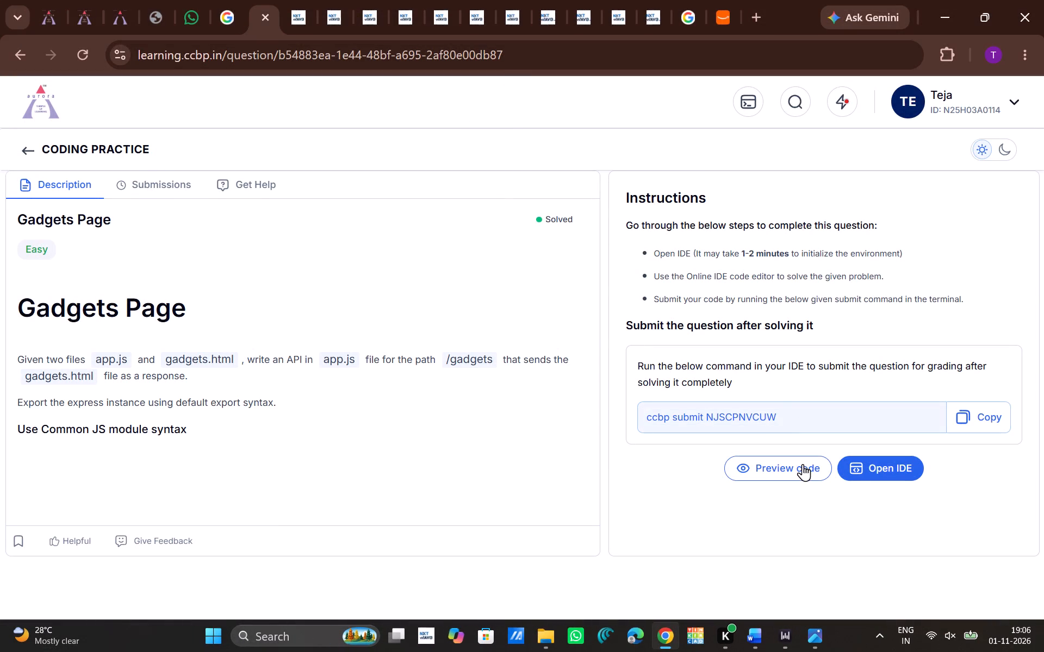
Open the code preview of the Gadgets Page question and take a full-screen screenshot of its app.js.
{"action": "left_click", "coordinate": [802, 463]}
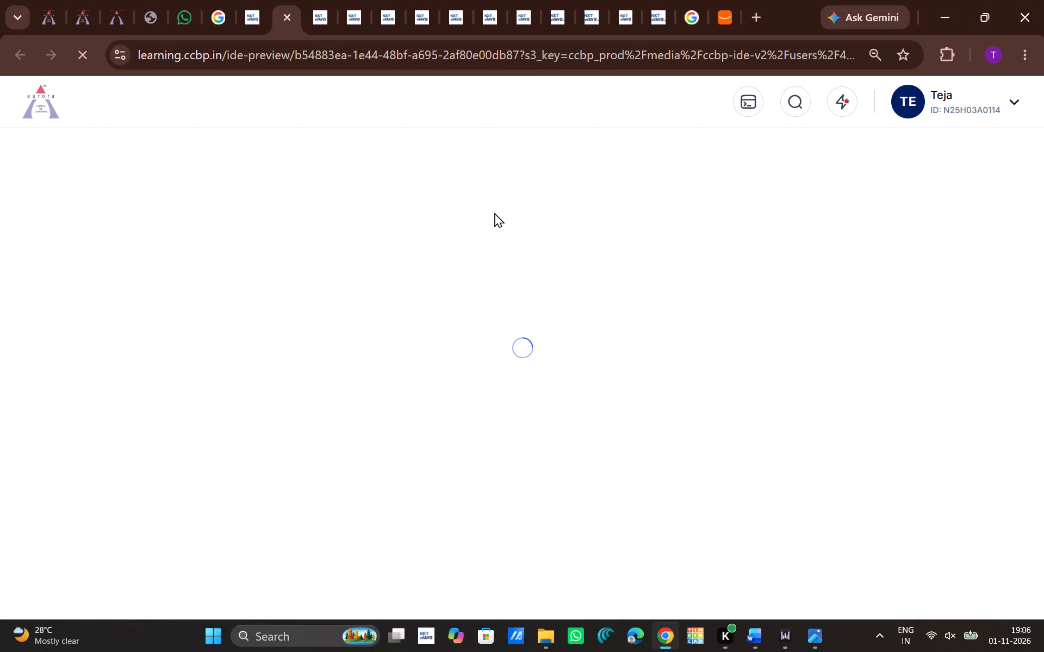
{"action": "key", "text": "Print"}
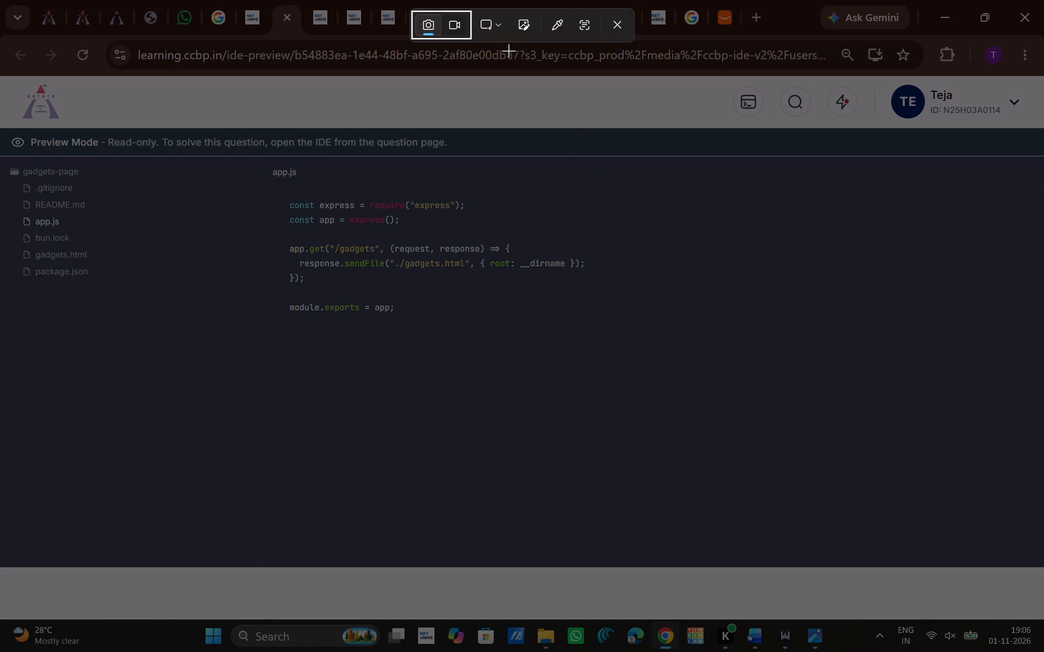
{"action": "left_click", "coordinate": [493, 26]}
{"action": "left_click", "coordinate": [522, 79]}
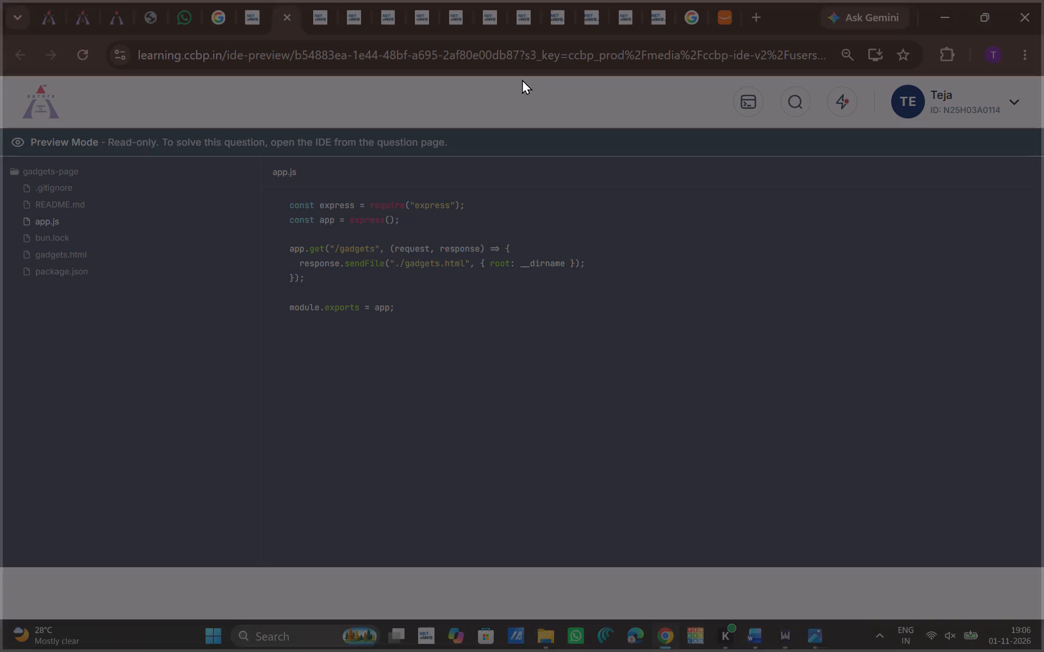
Open the submission details of the Gadgets Page question and take a full-screen screenshot of them.
{"action": "left_click", "coordinate": [259, 17]}
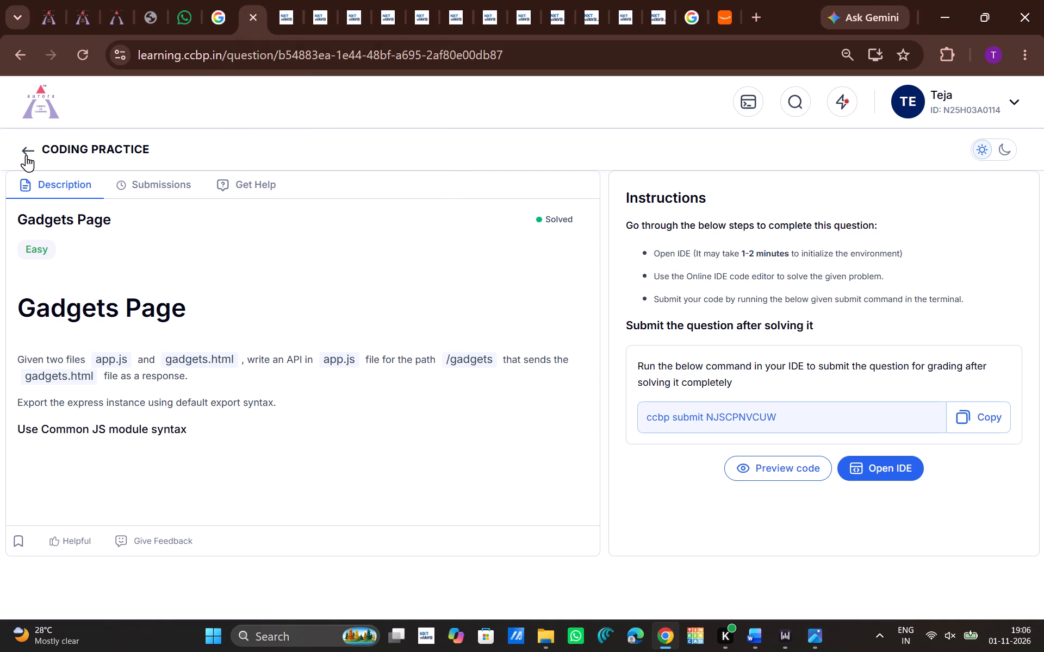
{"action": "left_click", "coordinate": [132, 179]}
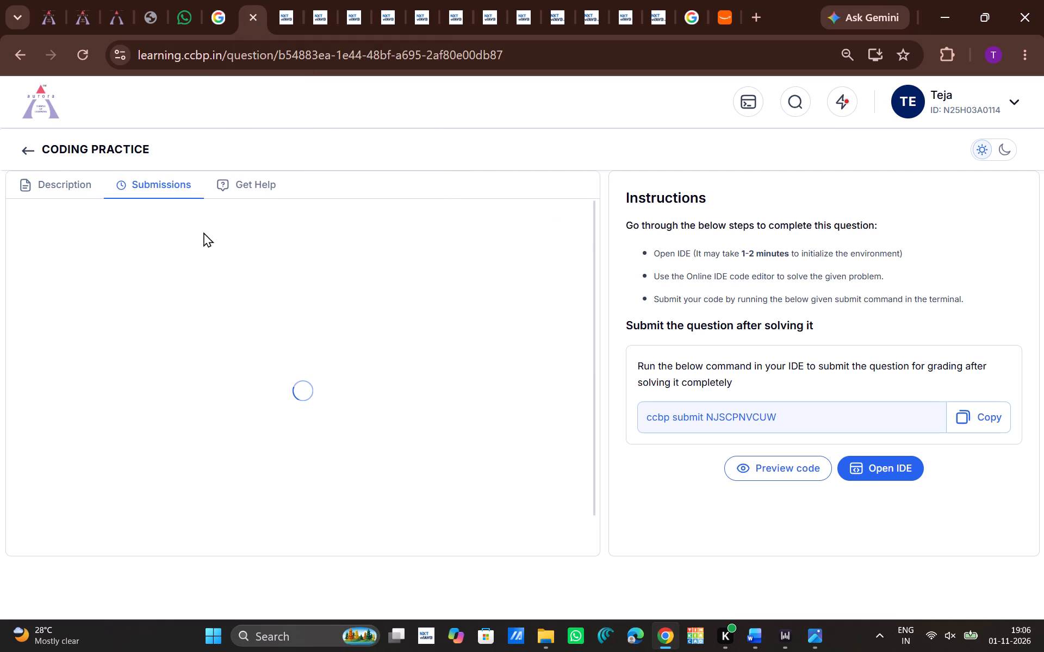
{"action": "left_click", "coordinate": [294, 245]}
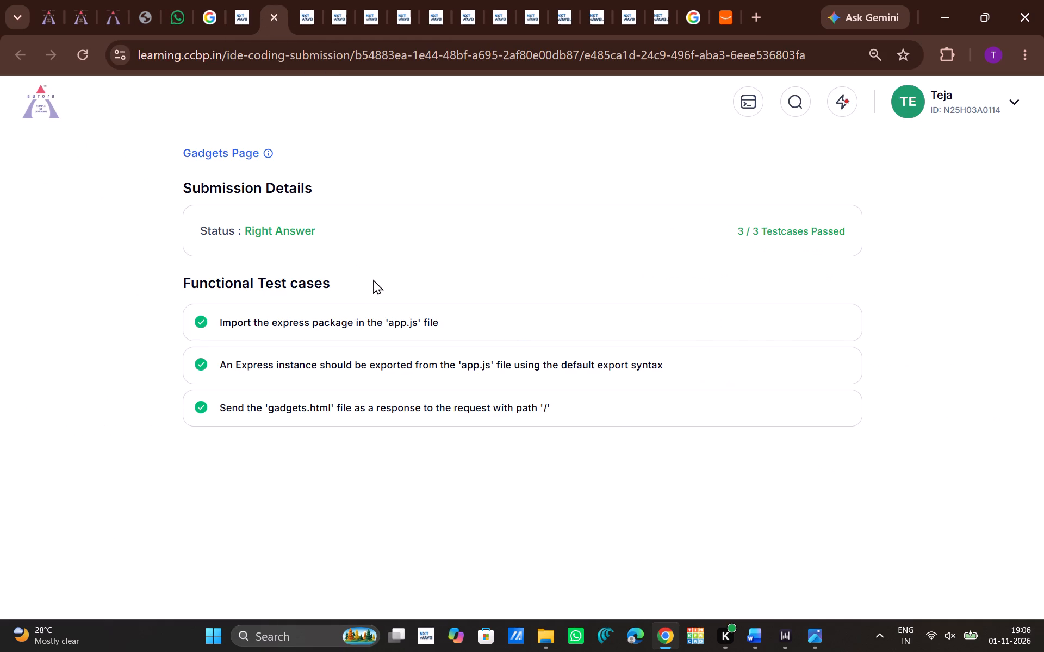
{"action": "key", "text": "Print"}
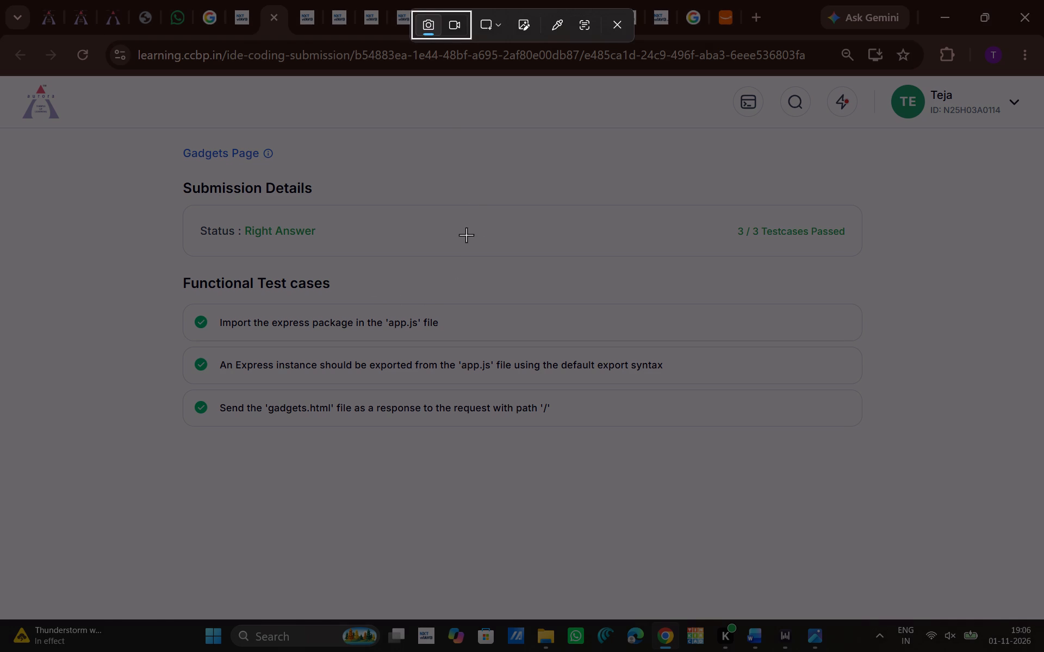
{"action": "left_click", "coordinate": [497, 31]}
{"action": "double_click", "coordinate": [511, 77]}
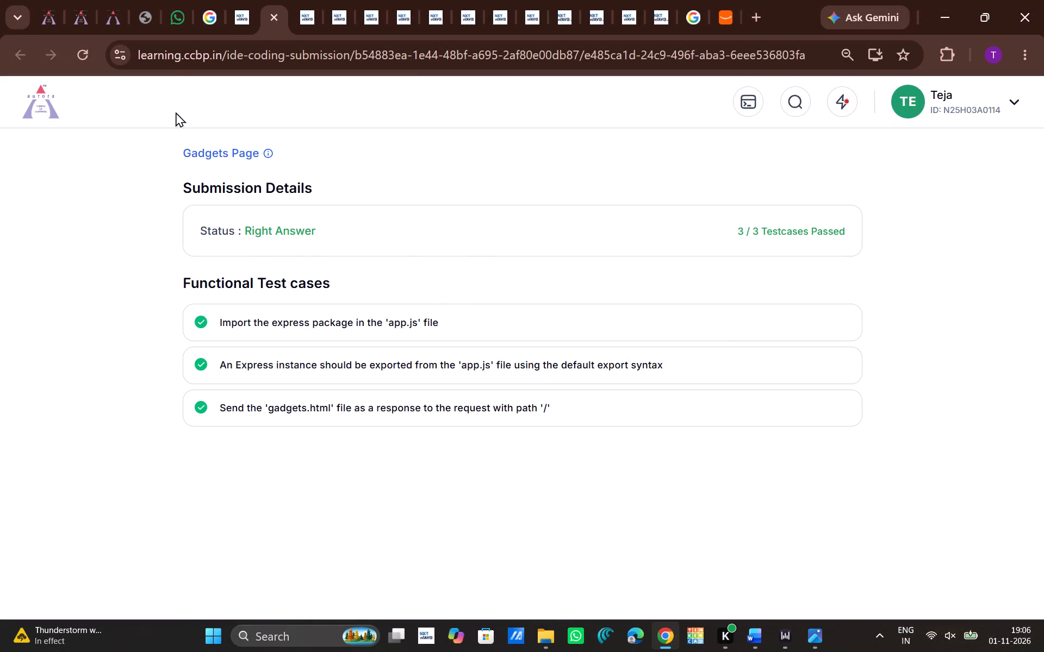
Return to the Coding Practice list, open the Get a String question and take a full-screen screenshot of its description.
{"action": "left_click", "coordinate": [246, 21]}
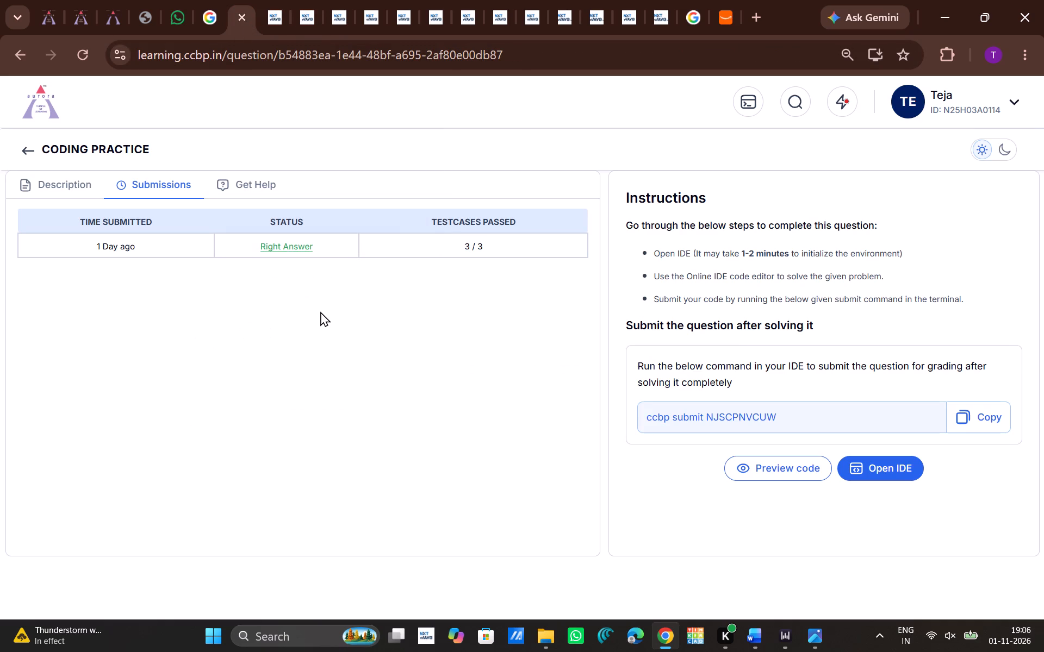
{"action": "left_click", "coordinate": [27, 156]}
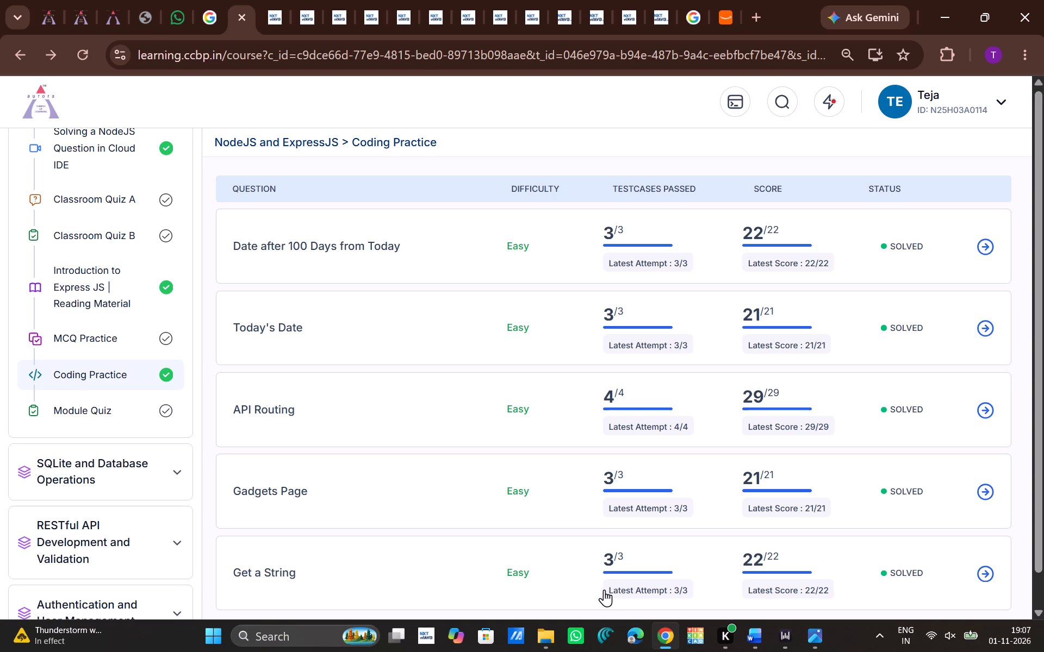
{"action": "left_click", "coordinate": [473, 585]}
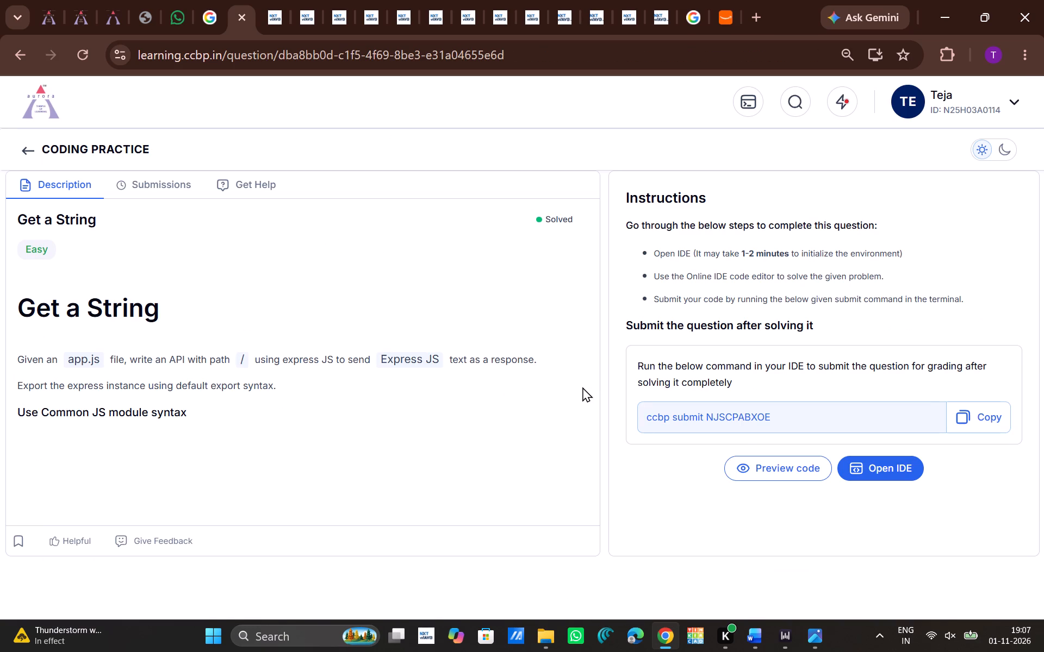
{"action": "key", "text": "Print"}
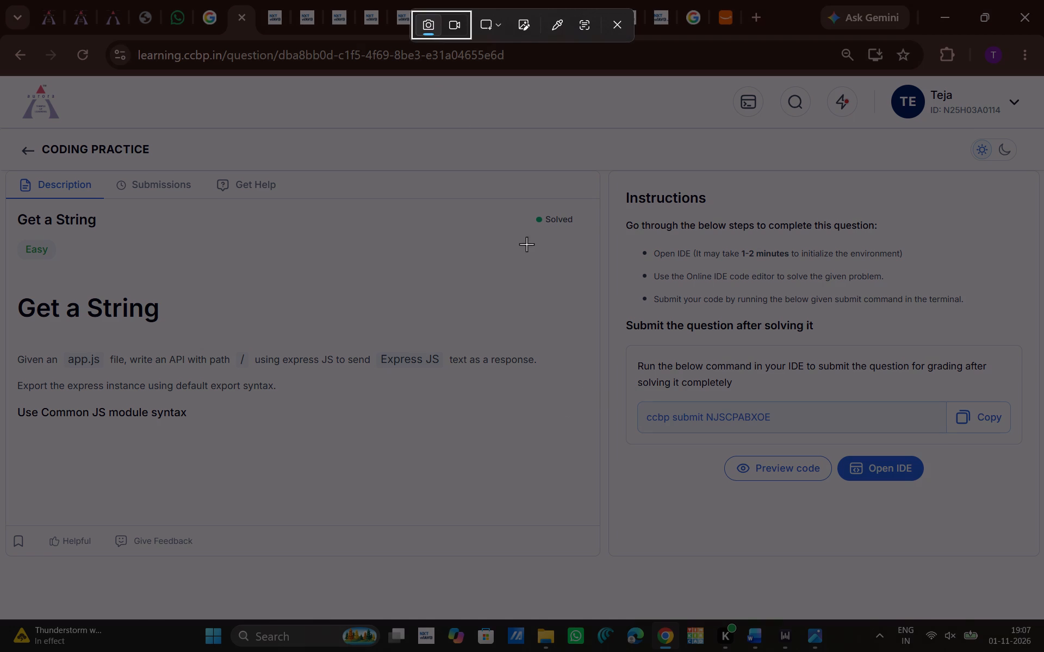
{"action": "left_click", "coordinate": [494, 30]}
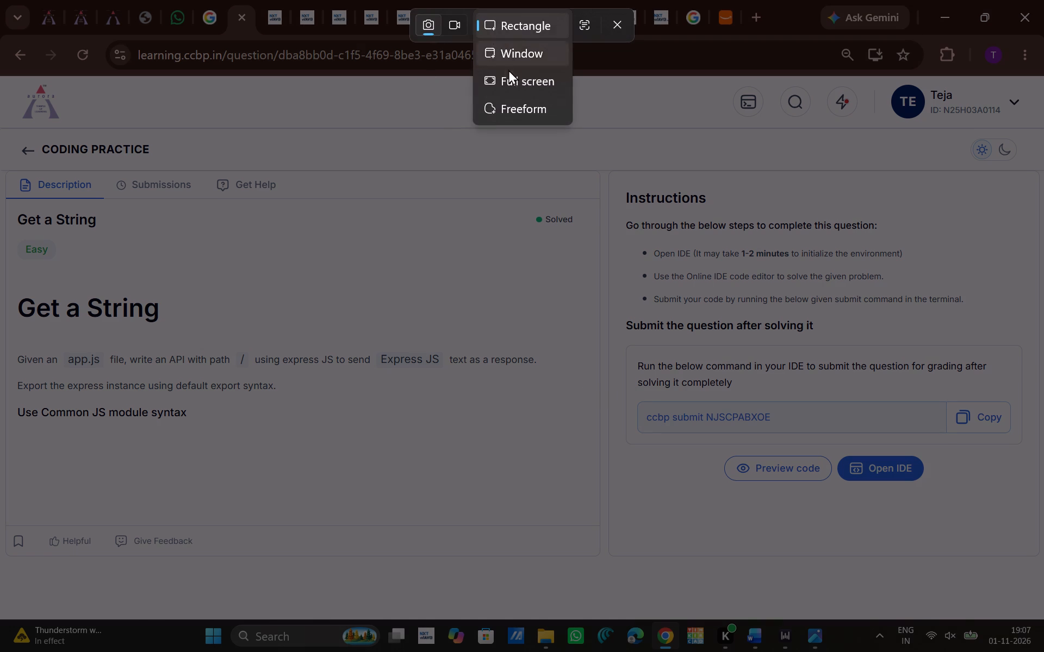
{"action": "double_click", "coordinate": [508, 72]}
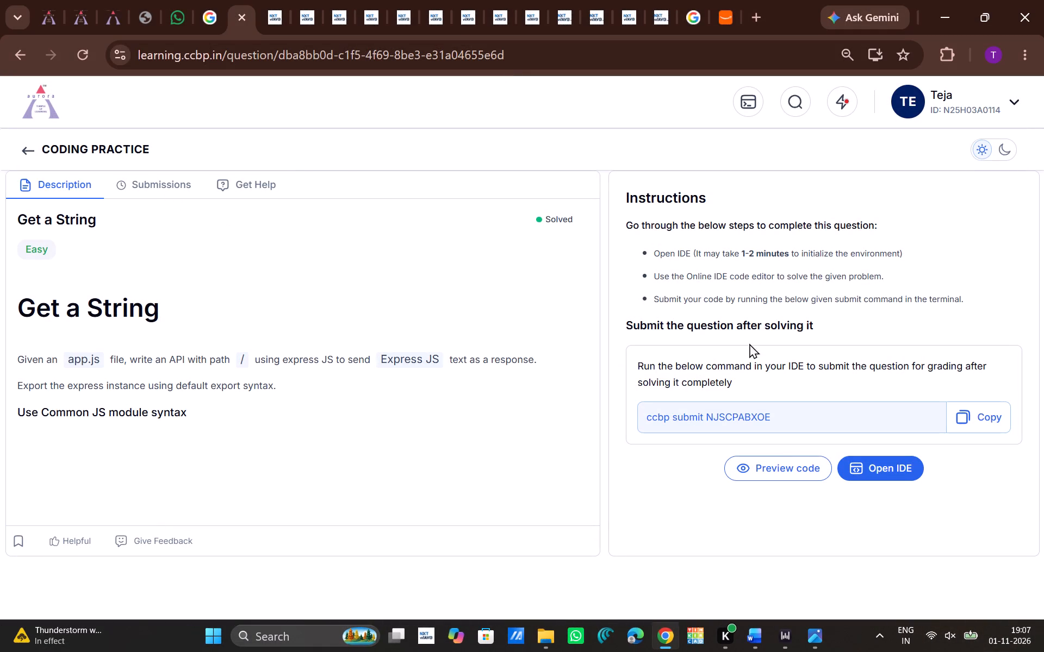
Open the code preview of the Get a String question and take a full-screen screenshot of its app.js.
{"action": "left_click", "coordinate": [787, 460]}
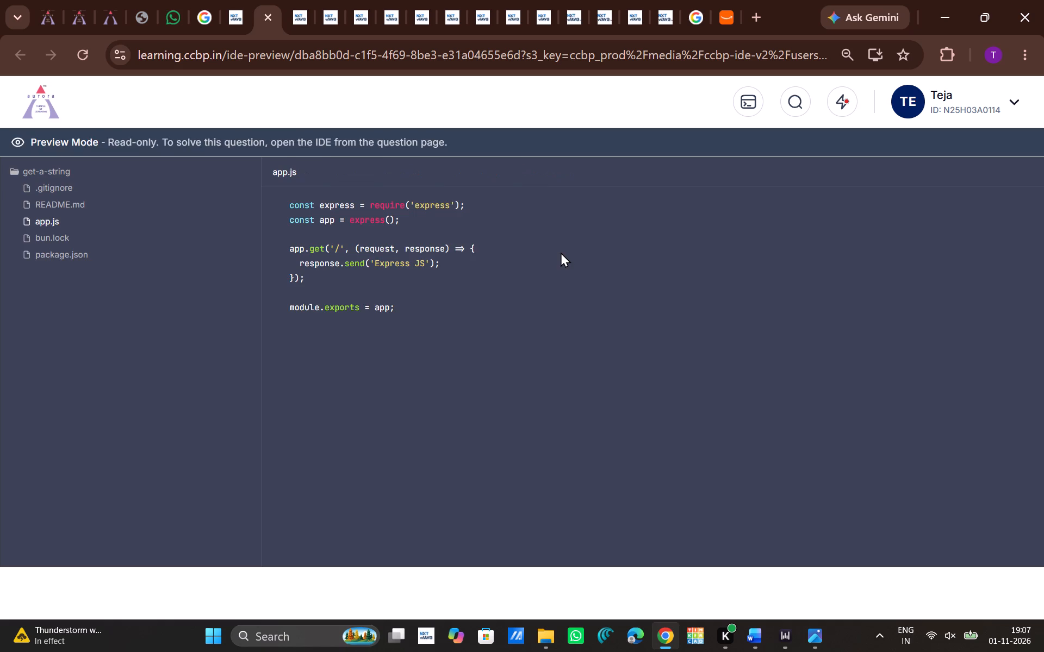
{"action": "key", "text": "Print"}
{"action": "double_click", "coordinate": [495, 23]}
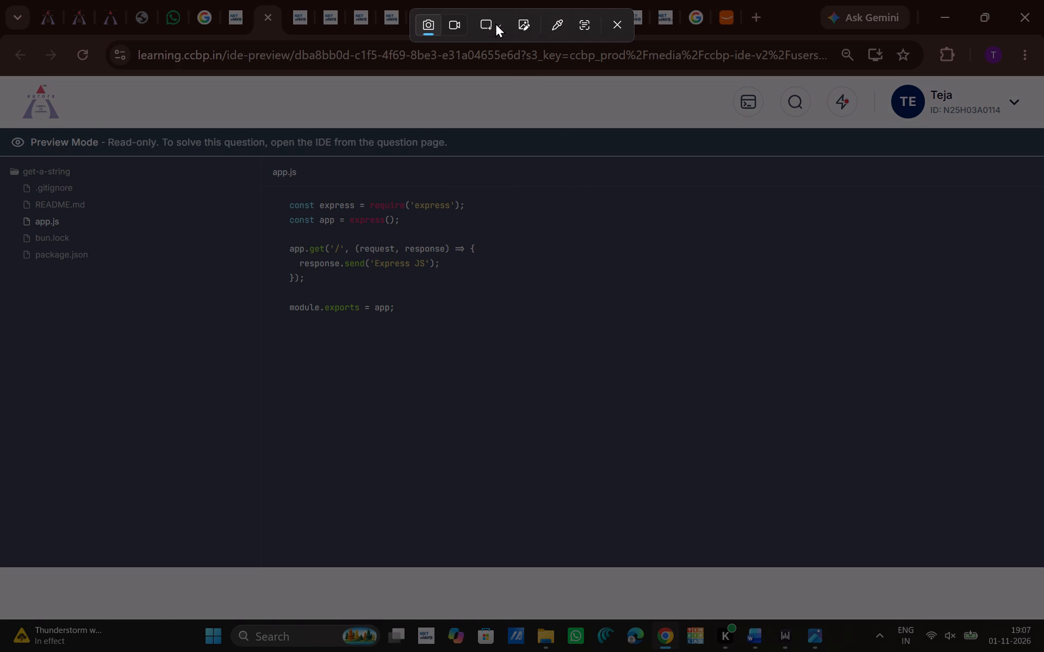
{"action": "left_click", "coordinate": [499, 25]}
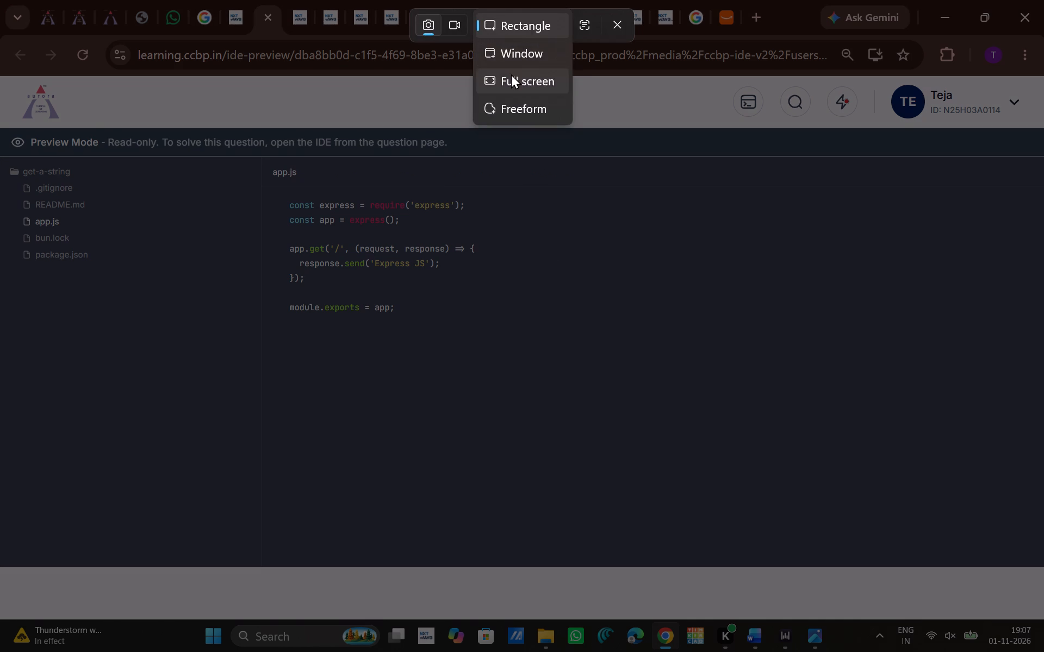
{"action": "left_click", "coordinate": [511, 74]}
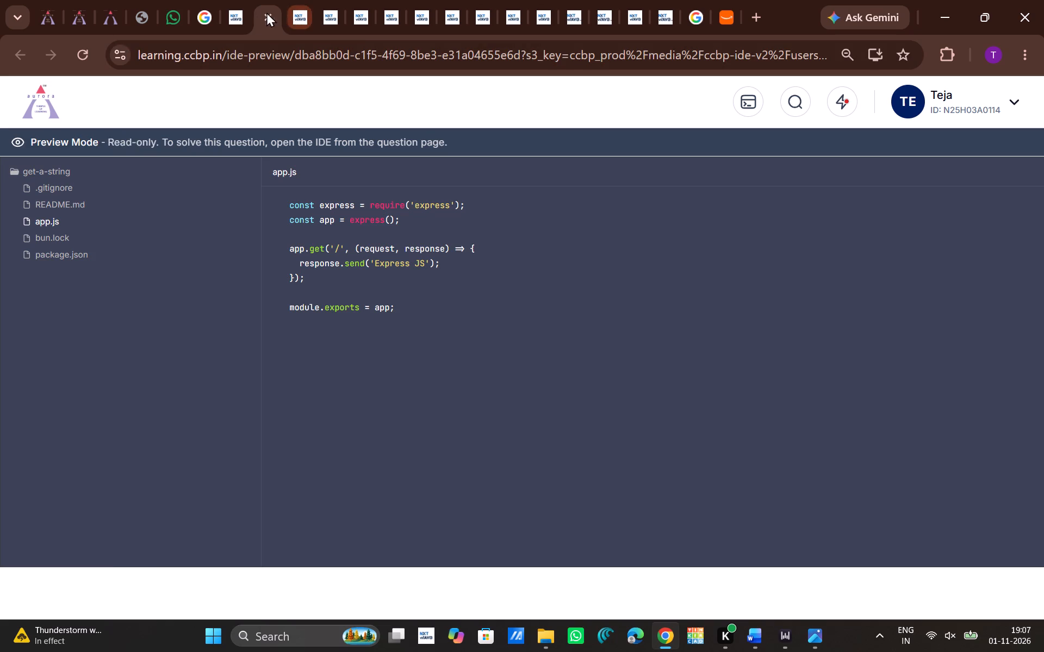
Open the submission details of the Get a String question and take a full-screen screenshot of them.
{"action": "left_click", "coordinate": [241, 16]}
{"action": "left_click", "coordinate": [156, 187]}
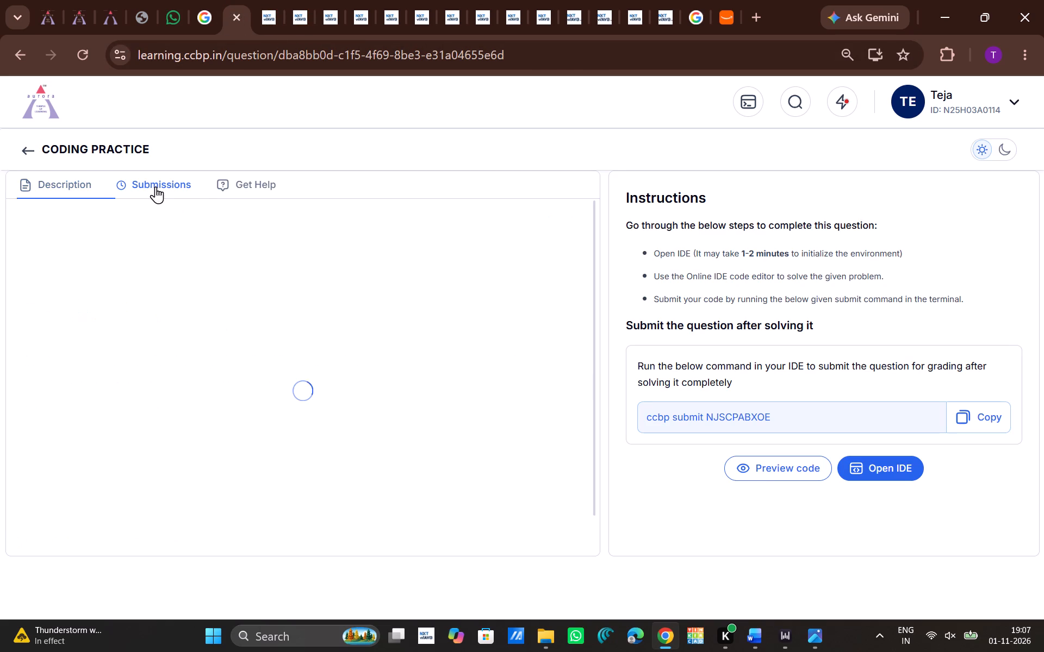
{"action": "left_click", "coordinate": [279, 252]}
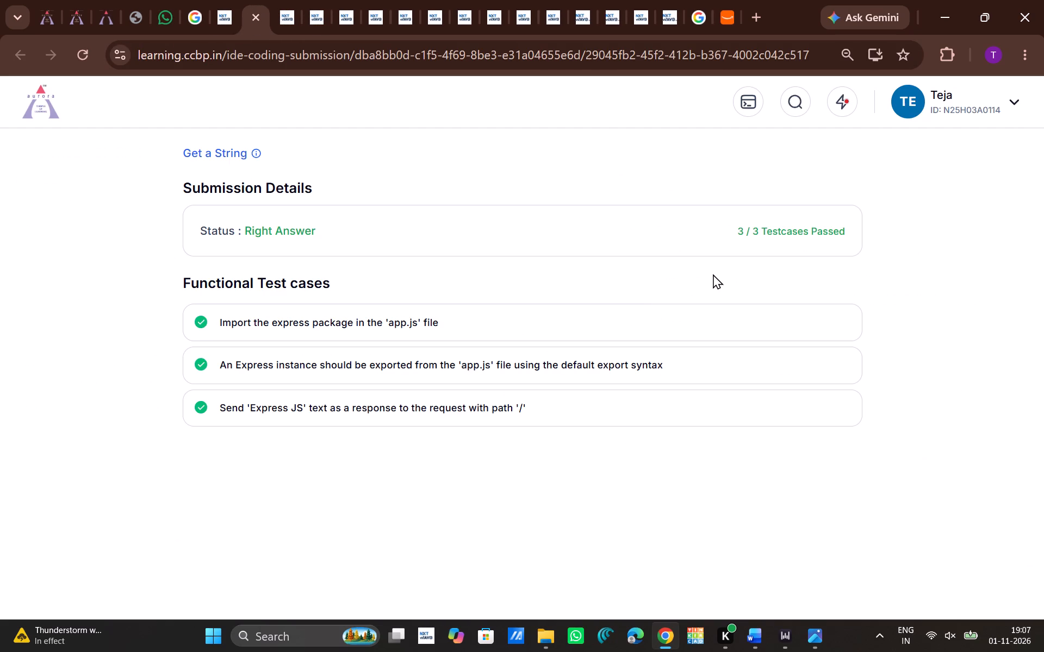
{"action": "key", "text": "Print"}
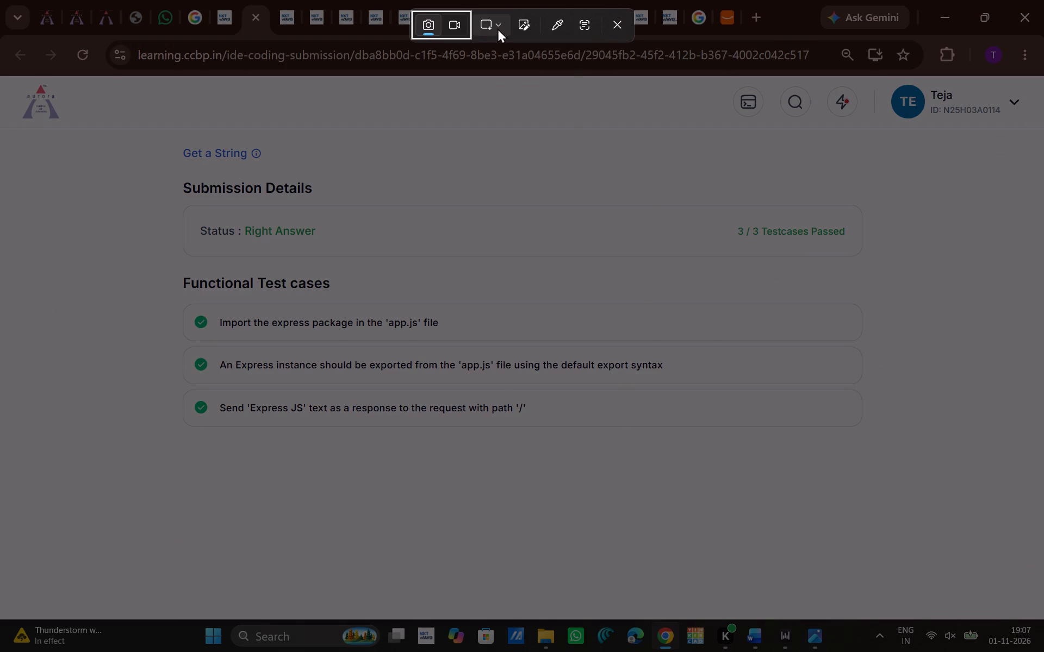
{"action": "left_click", "coordinate": [498, 28]}
{"action": "left_click", "coordinate": [507, 72]}
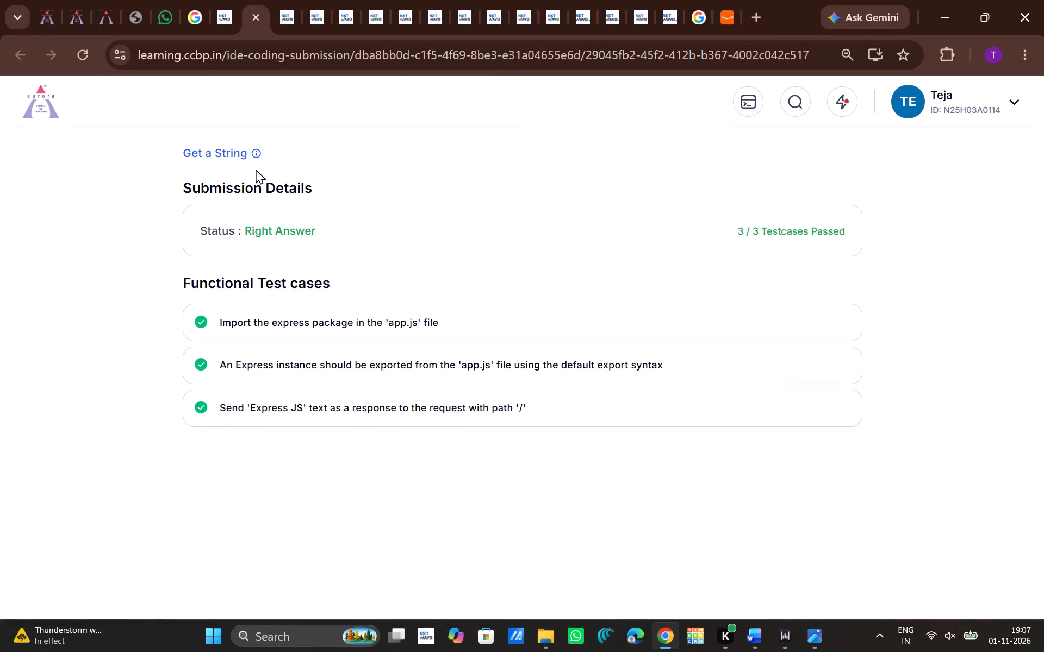
Return to the Coding Practice list and check it for further questions below Get a String.
{"action": "left_click", "coordinate": [222, 23]}
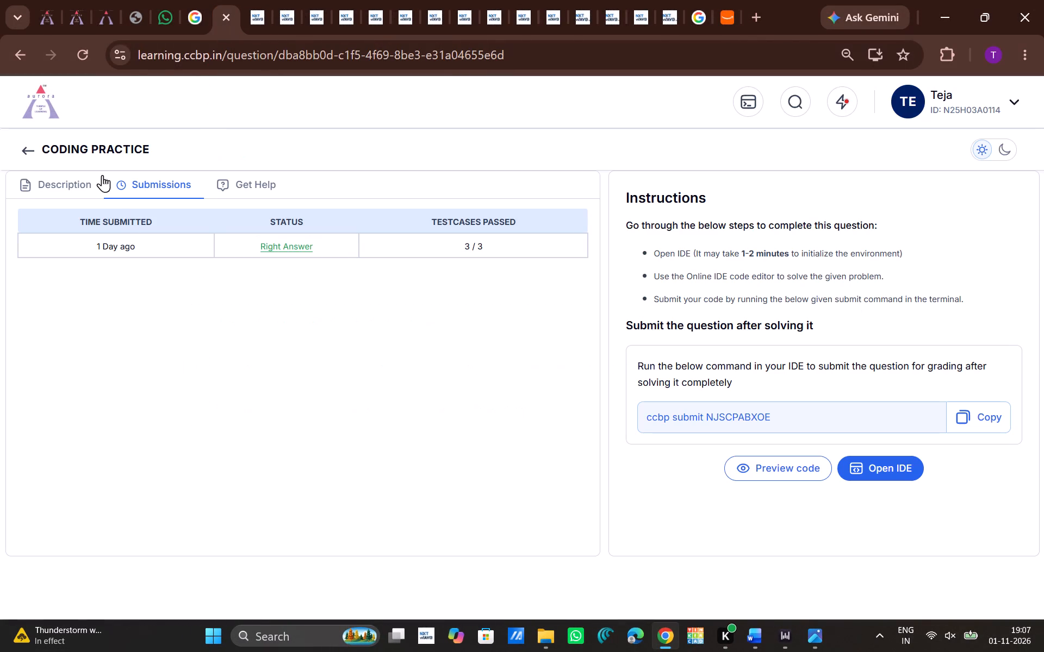
{"action": "left_click", "coordinate": [25, 149]}
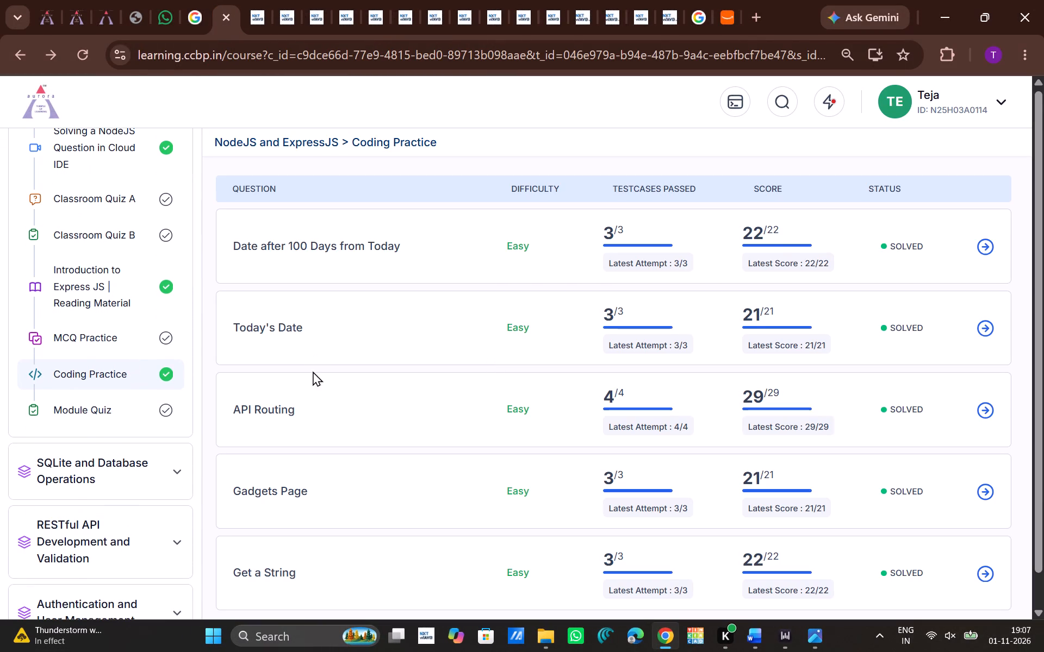
{"action": "scroll", "coordinate": [330, 381], "scroll_direction": "down", "scroll_amount": 1}
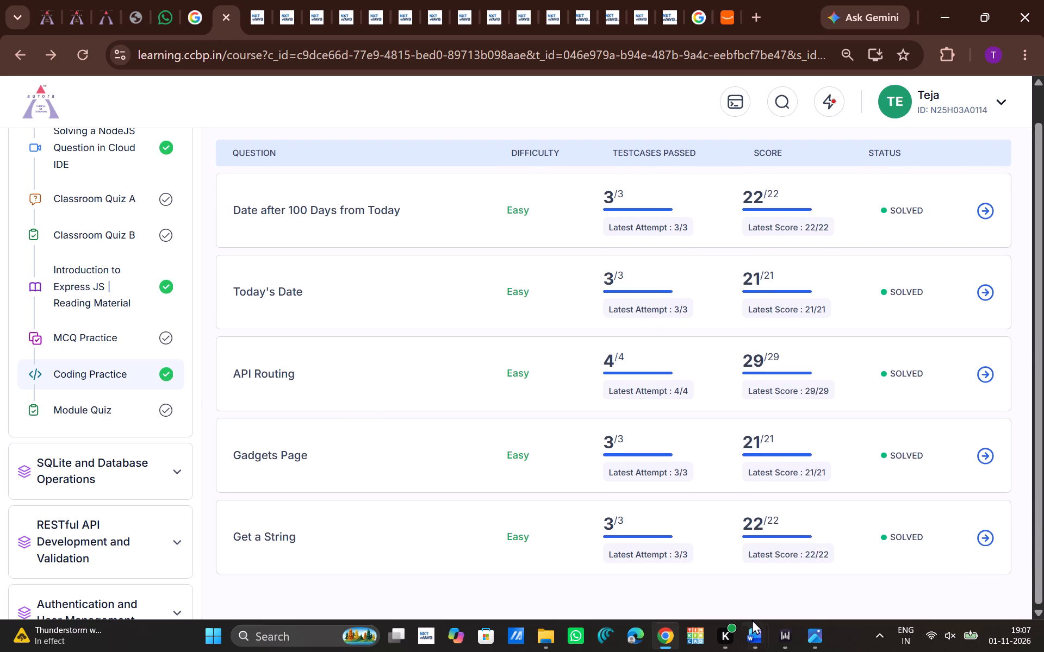
Switch to the Backend lab 1 report in Word and review the API Routing, Gadgets Page and Get a String pictures.
{"action": "double_click", "coordinate": [842, 579]}
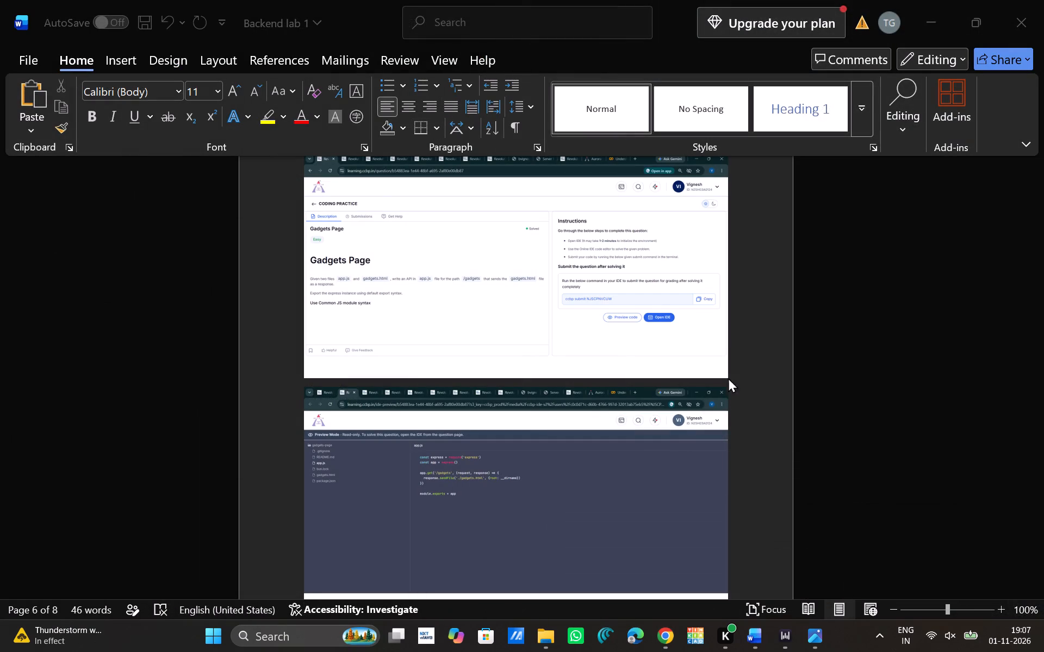
{"action": "scroll", "coordinate": [598, 393], "scroll_direction": "down", "scroll_amount": 4}
{"action": "scroll", "coordinate": [606, 390], "scroll_direction": "up", "scroll_amount": 1}
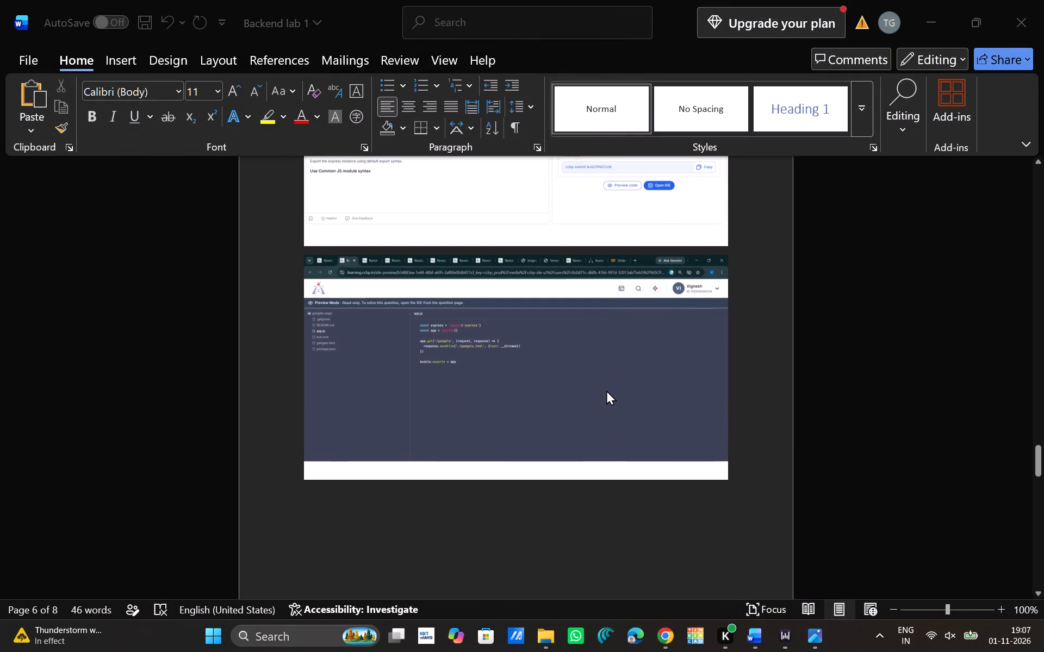
{"action": "scroll", "coordinate": [602, 384], "scroll_direction": "down", "scroll_amount": 1}
{"action": "scroll", "coordinate": [602, 384], "scroll_direction": "up", "scroll_amount": 2}
{"action": "scroll", "coordinate": [602, 384], "scroll_direction": "down", "scroll_amount": 1}
{"action": "scroll", "coordinate": [602, 384], "scroll_direction": "up", "scroll_amount": 1}
{"action": "scroll", "coordinate": [602, 384], "scroll_direction": "down", "scroll_amount": 3}
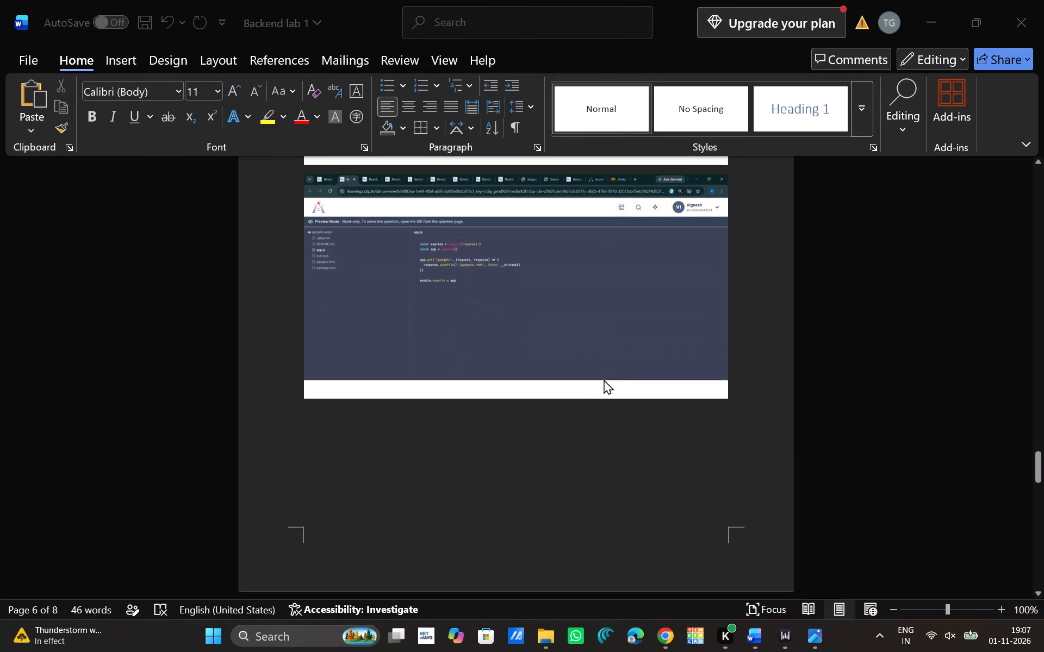
{"action": "scroll", "coordinate": [604, 379], "scroll_direction": "down", "scroll_amount": 1}
{"action": "scroll", "coordinate": [605, 379], "scroll_direction": "up", "scroll_amount": 1}
{"action": "scroll", "coordinate": [610, 379], "scroll_direction": "down", "scroll_amount": 1}
{"action": "scroll", "coordinate": [848, 367], "scroll_direction": "down", "scroll_amount": 4}
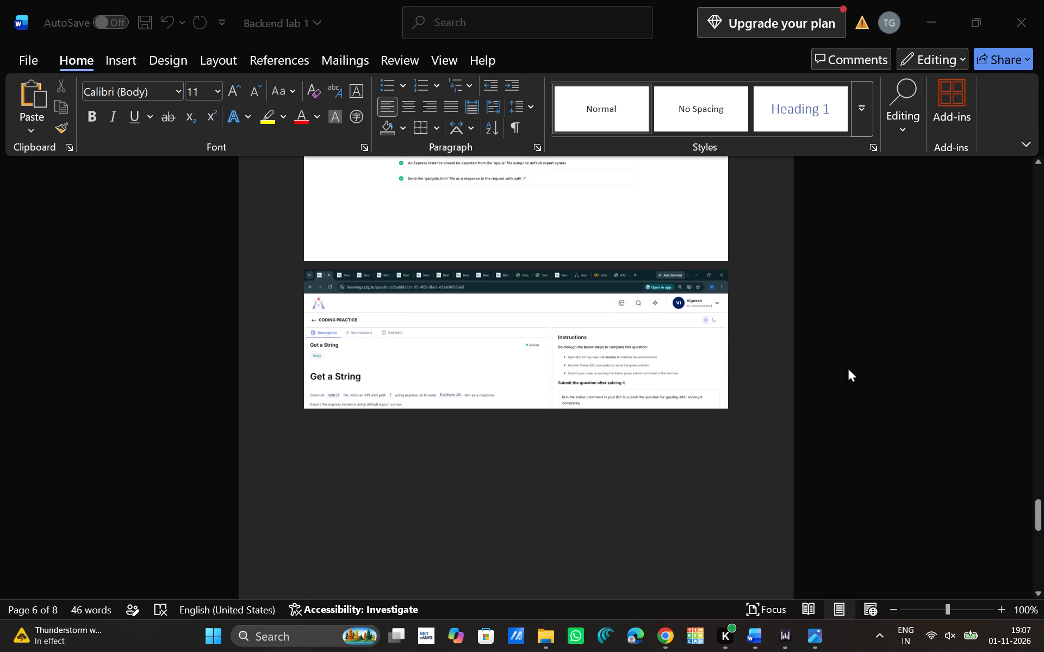
{"action": "scroll", "coordinate": [682, 499], "scroll_direction": "up", "scroll_amount": 5}
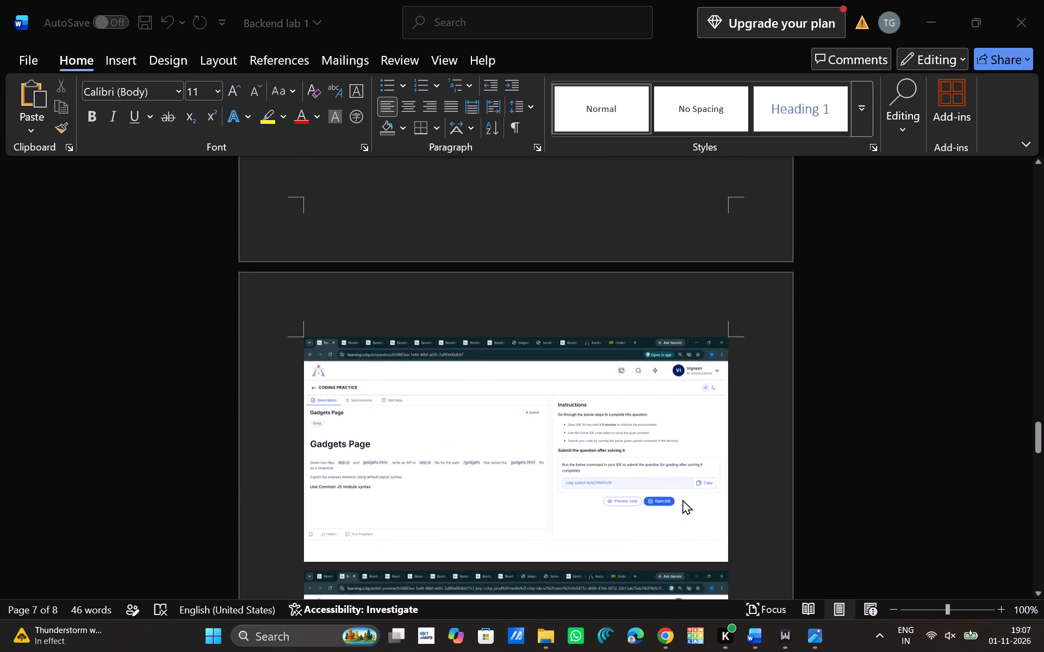
{"action": "scroll", "coordinate": [682, 499], "scroll_direction": "up", "scroll_amount": 2}
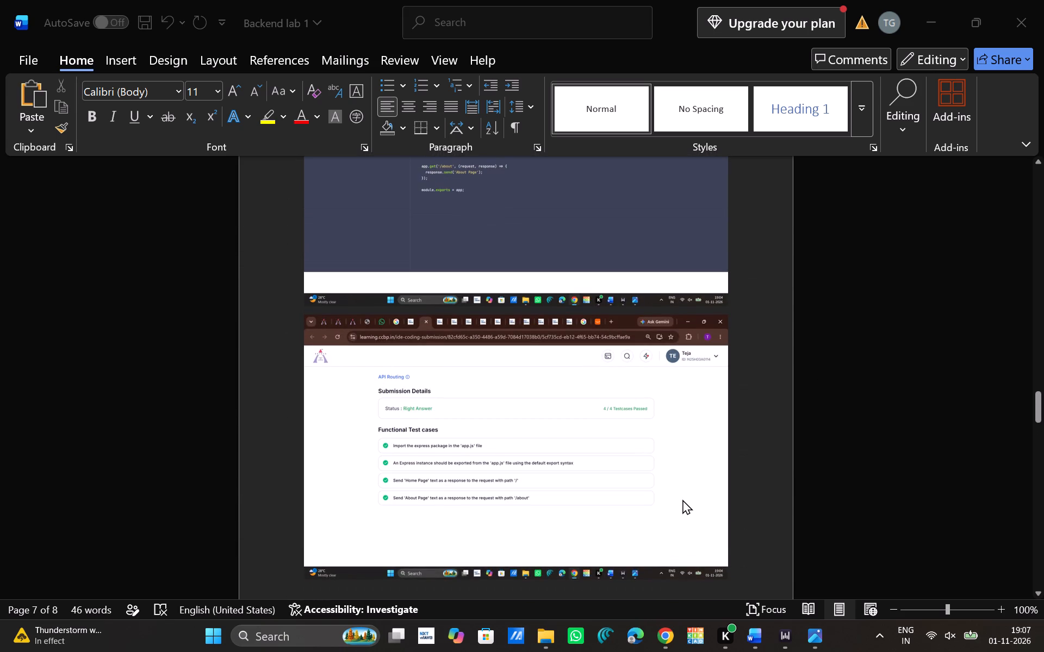
{"action": "scroll", "coordinate": [682, 499], "scroll_direction": "right", "scroll_amount": 1}
{"action": "scroll", "coordinate": [682, 499], "scroll_direction": "up", "scroll_amount": 1}
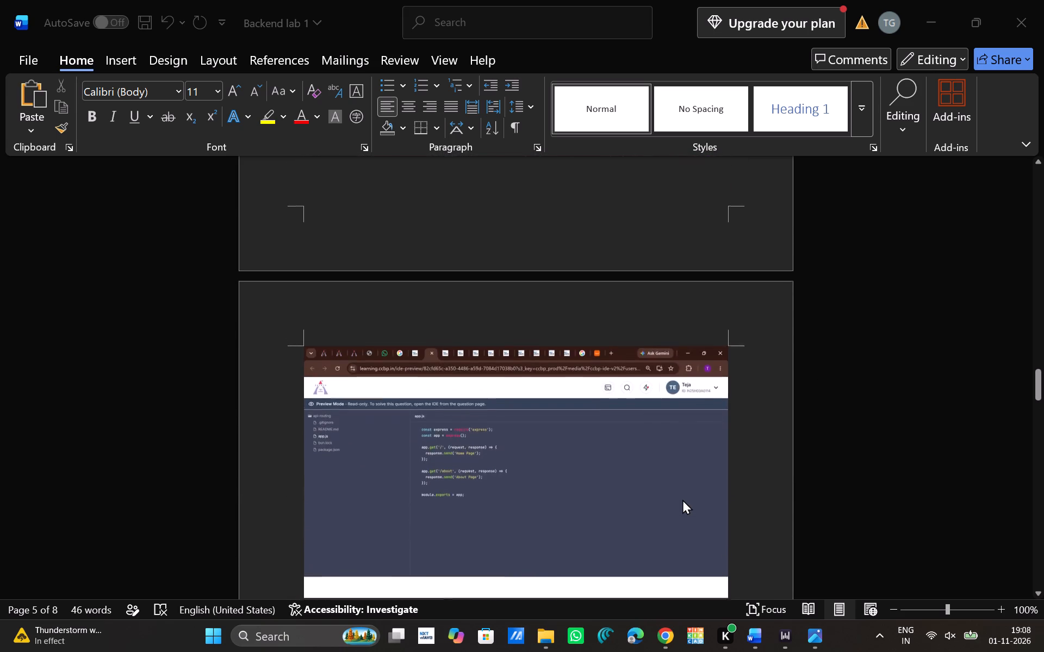
{"action": "scroll", "coordinate": [682, 499], "scroll_direction": "up", "scroll_amount": 1}
{"action": "scroll", "coordinate": [682, 499], "scroll_direction": "down", "scroll_amount": 5}
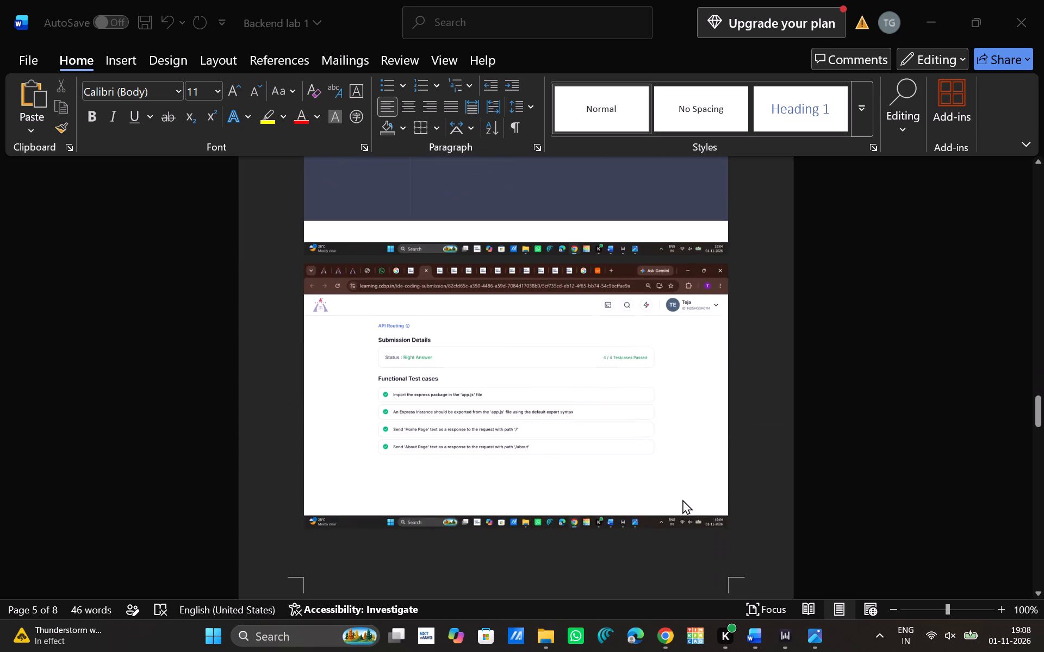
{"action": "scroll", "coordinate": [682, 499], "scroll_direction": "down", "scroll_amount": 1}
{"action": "scroll", "coordinate": [682, 499], "scroll_direction": "up", "scroll_amount": 2}
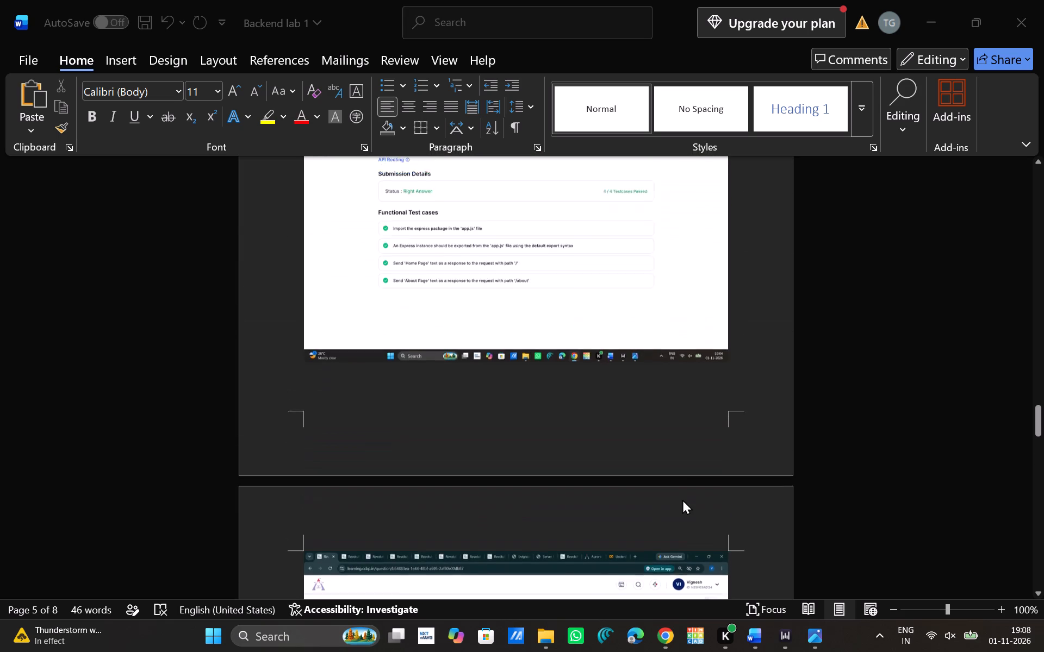
{"action": "scroll", "coordinate": [682, 499], "scroll_direction": "up", "scroll_amount": 1}
{"action": "scroll", "coordinate": [682, 499], "scroll_direction": "down", "scroll_amount": 3}
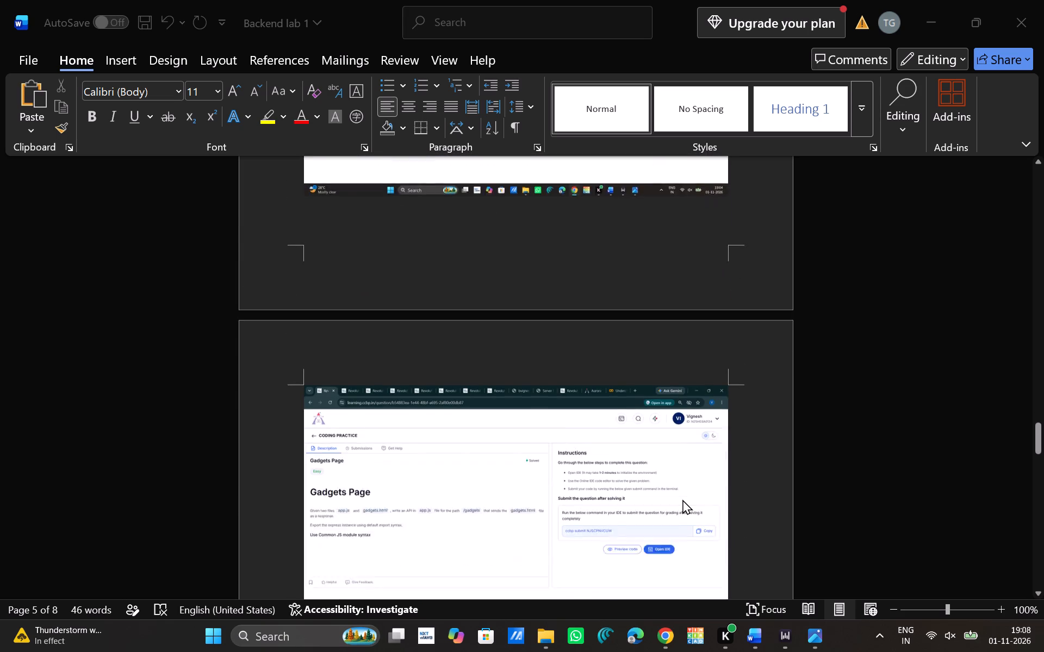
{"action": "left_click", "coordinate": [585, 449]}
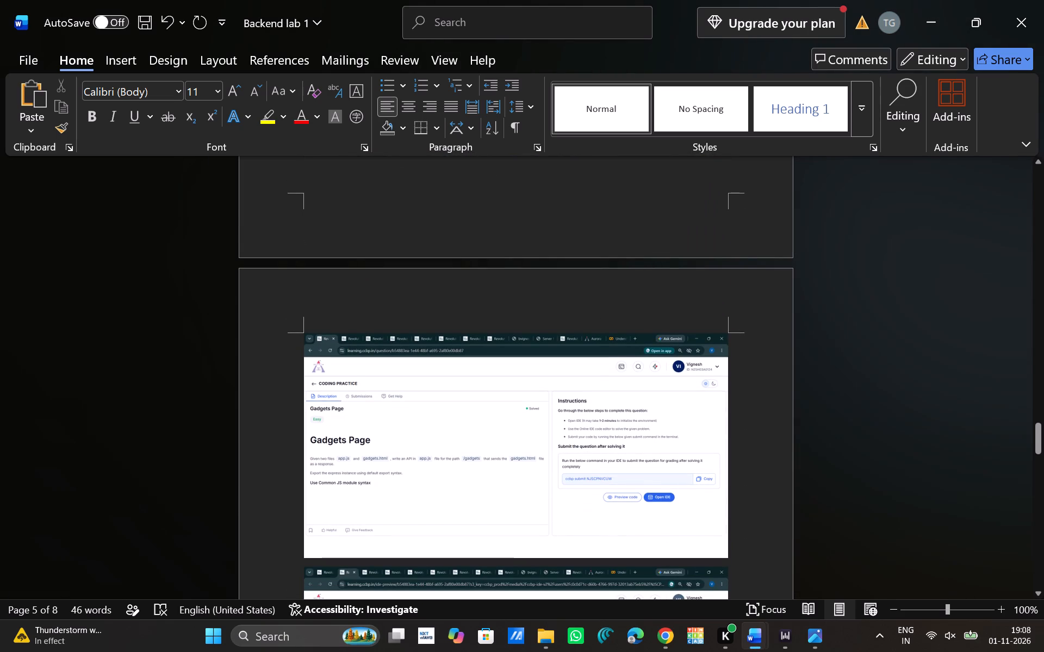
{"action": "left_click", "coordinate": [511, 465]}
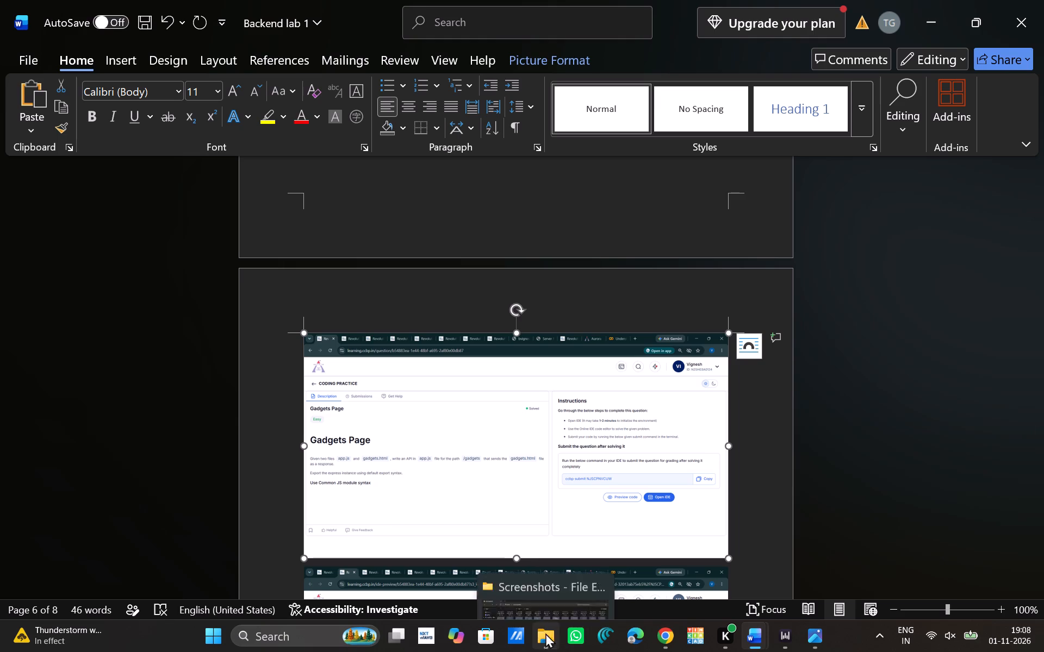
{"action": "left_click", "coordinate": [550, 580]}
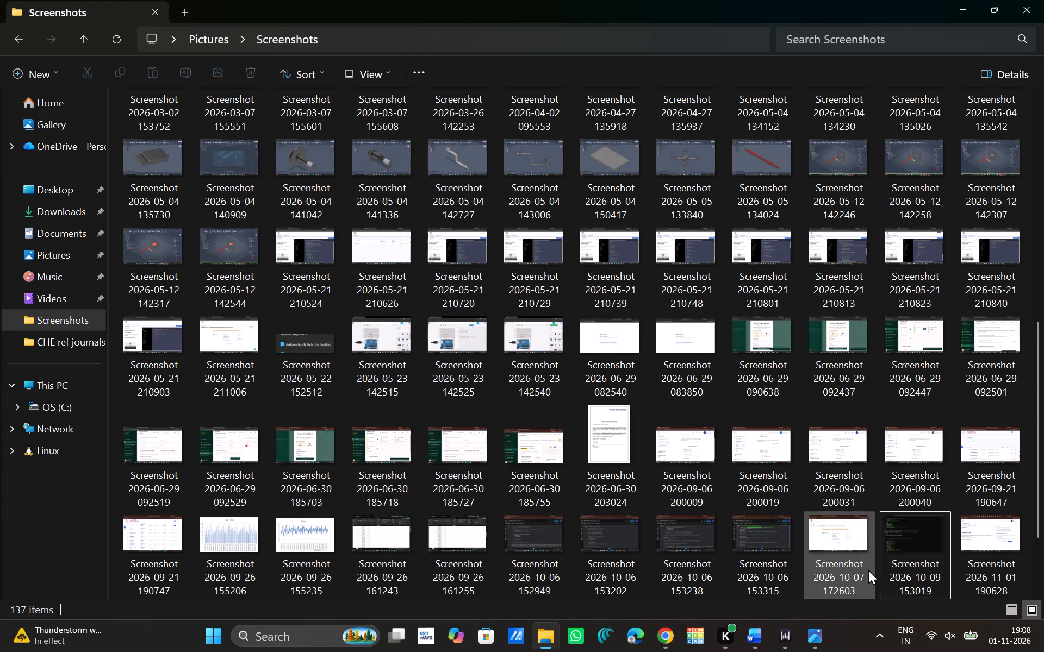
{"action": "scroll", "coordinate": [868, 569], "scroll_direction": "down", "scroll_amount": 6}
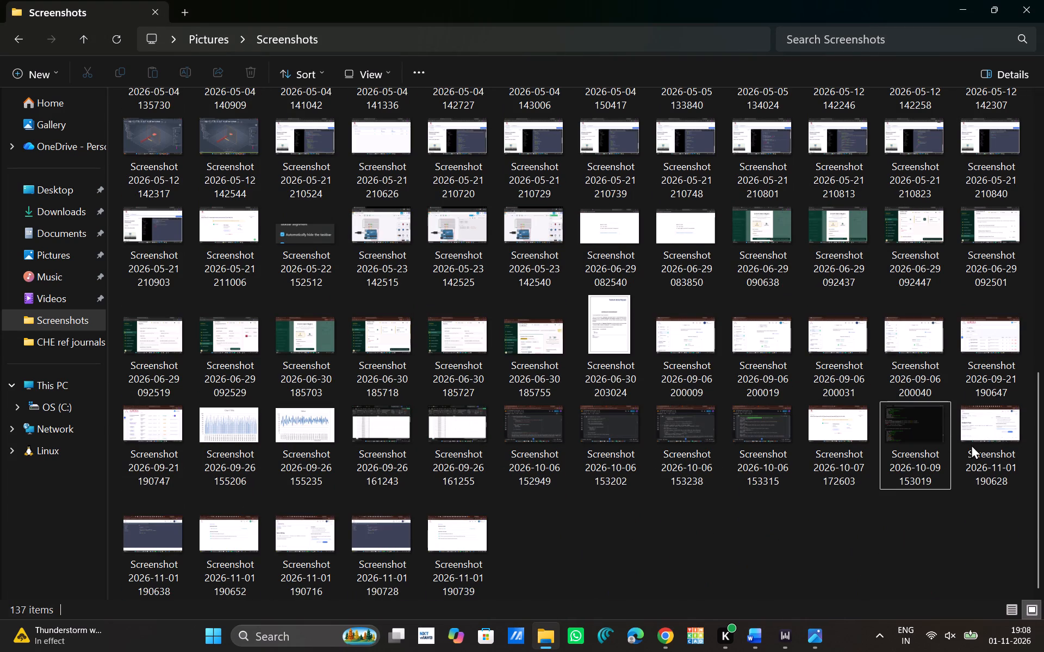
{"action": "left_click", "coordinate": [971, 444]}
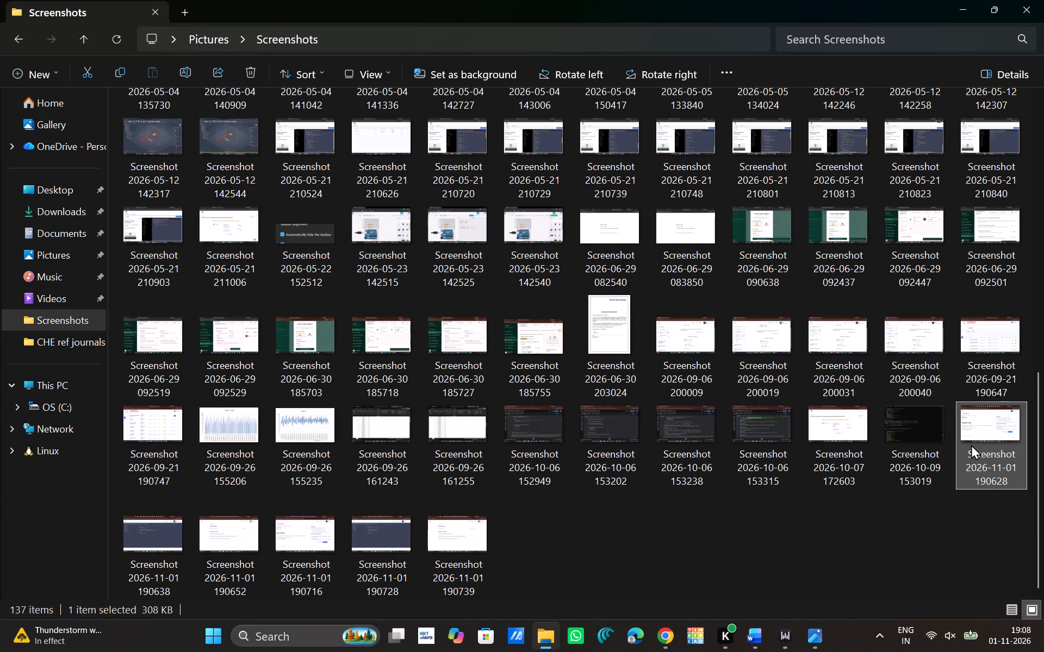
{"action": "right_click", "coordinate": [971, 444]}
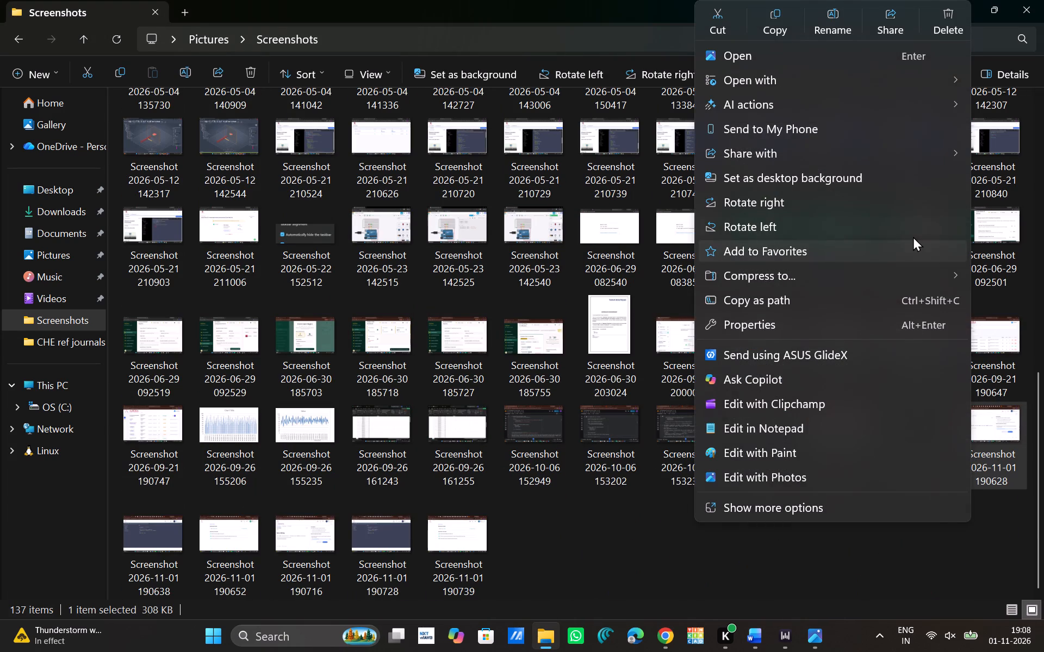
{"action": "left_click", "coordinate": [776, 21]}
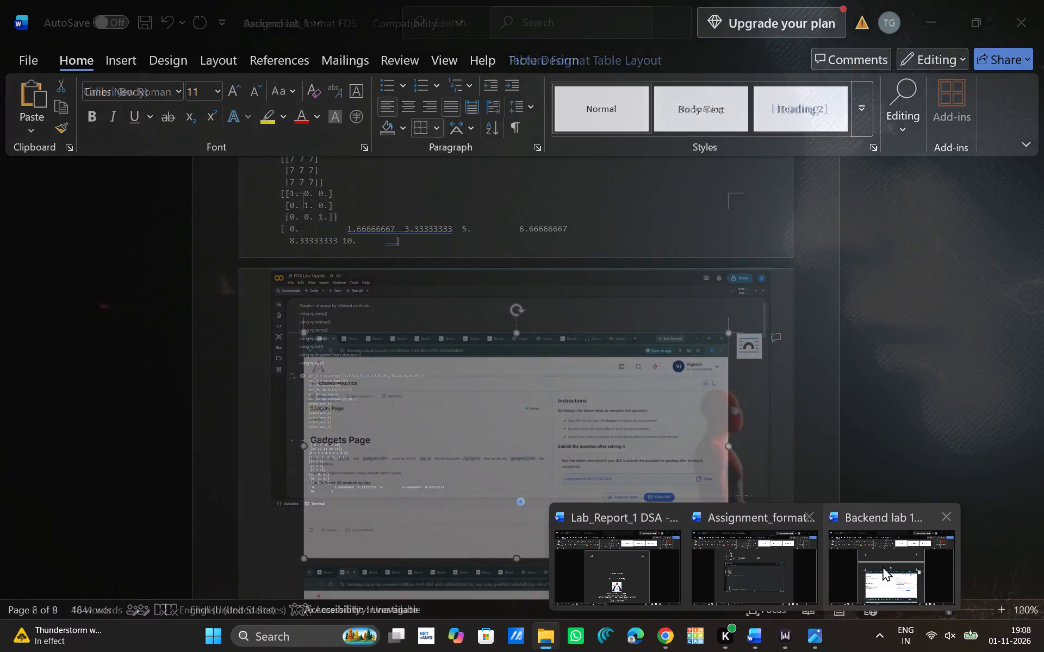
{"action": "left_click", "coordinate": [885, 566]}
{"action": "left_click", "coordinate": [549, 451]}
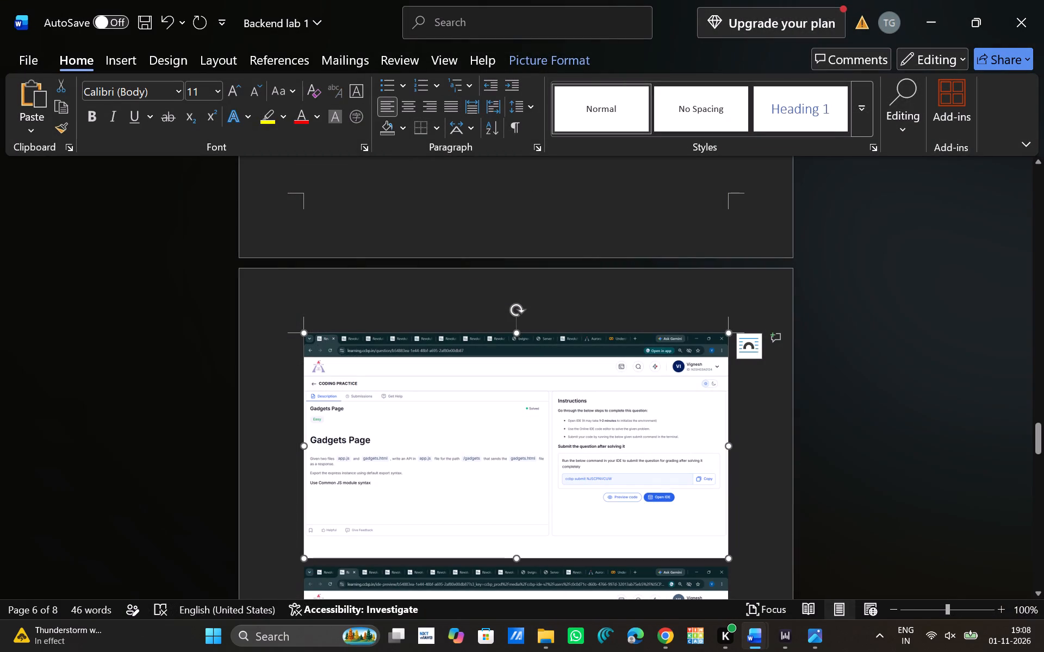
{"action": "key", "text": "BackSpace"}
{"action": "key", "text": "ctrl+v"}
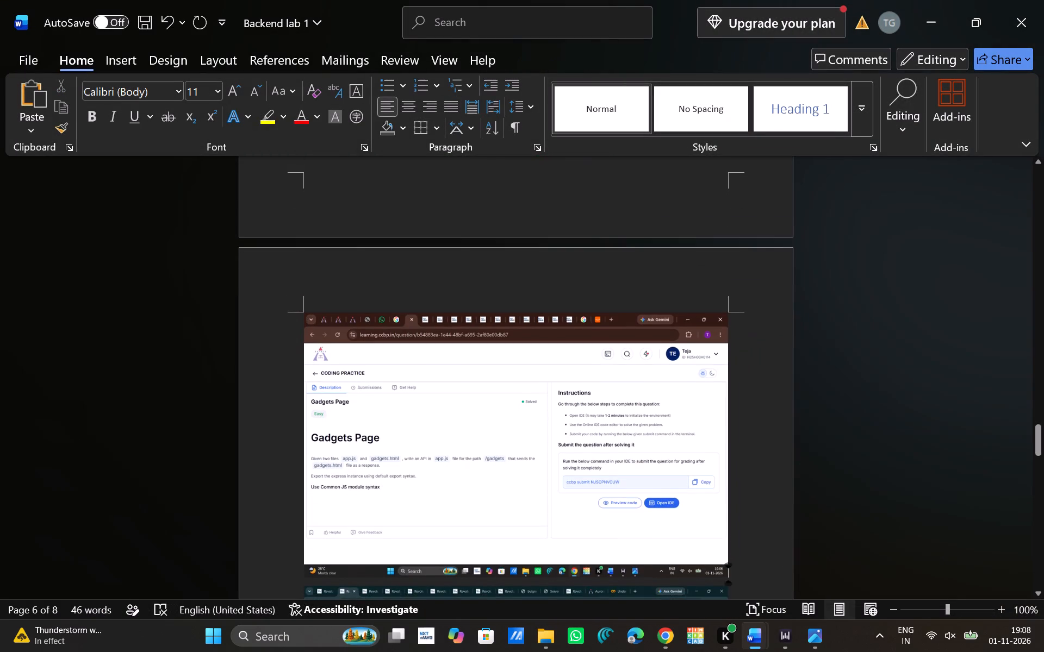
{"action": "scroll", "coordinate": [549, 451], "scroll_direction": "down", "scroll_amount": 3}
{"action": "left_click", "coordinate": [554, 354]}
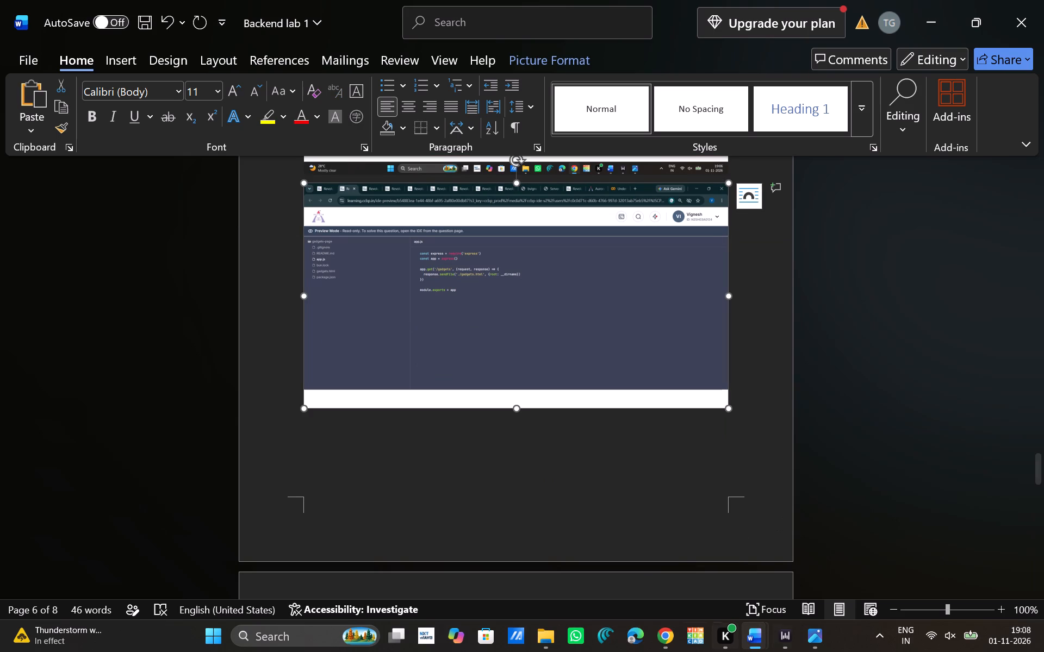
{"action": "left_click", "coordinate": [545, 580]}
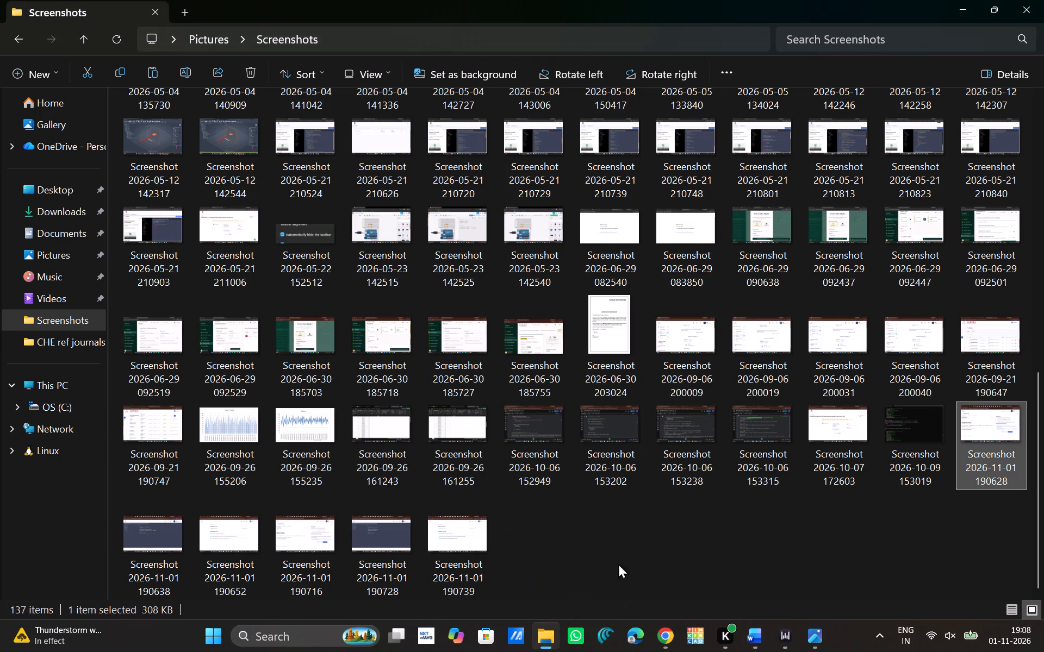
{"action": "left_click", "coordinate": [131, 566]}
{"action": "right_click", "coordinate": [131, 566]}
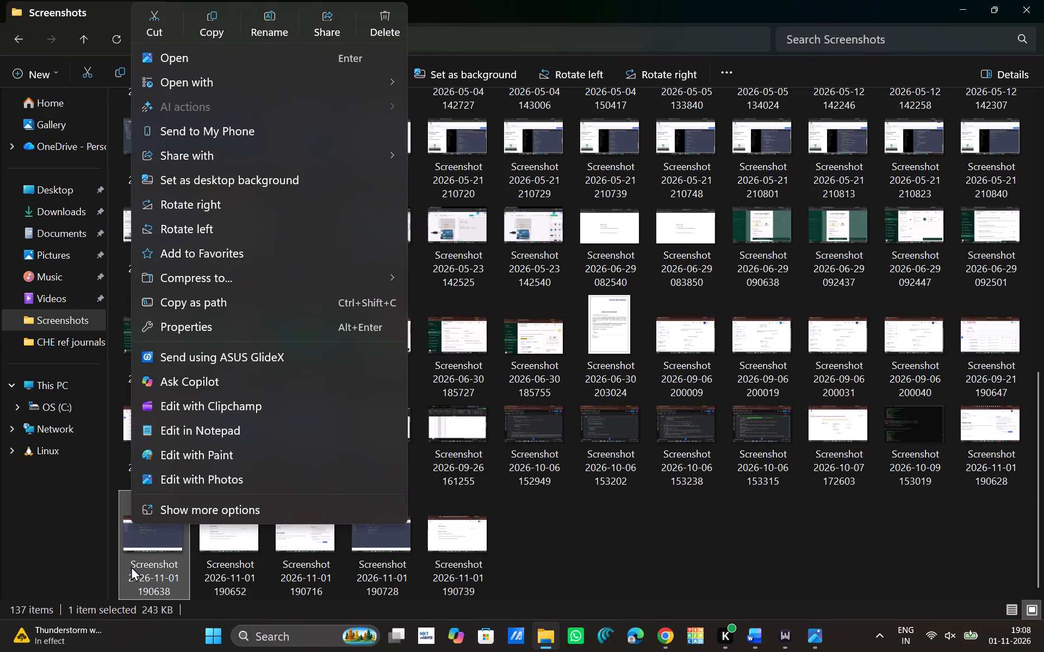
{"action": "left_click", "coordinate": [215, 25]}
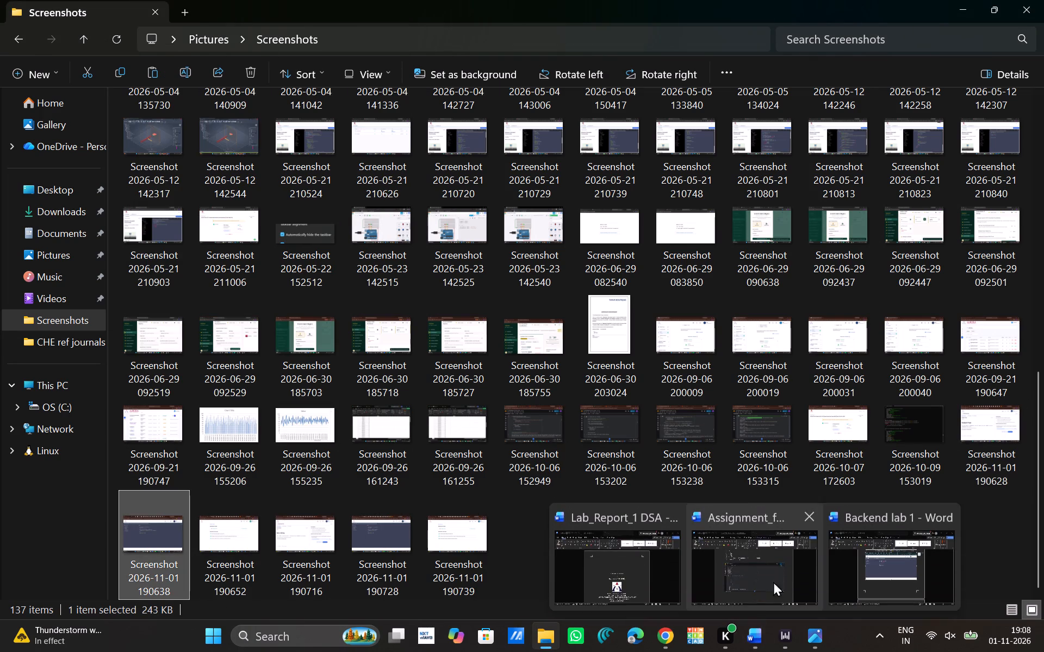
{"action": "left_click", "coordinate": [855, 575]}
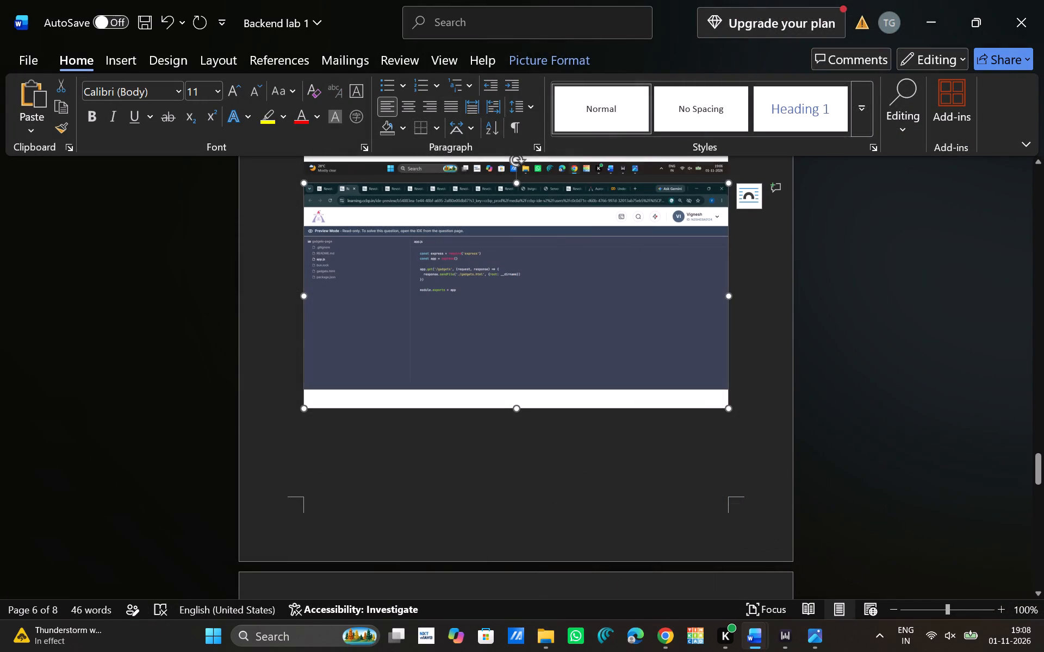
{"action": "scroll", "coordinate": [635, 482], "scroll_direction": "up", "scroll_amount": 1}
{"action": "scroll", "coordinate": [635, 482], "scroll_direction": "right", "scroll_amount": 1}
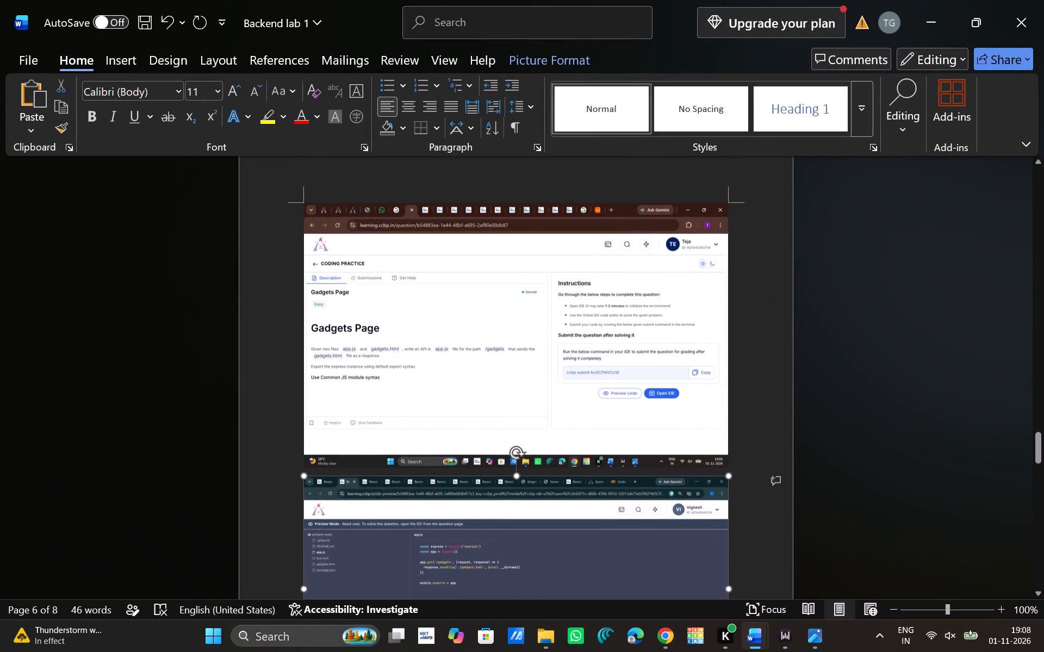
{"action": "scroll", "coordinate": [635, 482], "scroll_direction": "right", "scroll_amount": 1}
{"action": "left_click", "coordinate": [630, 459]}
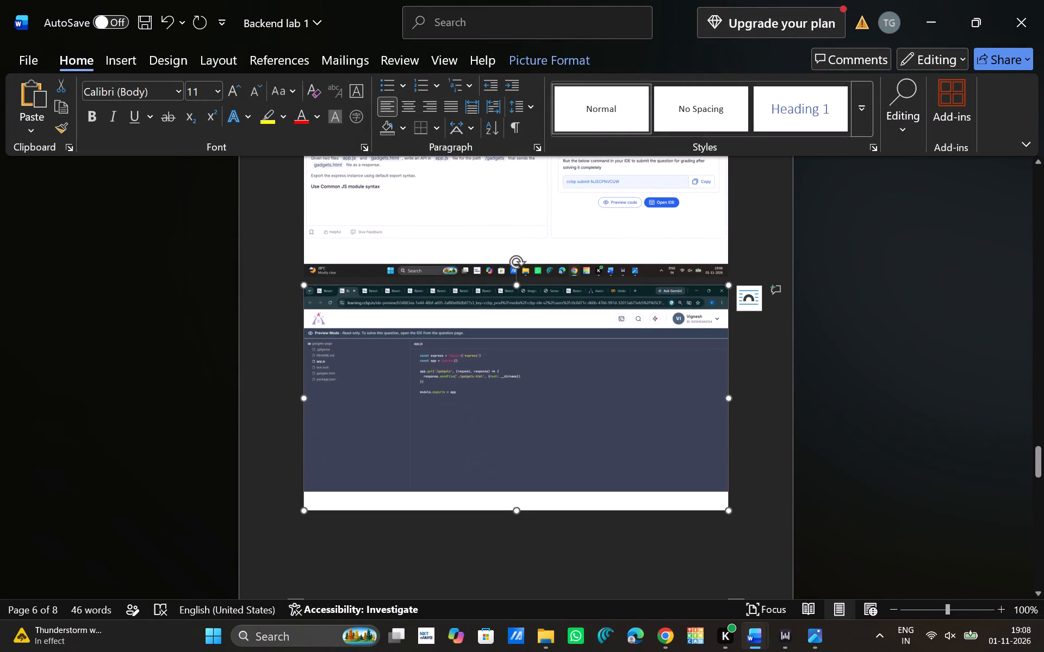
{"action": "key", "text": "BackSpace"}
{"action": "key", "text": "ctrl+v"}
{"action": "scroll", "coordinate": [630, 459], "scroll_direction": "down", "scroll_amount": 1}
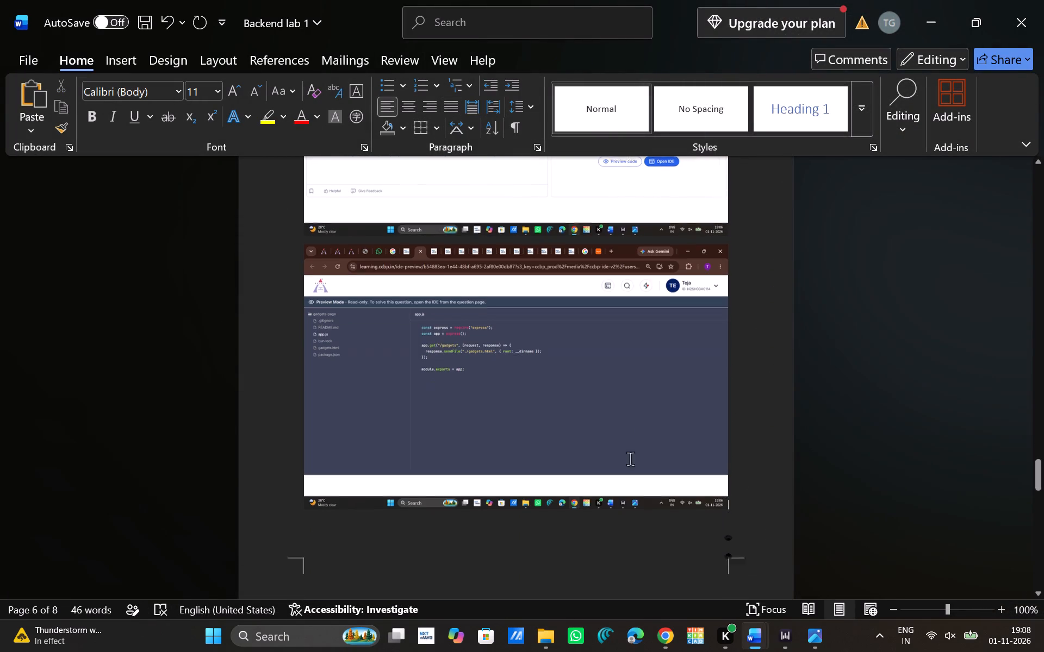
{"action": "scroll", "coordinate": [630, 459], "scroll_direction": "down", "scroll_amount": 1}
{"action": "scroll", "coordinate": [542, 496], "scroll_direction": "down", "scroll_amount": 1}
{"action": "left_click", "coordinate": [568, 391]}
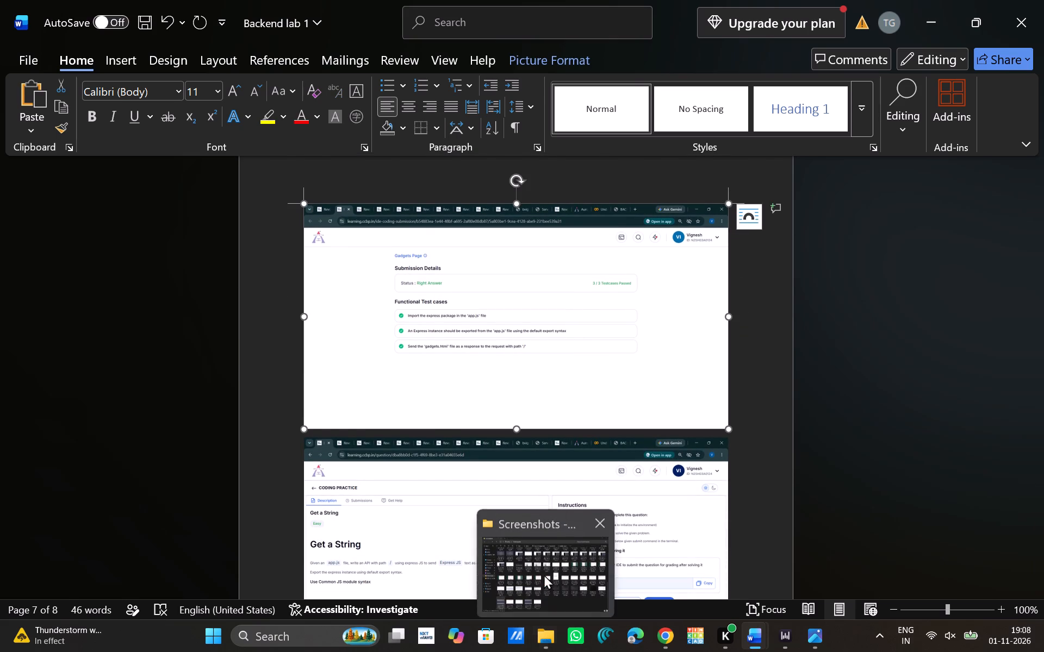
{"action": "left_click", "coordinate": [544, 570]}
{"action": "left_click", "coordinate": [233, 555]}
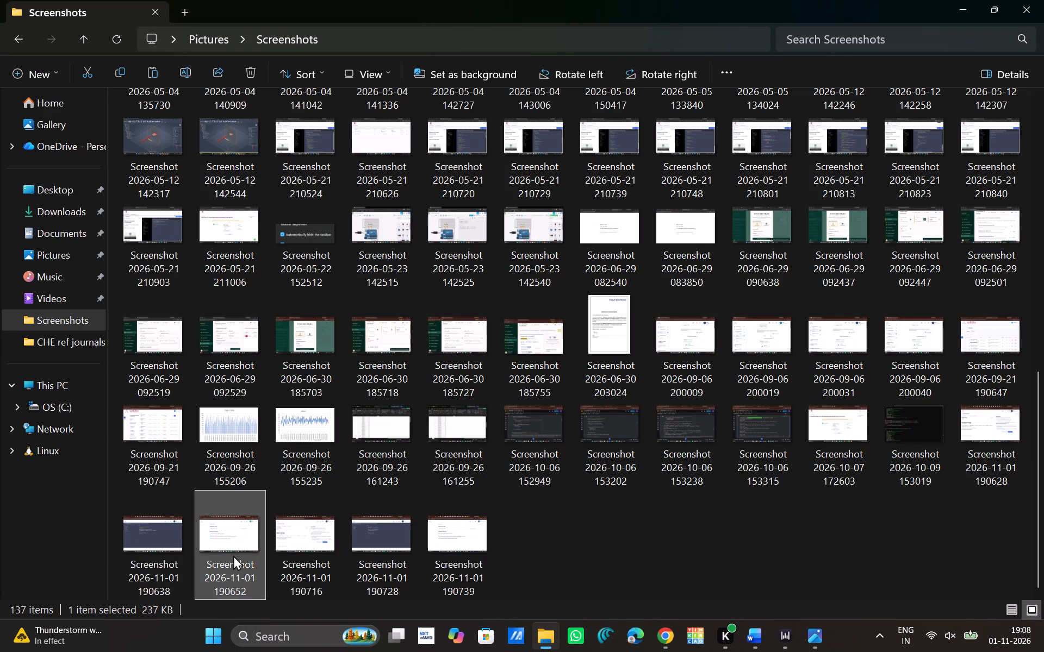
{"action": "right_click", "coordinate": [233, 555]}
{"action": "left_click", "coordinate": [320, 20]}
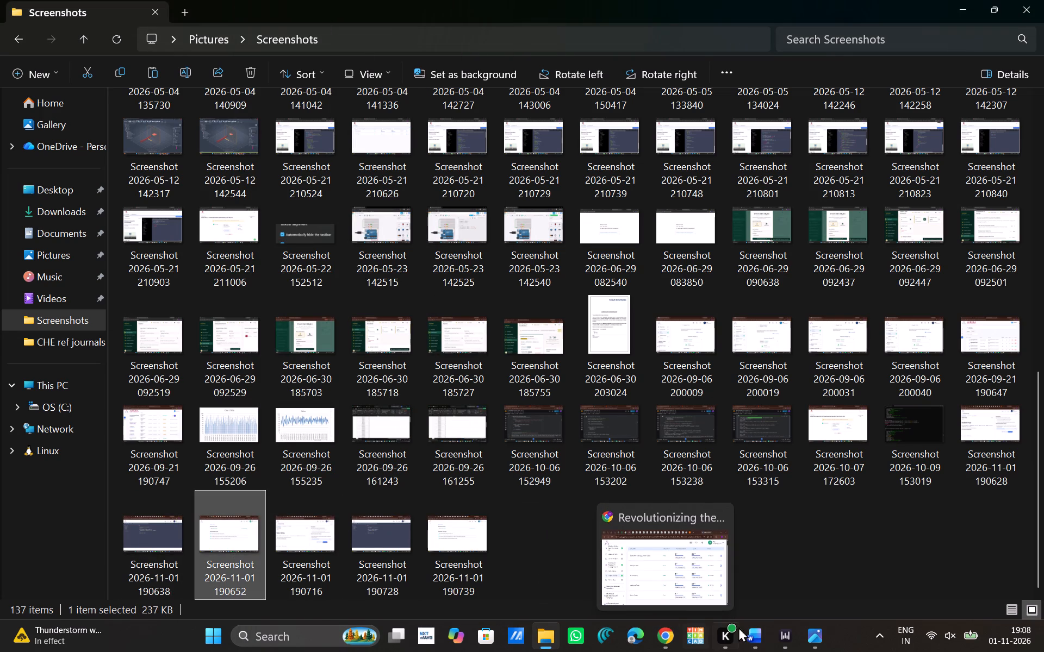
{"action": "left_click", "coordinate": [863, 568]}
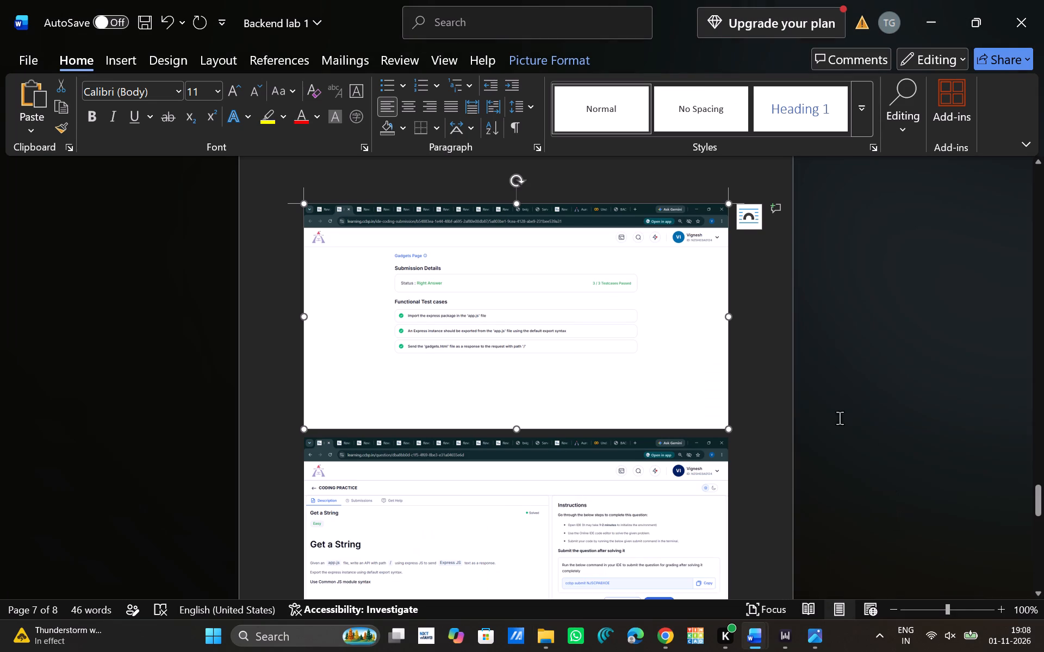
{"action": "left_click", "coordinate": [541, 364]}
{"action": "key", "text": "BackSpace"}
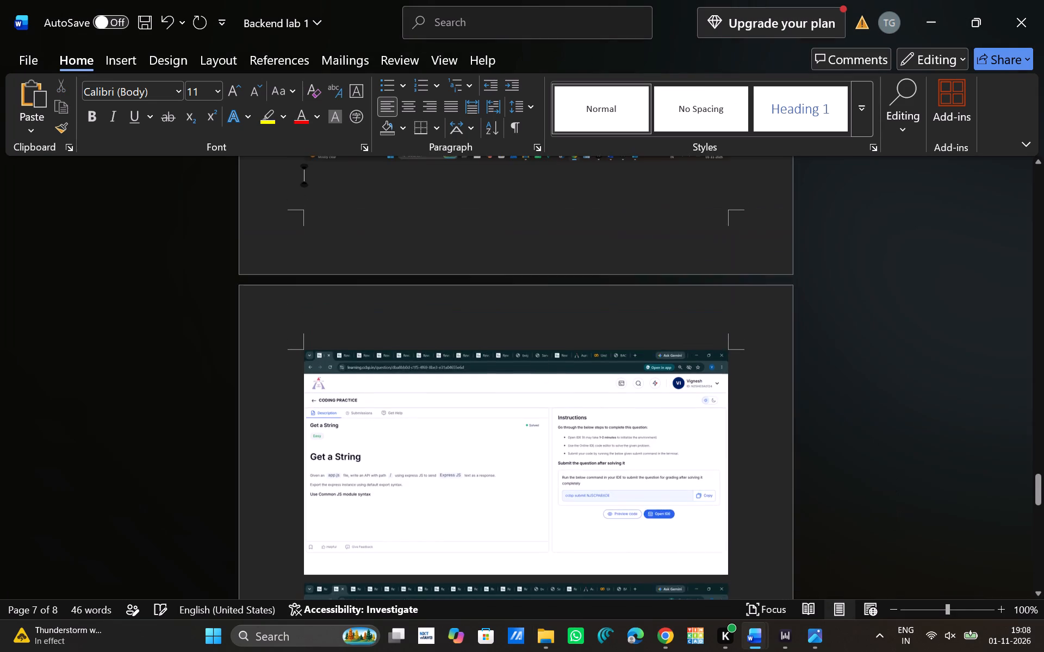
{"action": "key", "text": "ctrl+v"}
{"action": "scroll", "coordinate": [541, 364], "scroll_direction": "down", "scroll_amount": 2}
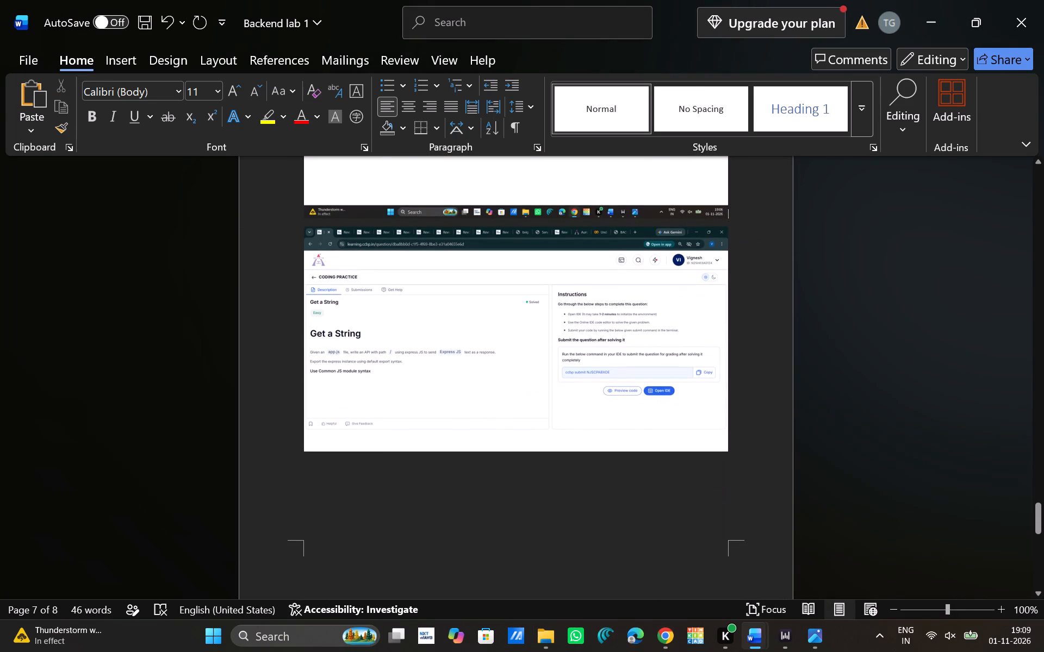
{"action": "left_click", "coordinate": [541, 364]}
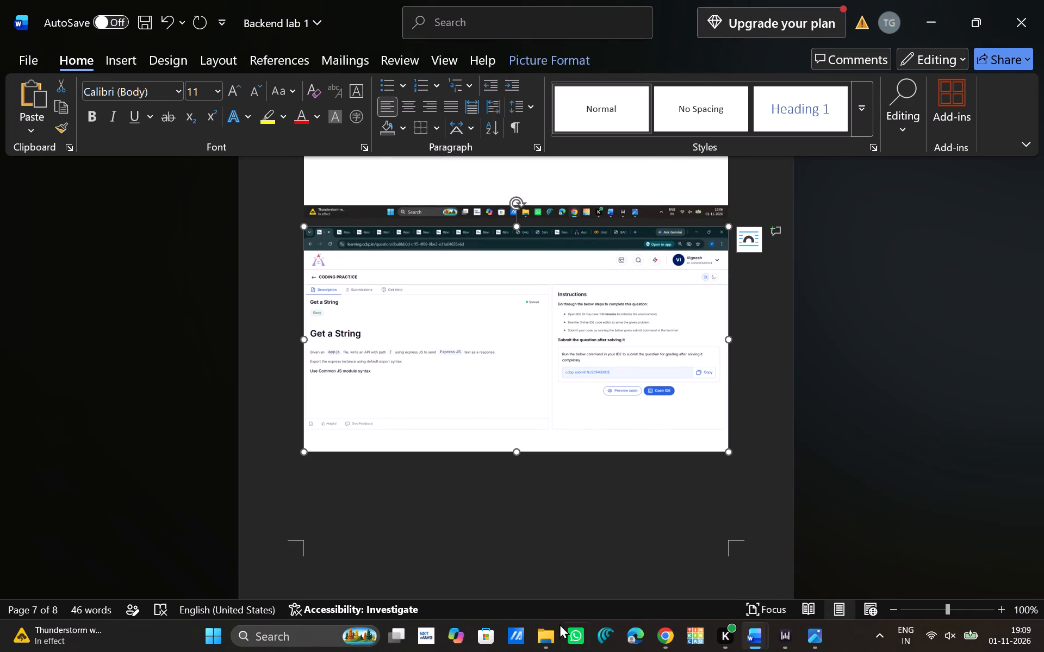
{"action": "left_click", "coordinate": [548, 593]}
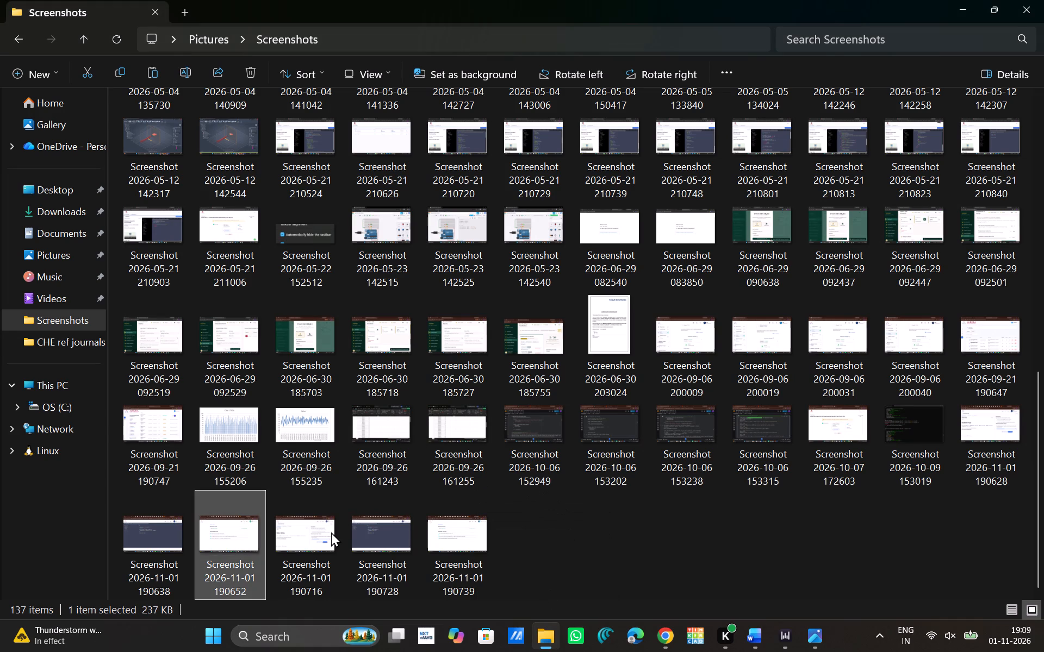
{"action": "left_click", "coordinate": [331, 532]}
{"action": "right_click", "coordinate": [331, 532]}
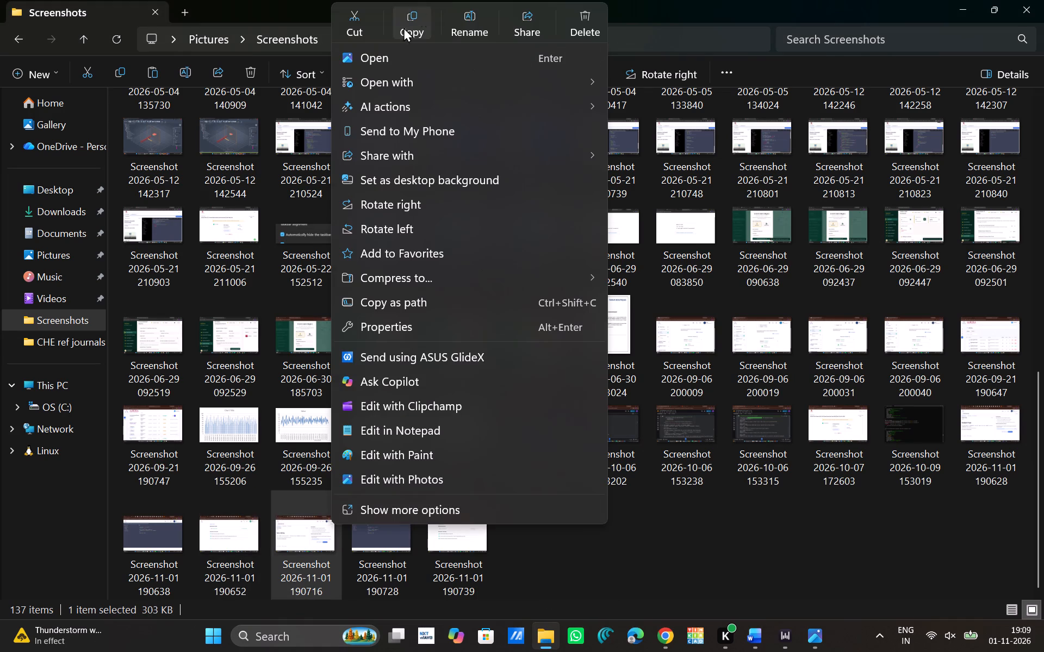
{"action": "left_click", "coordinate": [399, 36]}
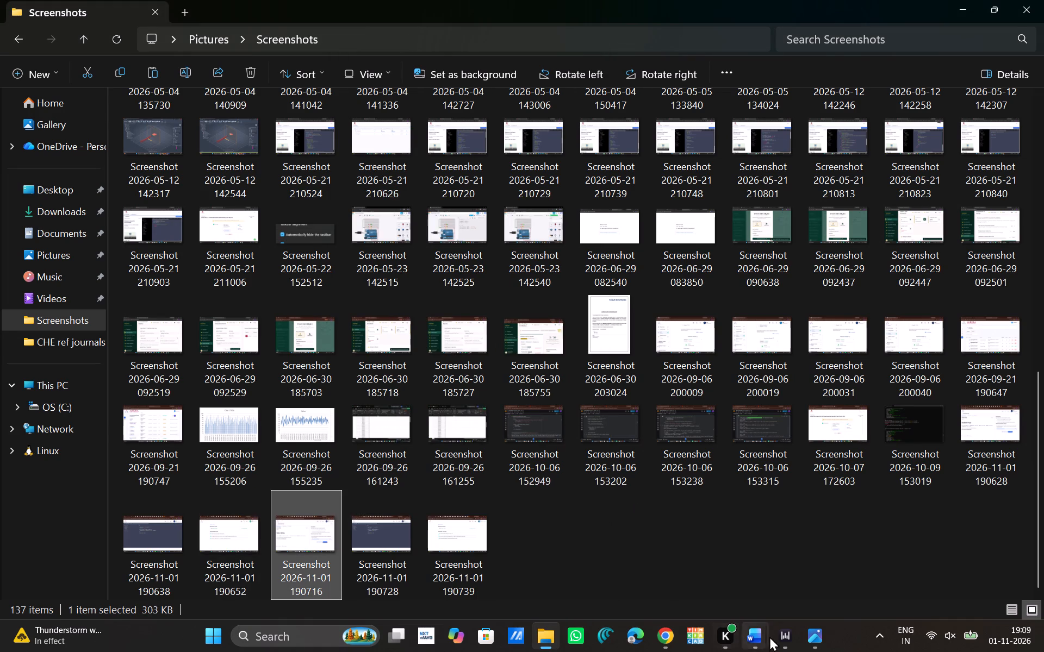
{"action": "left_click", "coordinate": [892, 553]}
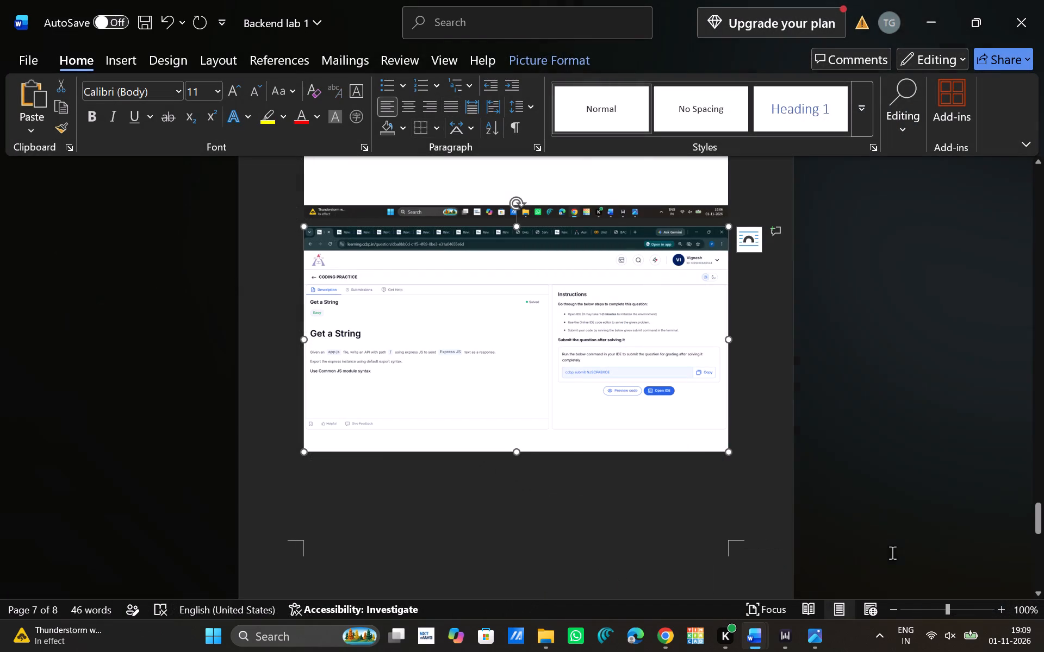
{"action": "left_click", "coordinate": [551, 378]}
{"action": "key", "text": "BackSpace"}
{"action": "key", "text": "ctrl+v"}
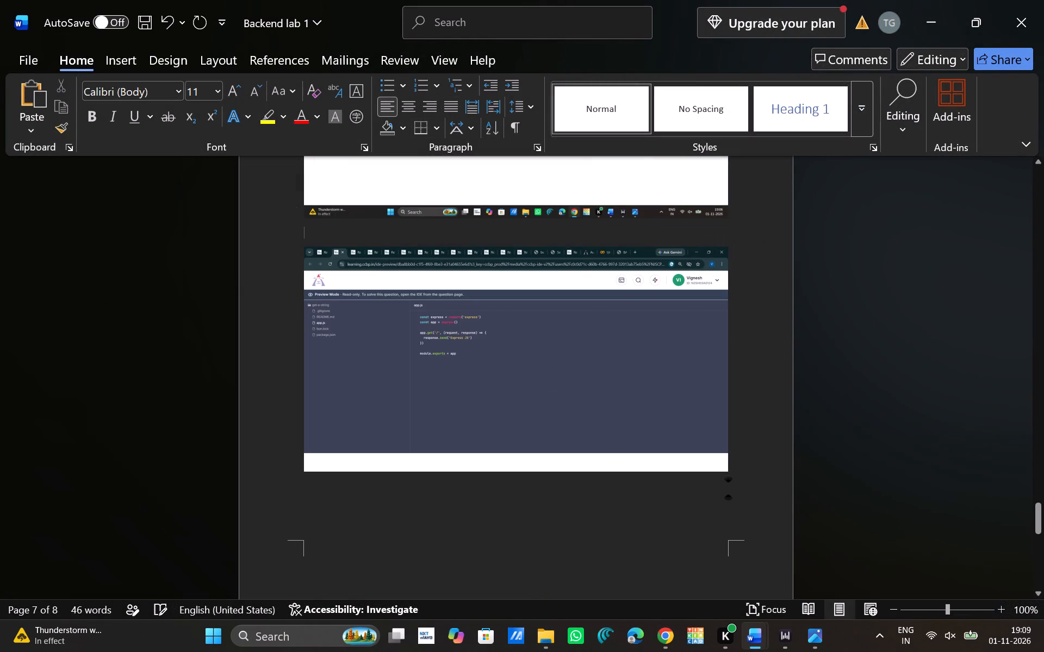
{"action": "scroll", "coordinate": [551, 378], "scroll_direction": "down", "scroll_amount": 1}
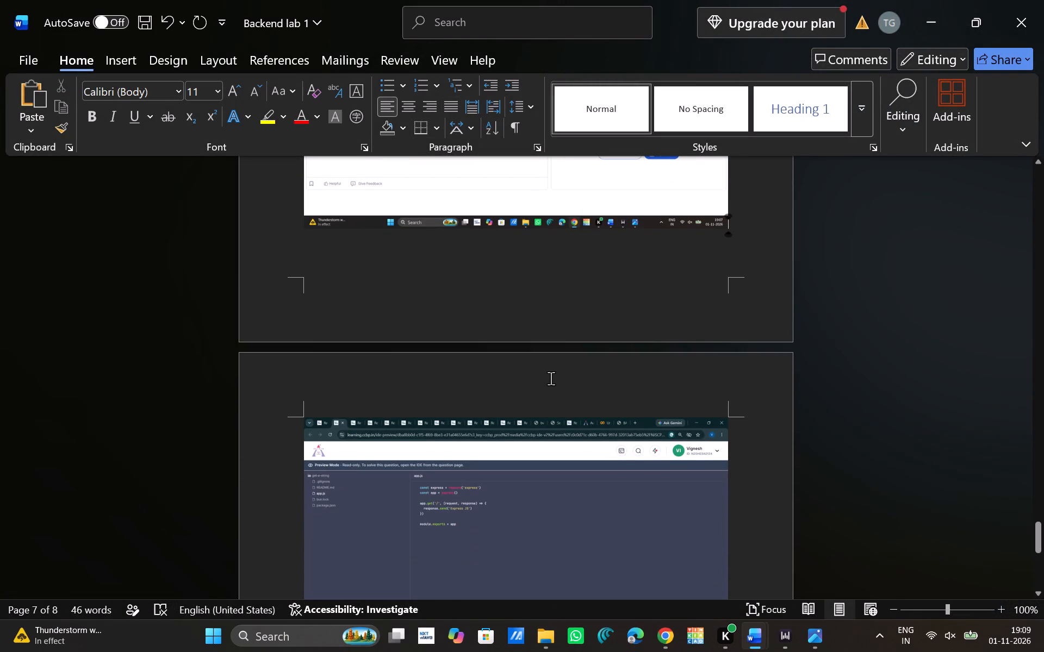
{"action": "scroll", "coordinate": [551, 378], "scroll_direction": "up", "scroll_amount": 1}
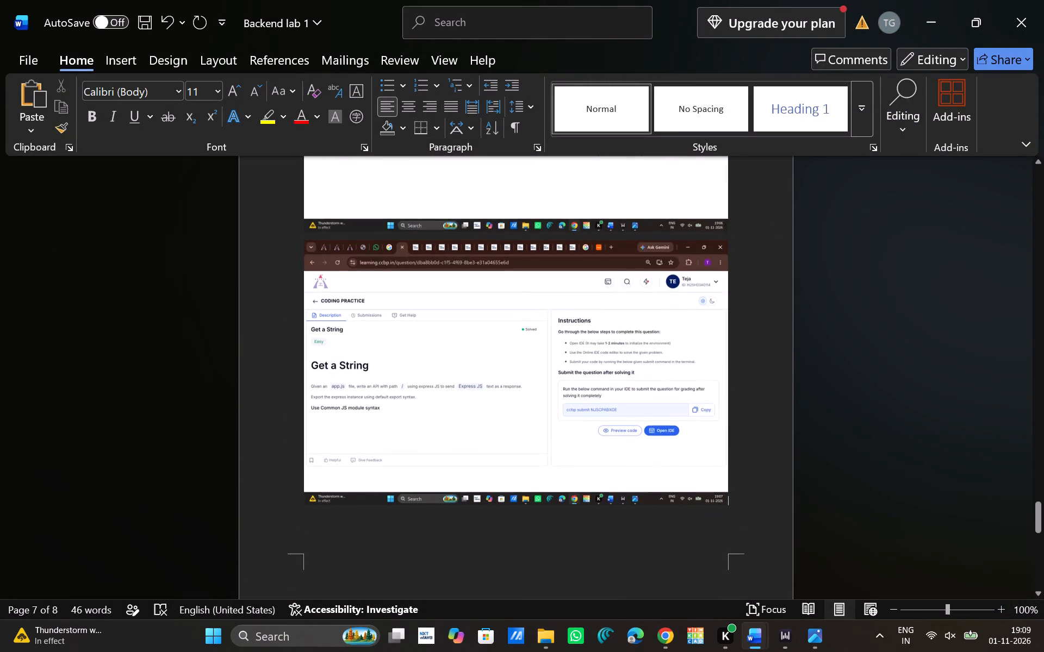
{"action": "scroll", "coordinate": [551, 378], "scroll_direction": "down", "scroll_amount": 3}
{"action": "left_click", "coordinate": [532, 451]}
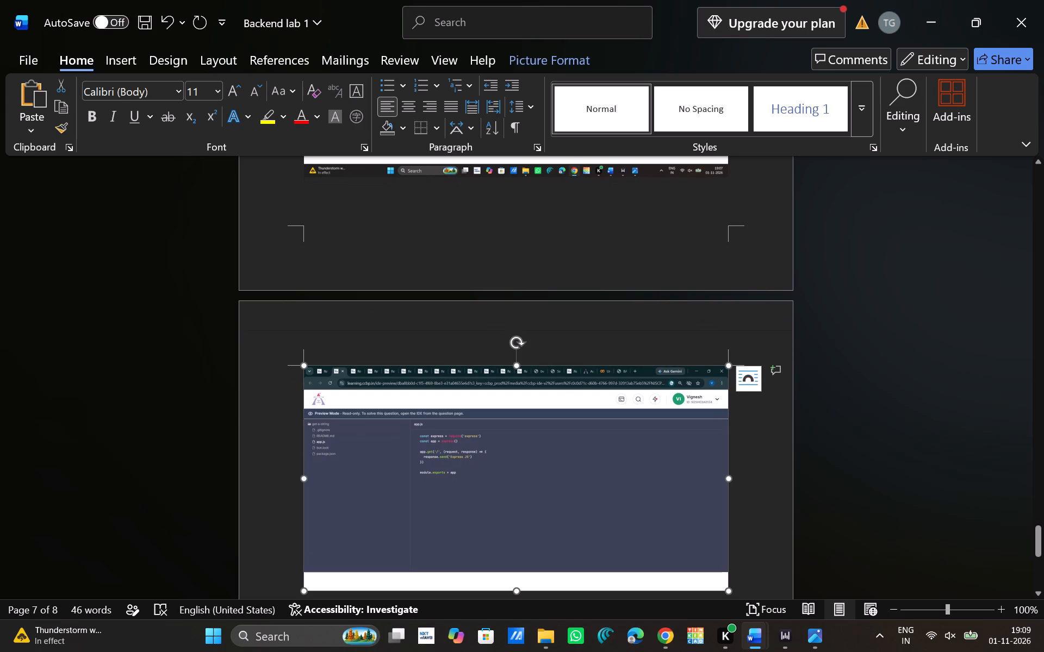
{"action": "left_click", "coordinate": [549, 566]}
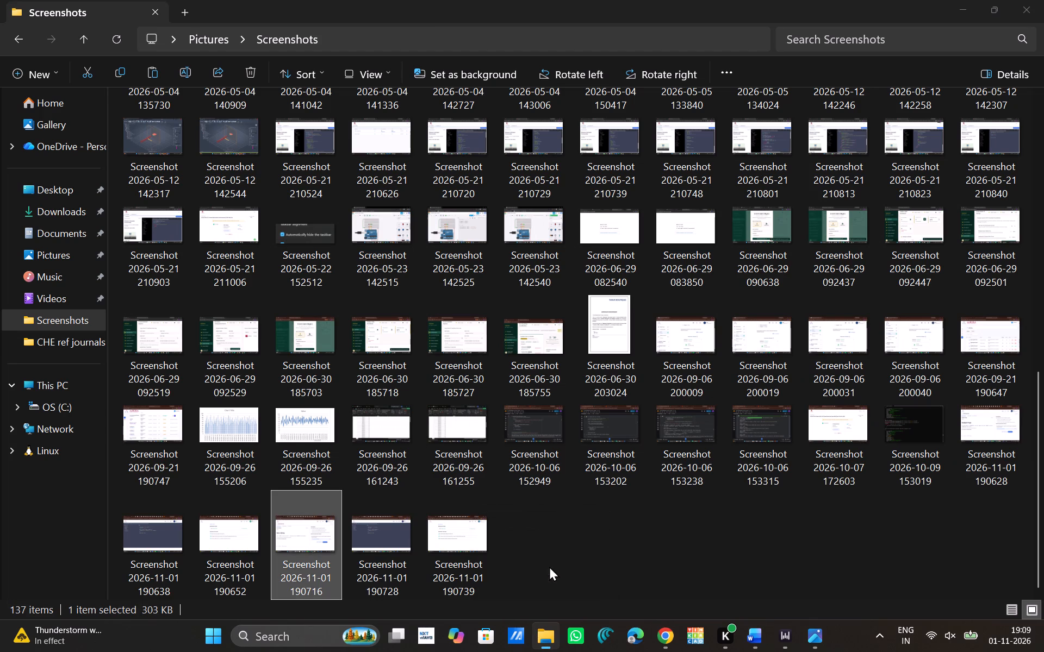
{"action": "left_click", "coordinate": [387, 537]}
{"action": "right_click", "coordinate": [387, 537]}
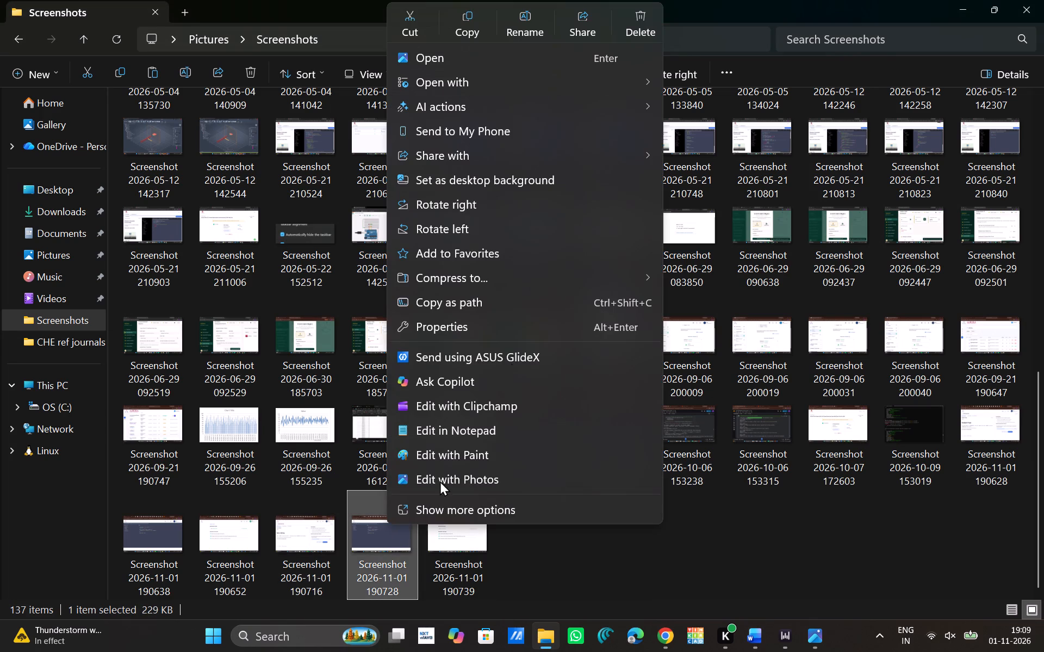
{"action": "left_click", "coordinate": [475, 21]}
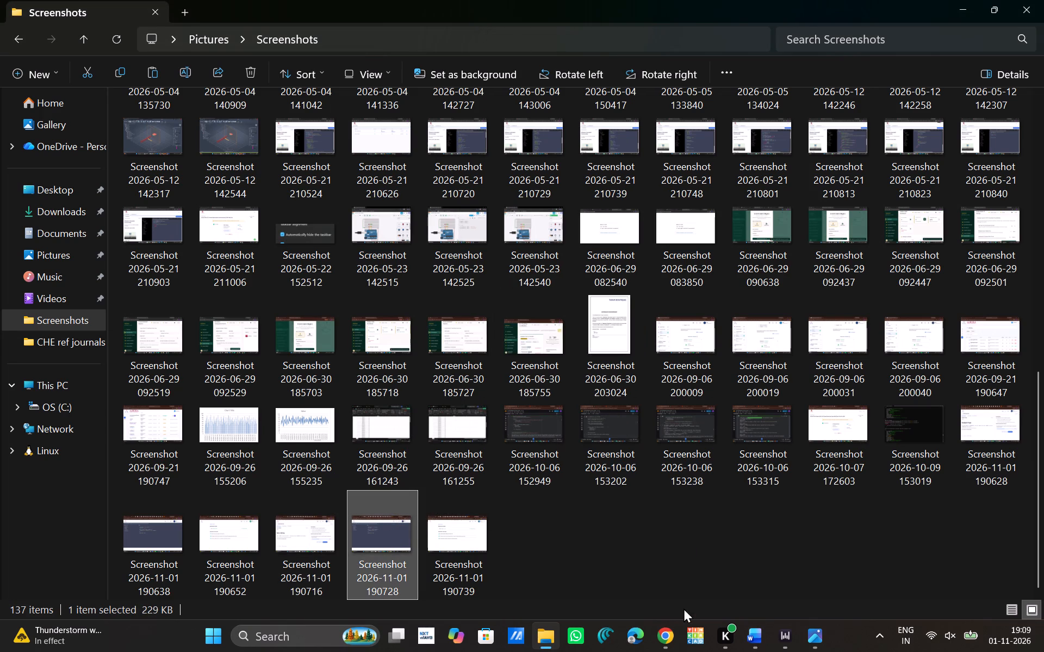
{"action": "left_click", "coordinate": [869, 552]}
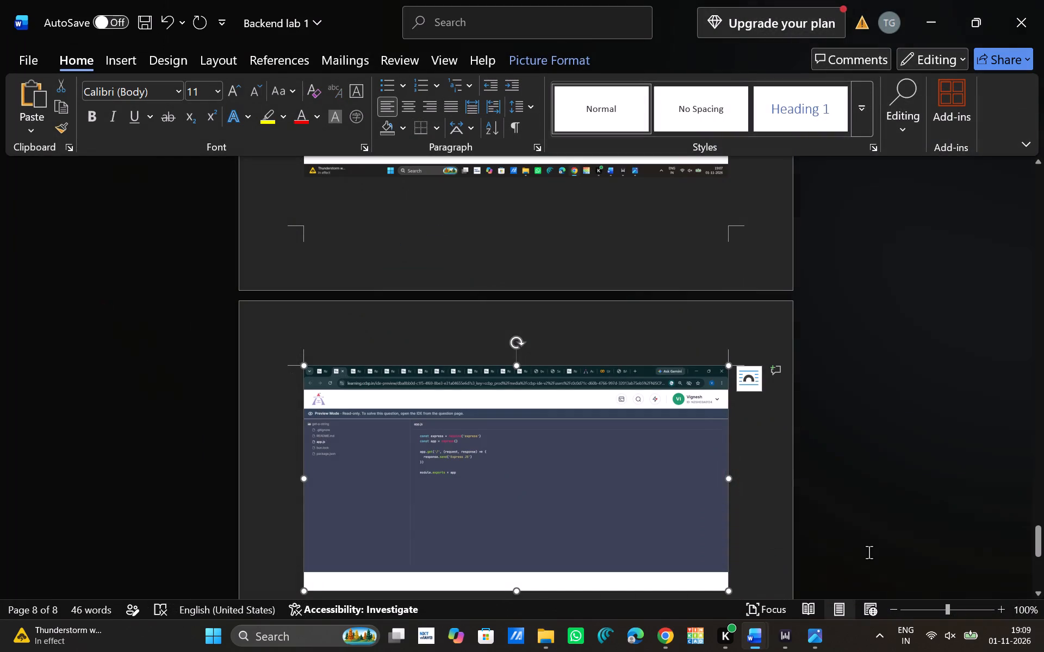
{"action": "scroll", "coordinate": [612, 490], "scroll_direction": "down", "scroll_amount": 1}
{"action": "left_click", "coordinate": [604, 417]}
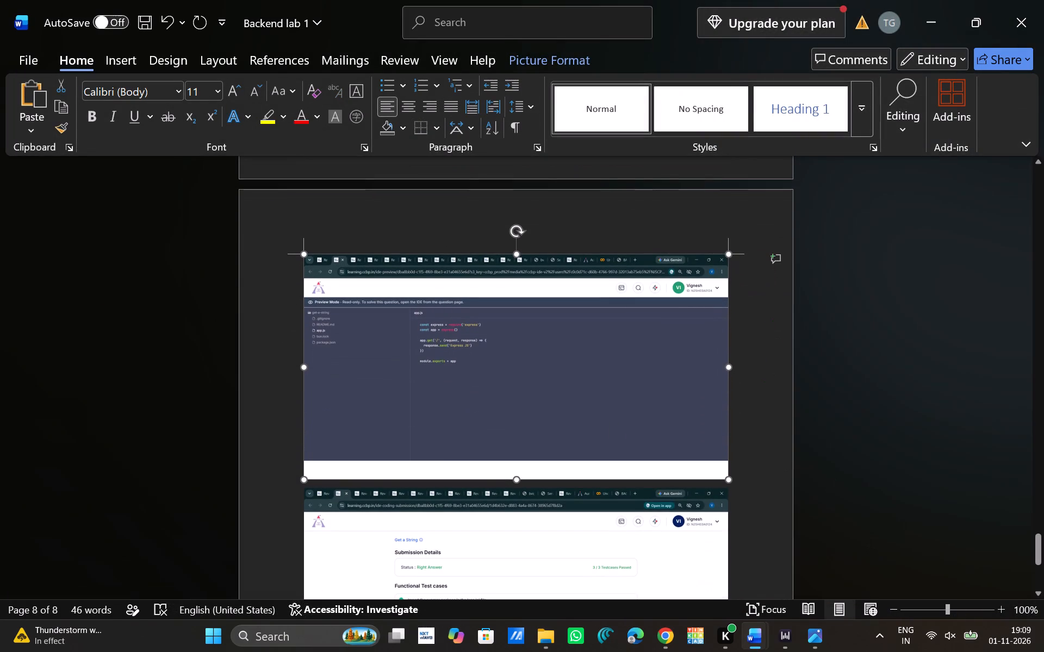
{"action": "key", "text": "BackSpace"}
{"action": "key", "text": "ctrl+v"}
{"action": "scroll", "coordinate": [604, 417], "scroll_direction": "down", "scroll_amount": 2}
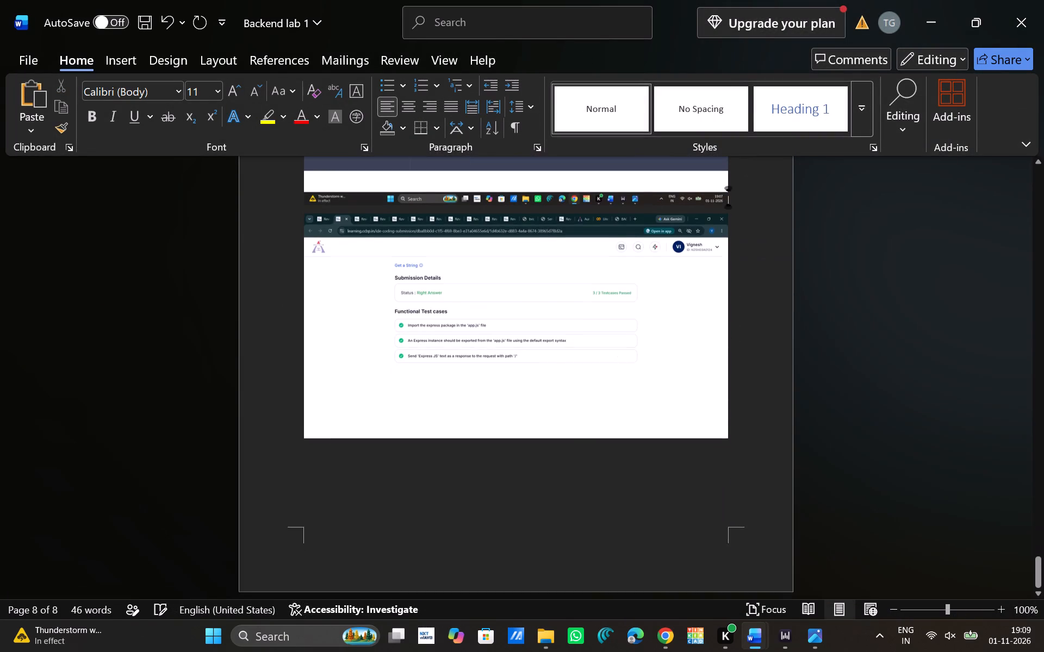
{"action": "left_click", "coordinate": [594, 344]}
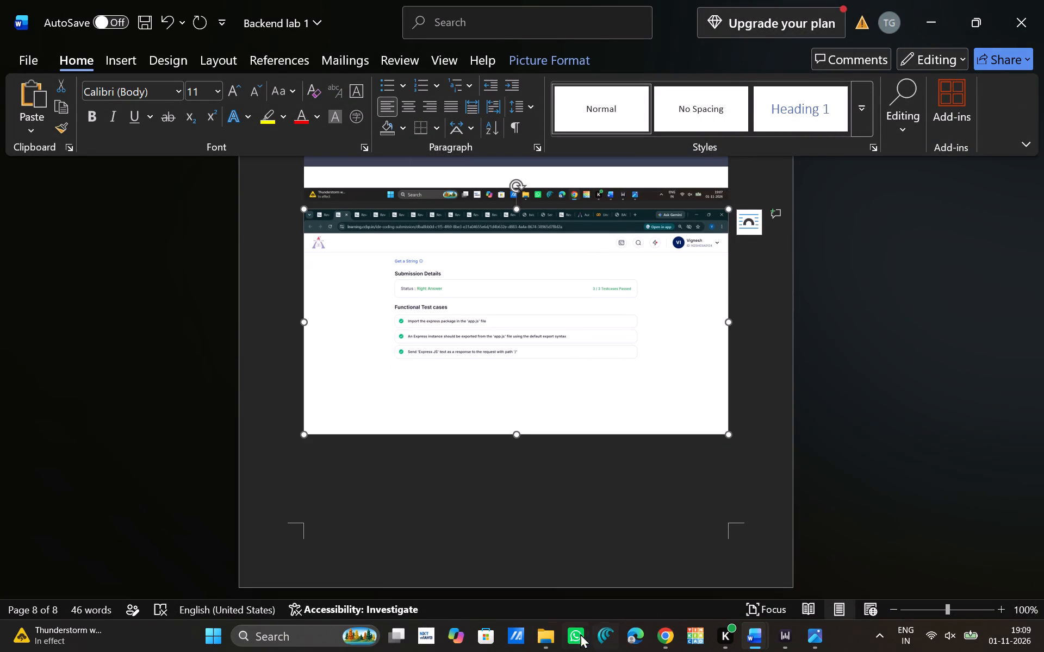
{"action": "left_click", "coordinate": [554, 564]}
{"action": "left_click", "coordinate": [446, 542]}
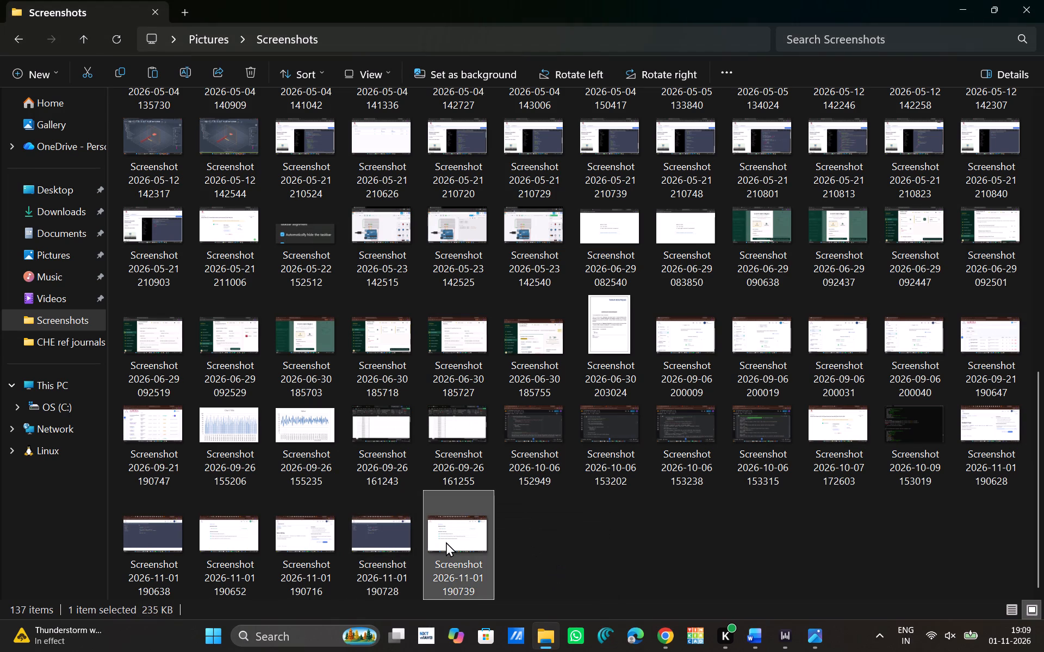
{"action": "right_click", "coordinate": [446, 542]}
{"action": "left_click", "coordinate": [524, 22]}
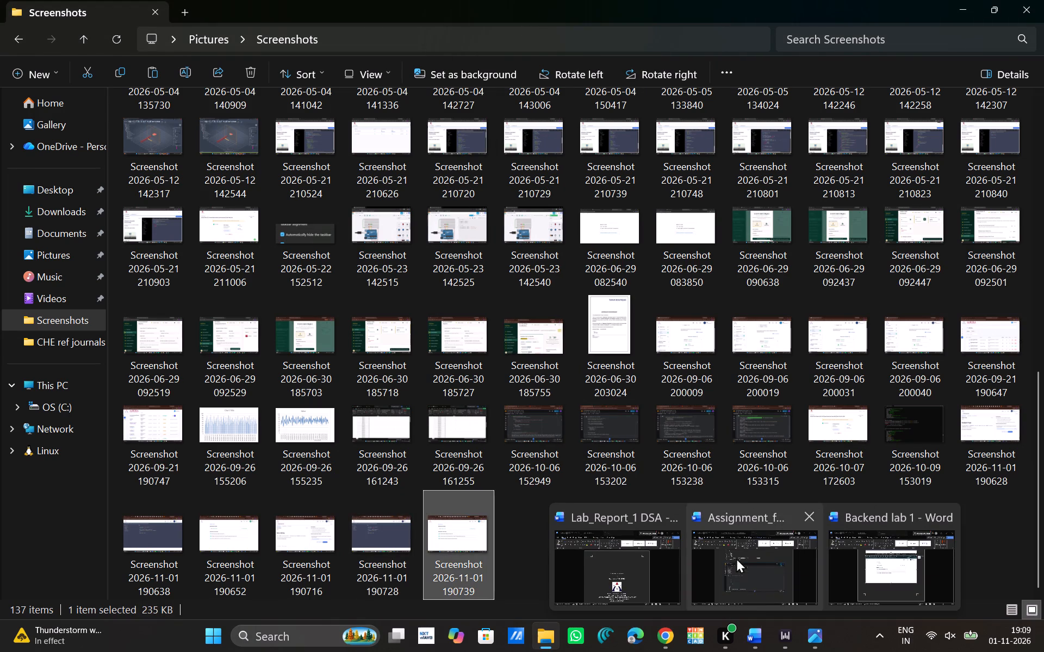
{"action": "left_click", "coordinate": [887, 543]}
{"action": "left_click", "coordinate": [663, 366]}
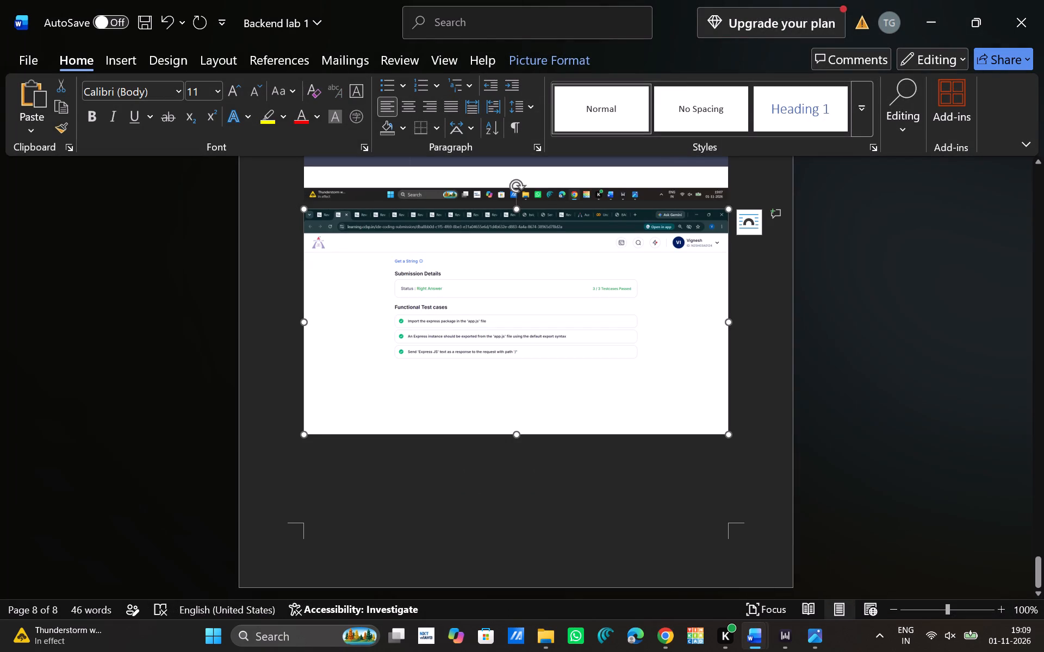
{"action": "key", "text": "BackSpace"}
{"action": "key", "text": "ctrl+v"}
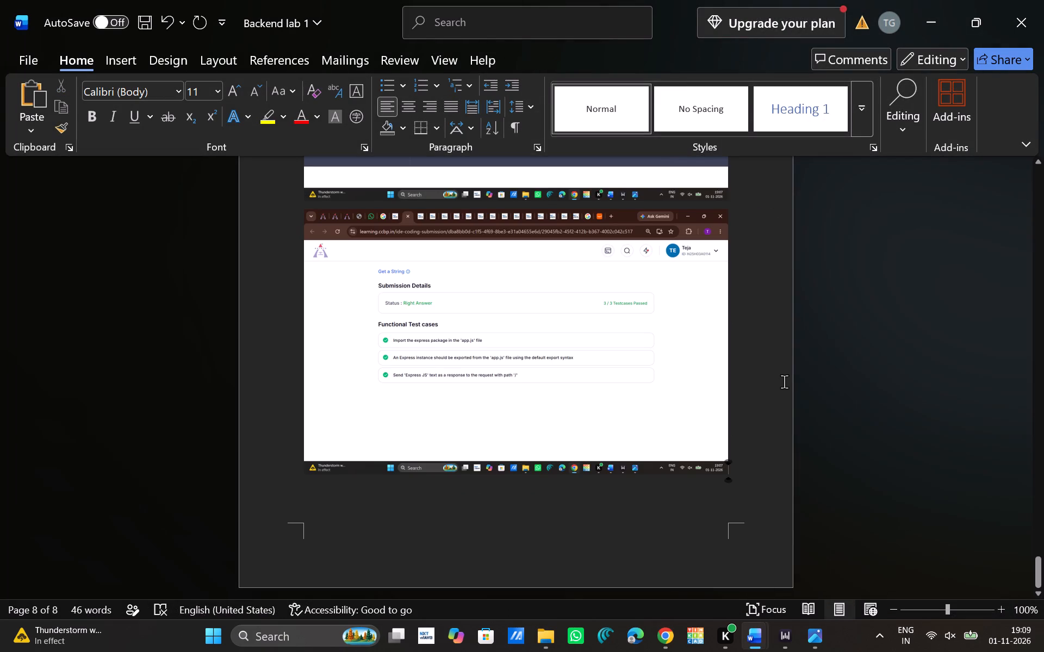
Review all the replaced pictures from the last page of the report back to the student details tables on the first page.
{"action": "scroll", "coordinate": [763, 378], "scroll_direction": "up", "scroll_amount": 1}
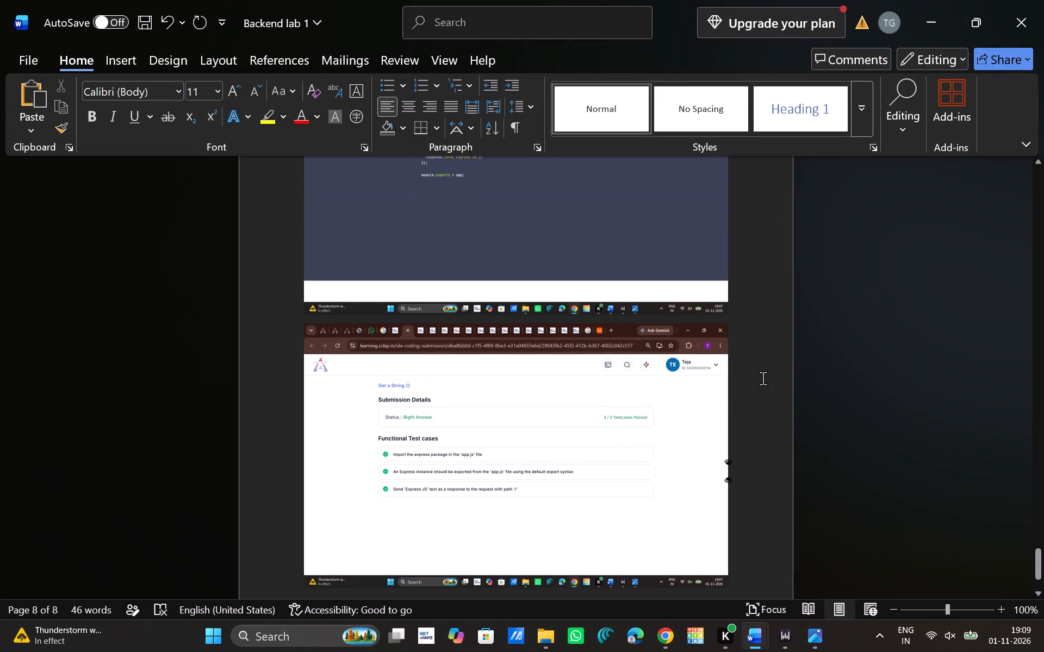
{"action": "scroll", "coordinate": [763, 378], "scroll_direction": "up", "scroll_amount": 6}
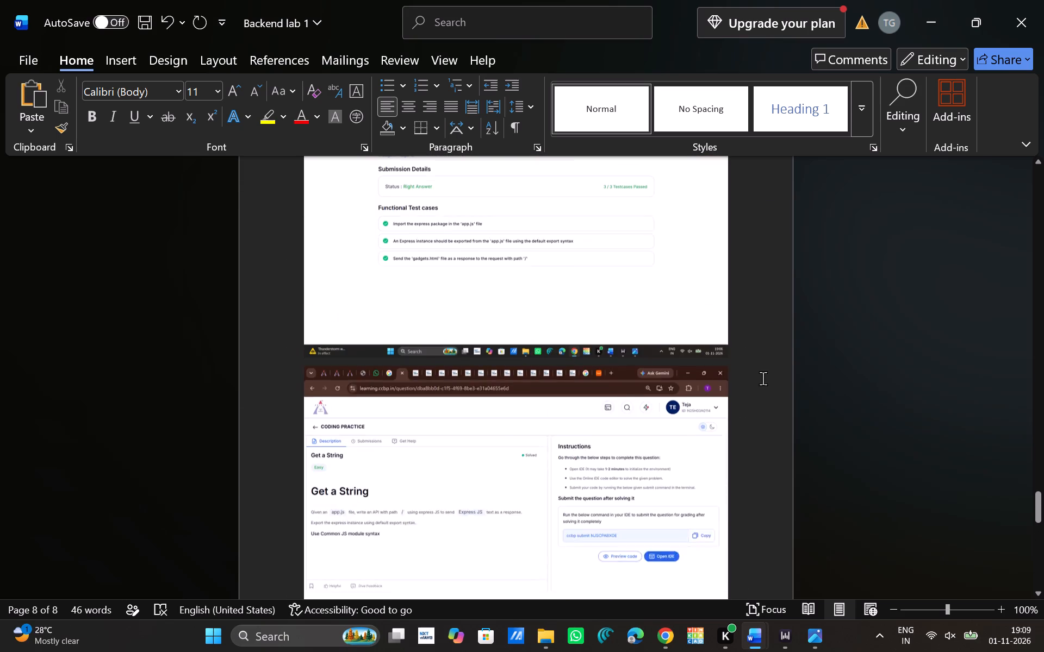
{"action": "scroll", "coordinate": [763, 378], "scroll_direction": "up", "scroll_amount": 3}
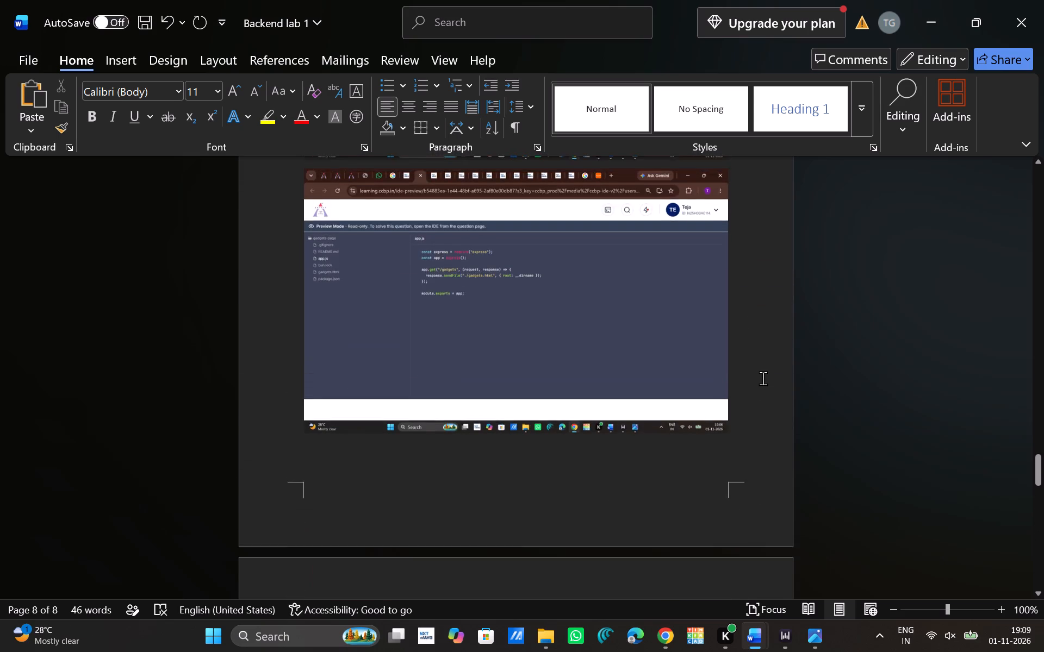
{"action": "scroll", "coordinate": [763, 378], "scroll_direction": "up", "scroll_amount": 4}
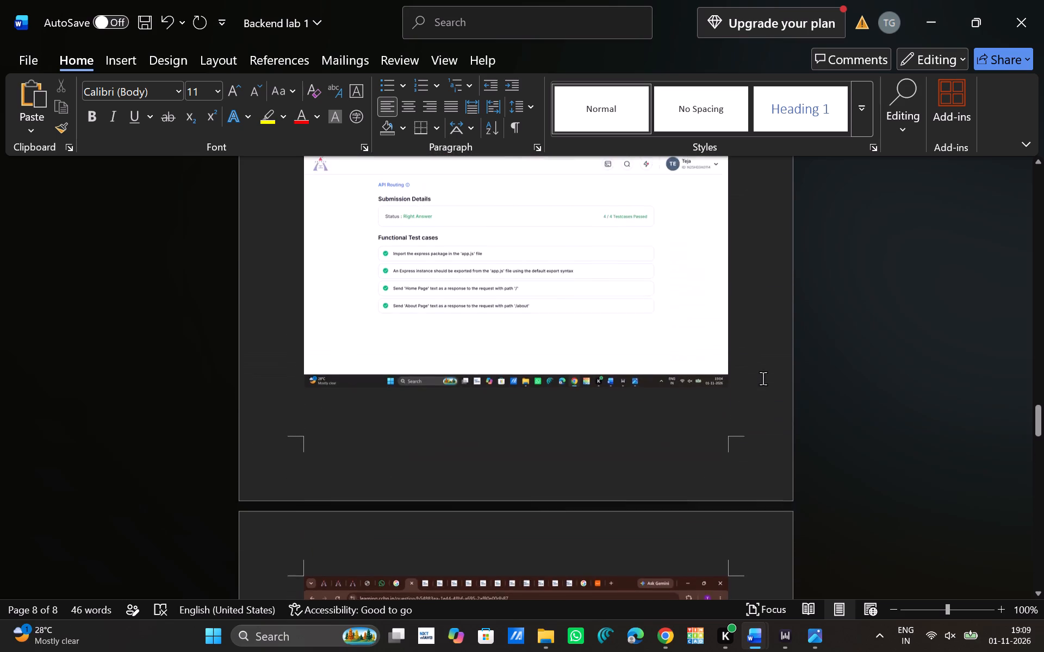
{"action": "scroll", "coordinate": [763, 378], "scroll_direction": "up", "scroll_amount": 4}
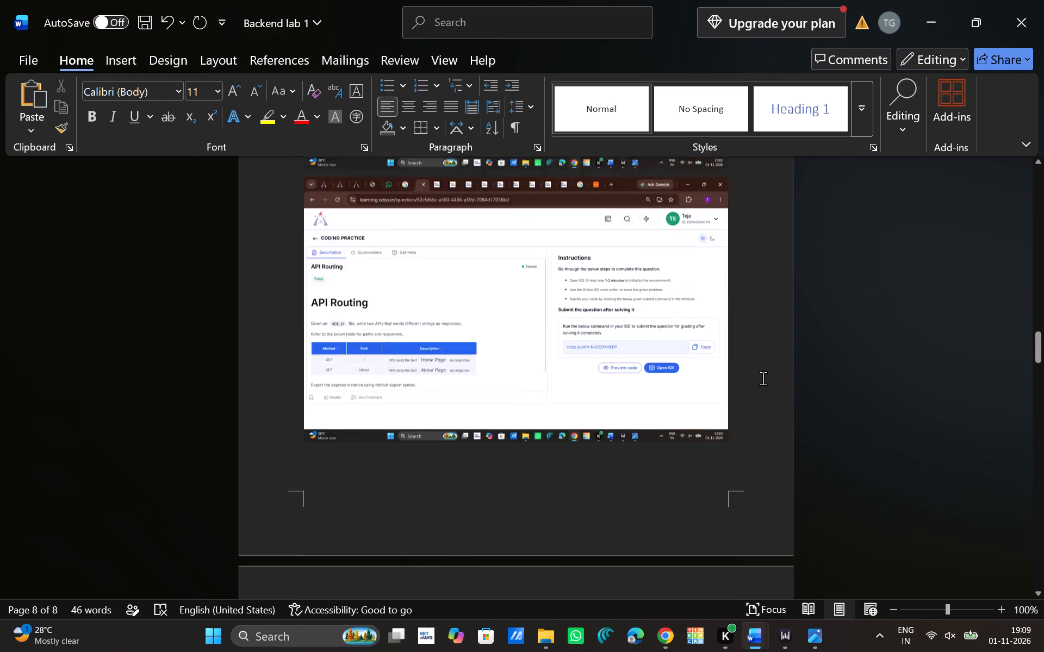
{"action": "scroll", "coordinate": [763, 378], "scroll_direction": "up", "scroll_amount": 4}
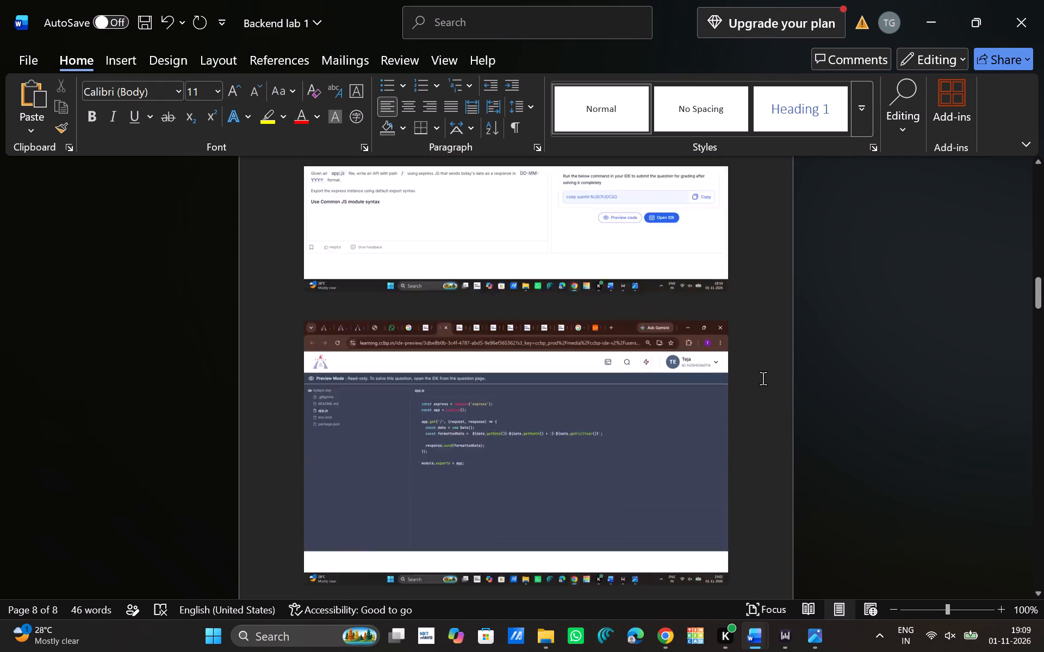
{"action": "scroll", "coordinate": [763, 378], "scroll_direction": "up", "scroll_amount": 4}
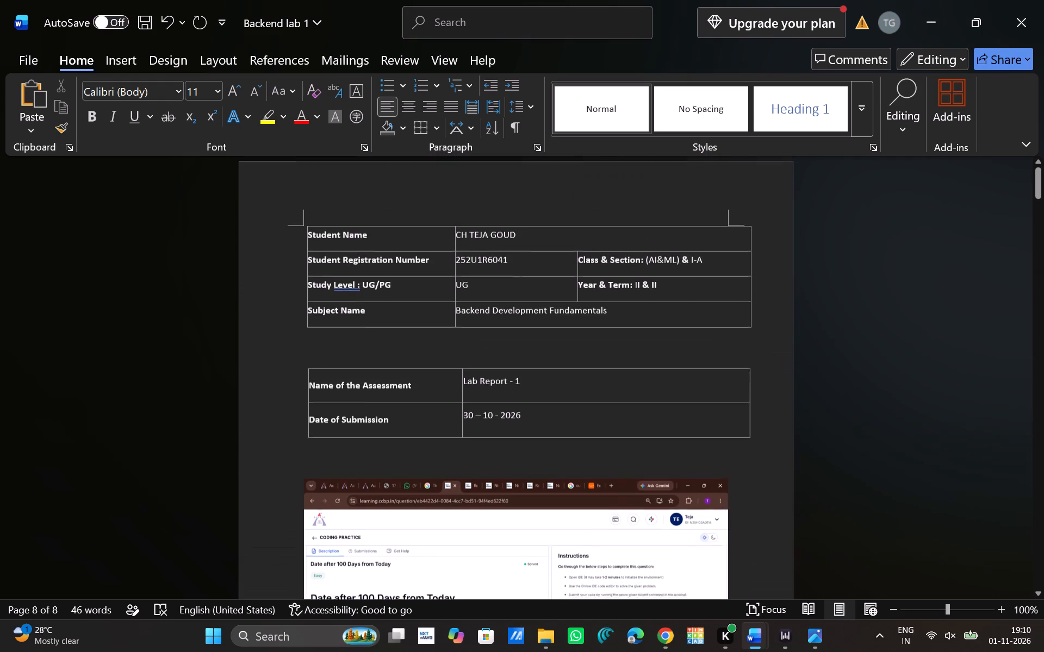
{"action": "scroll", "coordinate": [763, 378], "scroll_direction": "up", "scroll_amount": 2}
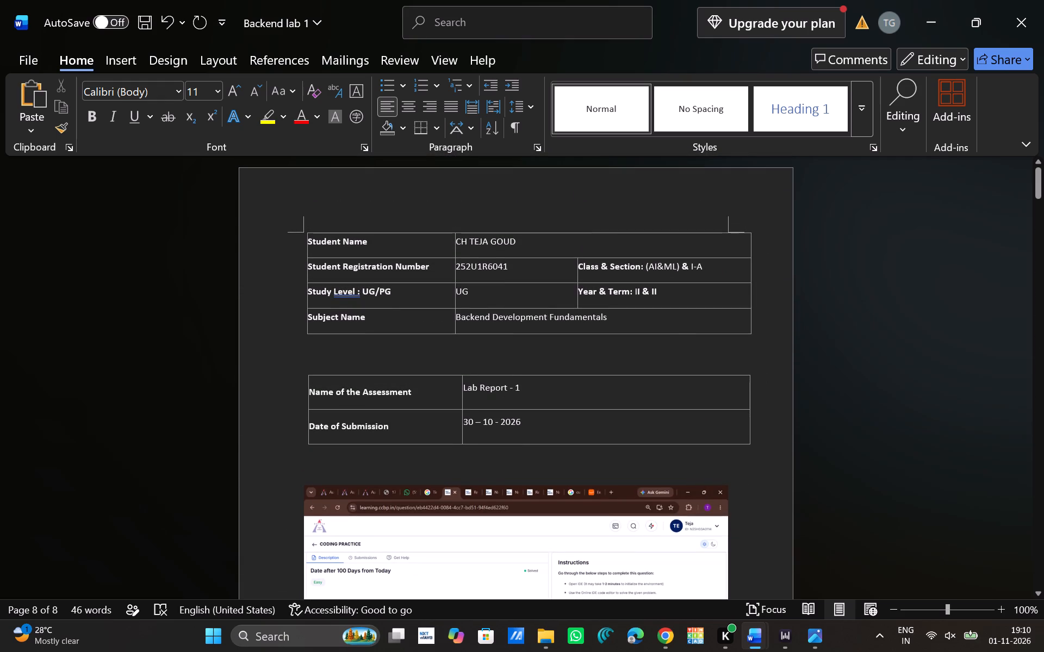
Save a copy of the report as a PDF named Backend lab 1 in the Downloads folder.
{"action": "left_click", "coordinate": [36, 57]}
{"action": "left_click", "coordinate": [80, 302]}
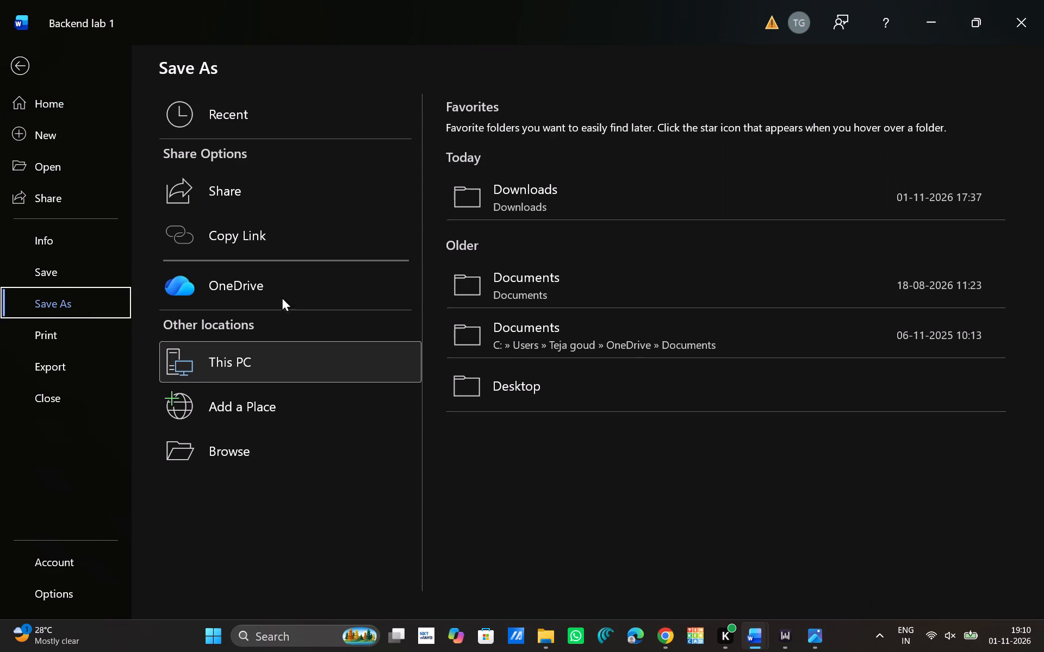
{"action": "left_click", "coordinate": [571, 192]}
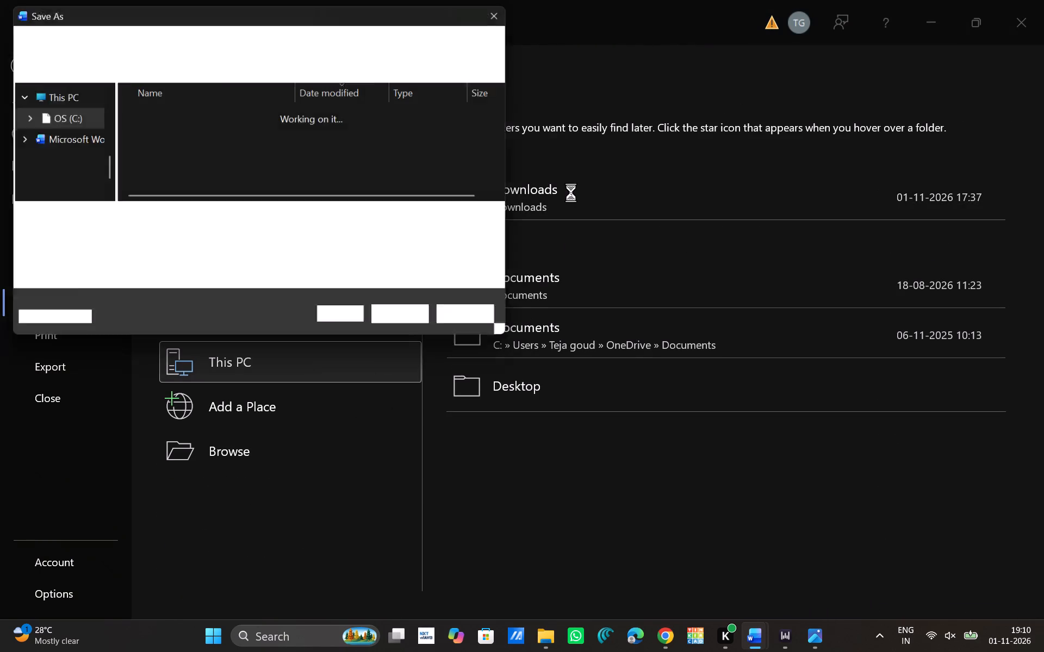
{"action": "left_click", "coordinate": [291, 236]}
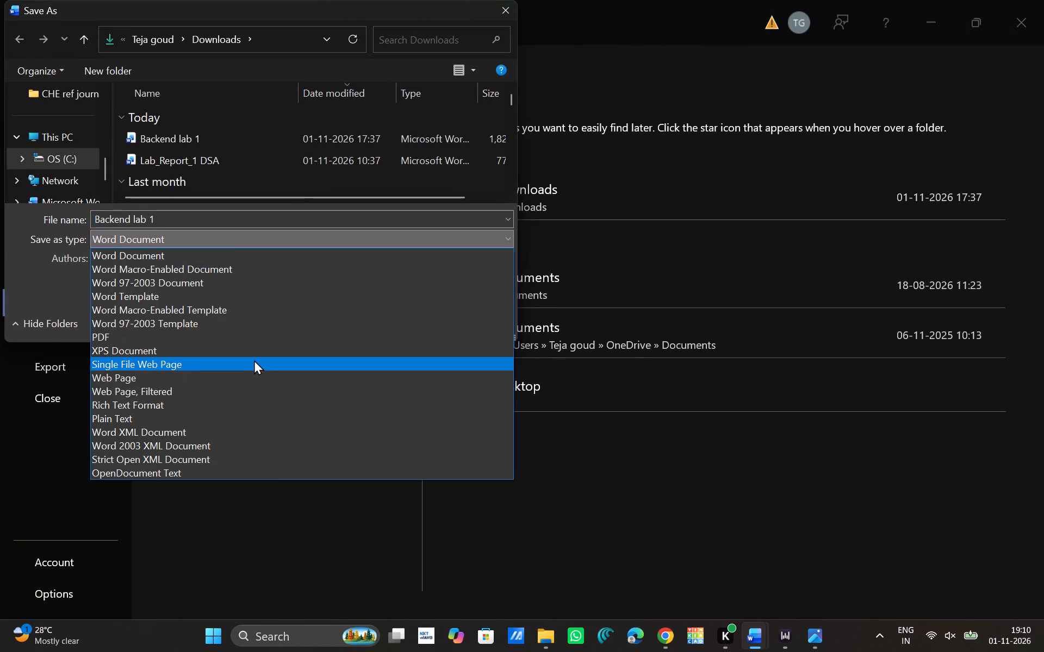
{"action": "left_click", "coordinate": [246, 340]}
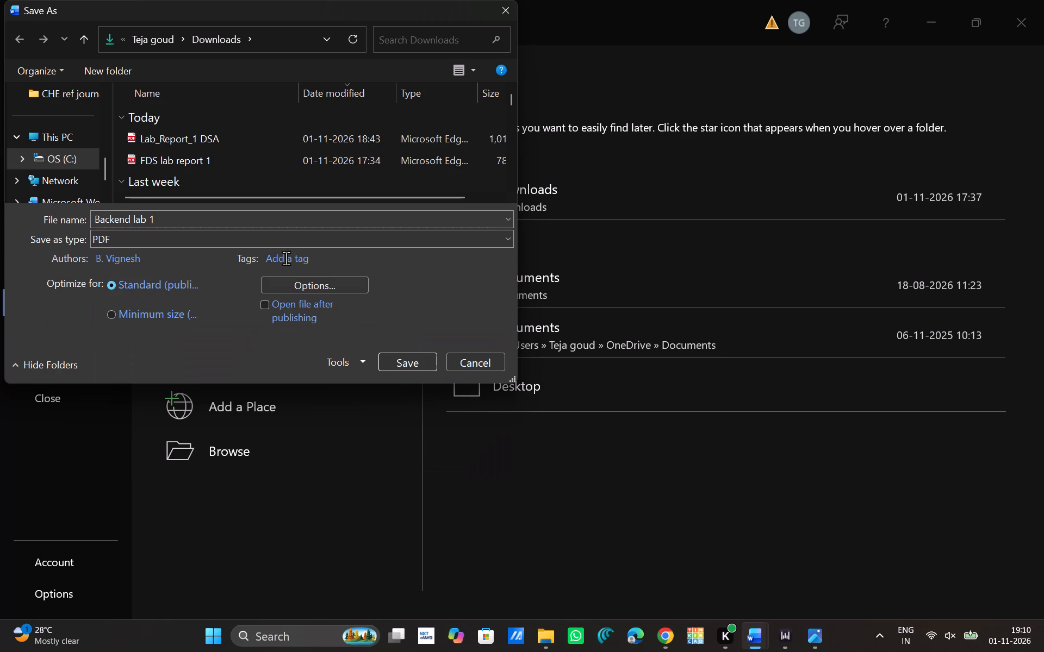
{"action": "left_click", "coordinate": [404, 366]}
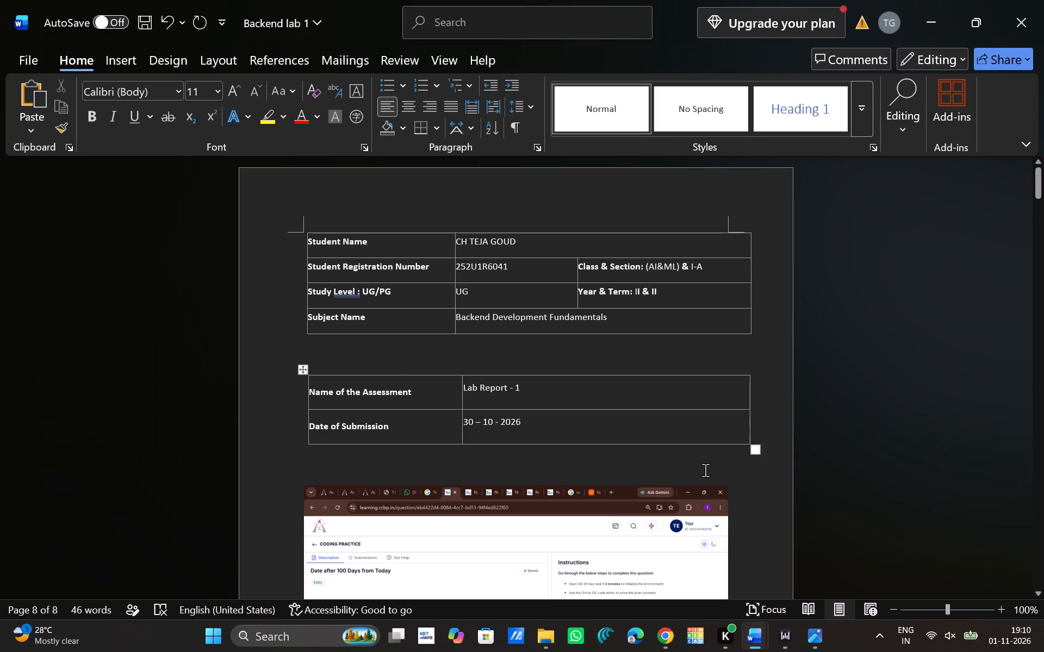
In Chrome, upload the Backend lab 1 PDF from Downloads to Lab Report 1 under the Backend Development Fundamentals assessments on the Aurora portal.
{"action": "left_click", "coordinate": [666, 572]}
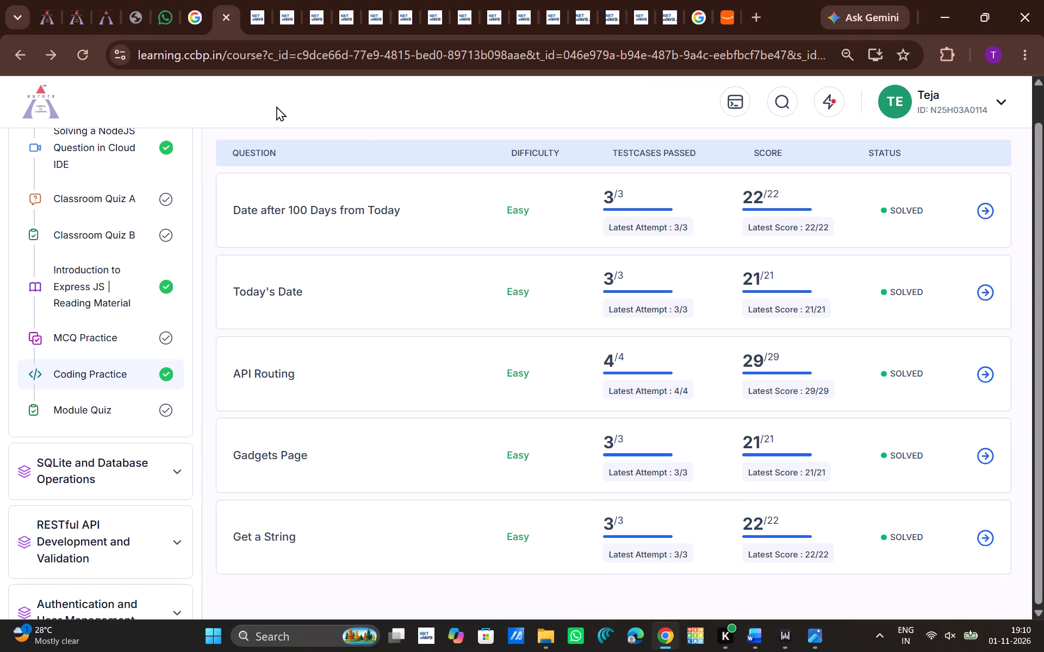
{"action": "left_click", "coordinate": [108, 11]}
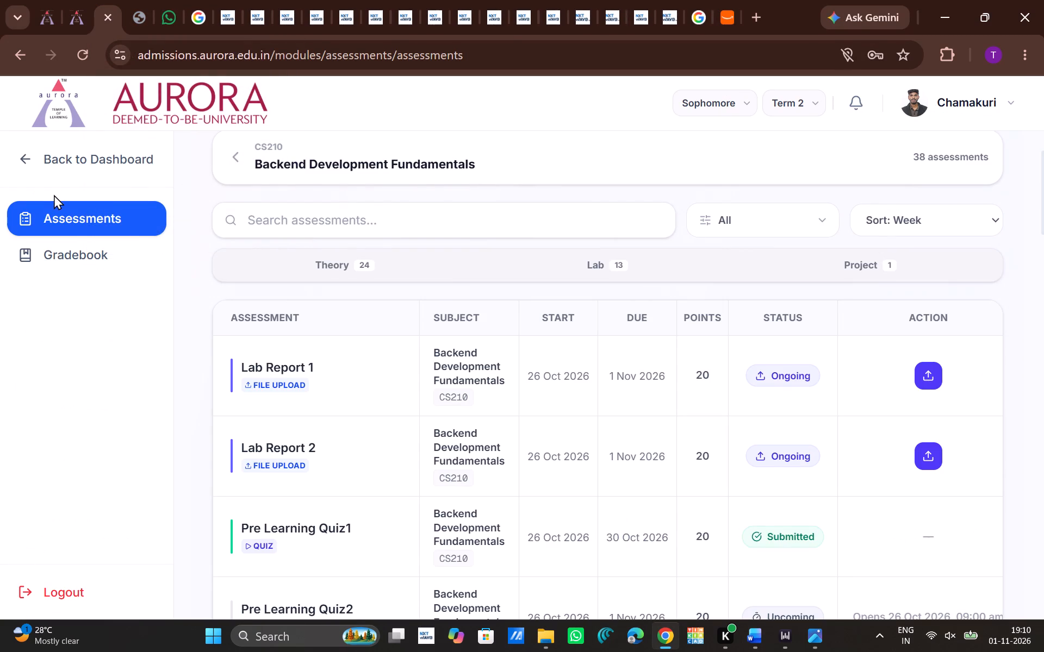
{"action": "scroll", "coordinate": [554, 376], "scroll_direction": "up", "scroll_amount": 1}
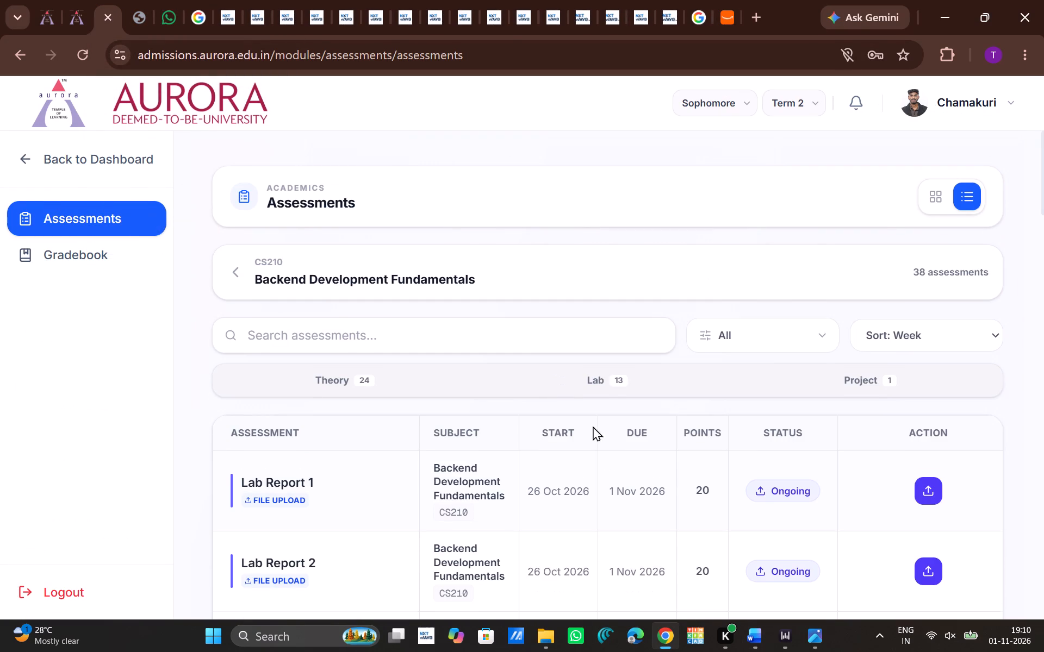
{"action": "left_click", "coordinate": [930, 493]}
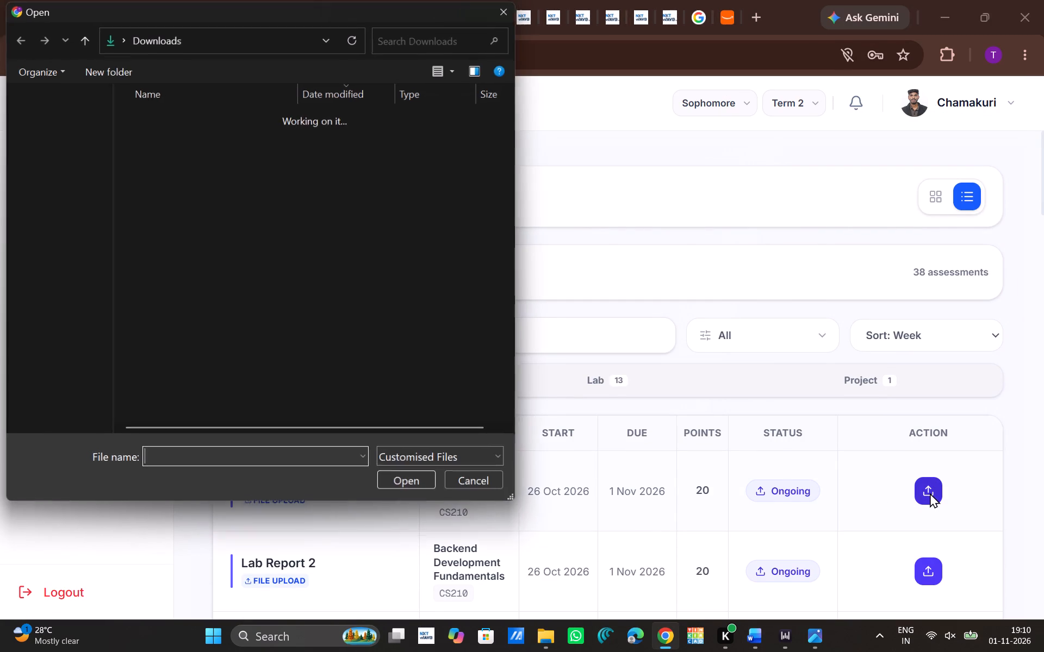
{"action": "double_click", "coordinate": [232, 139]}
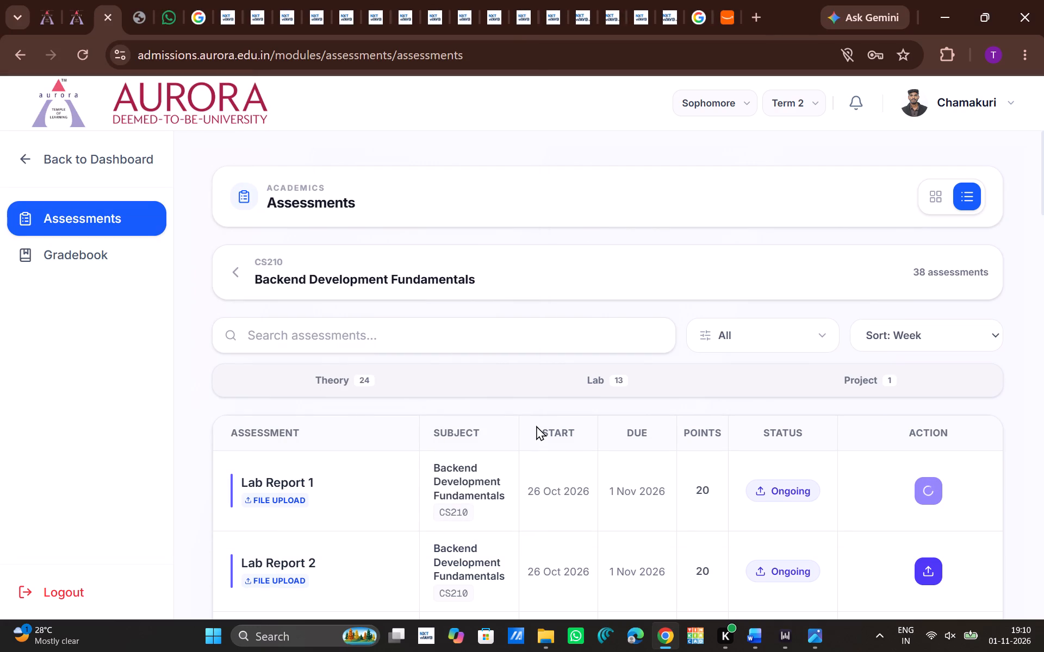
{"action": "scroll", "coordinate": [776, 587], "scroll_direction": "down", "scroll_amount": 1}
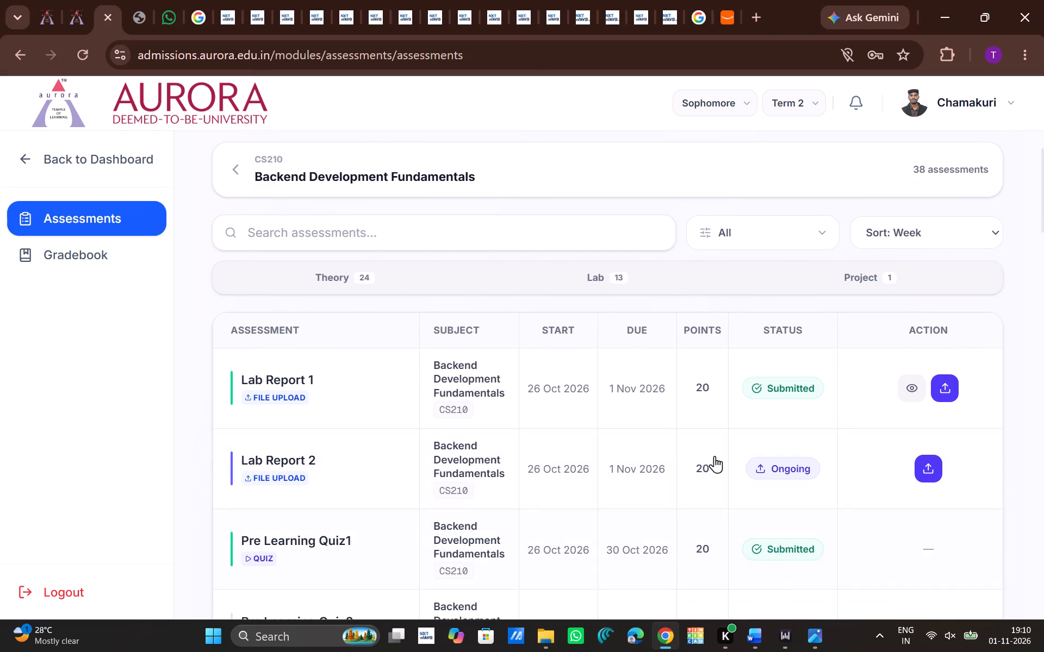
{"action": "scroll", "coordinate": [675, 435], "scroll_direction": "down", "scroll_amount": 1}
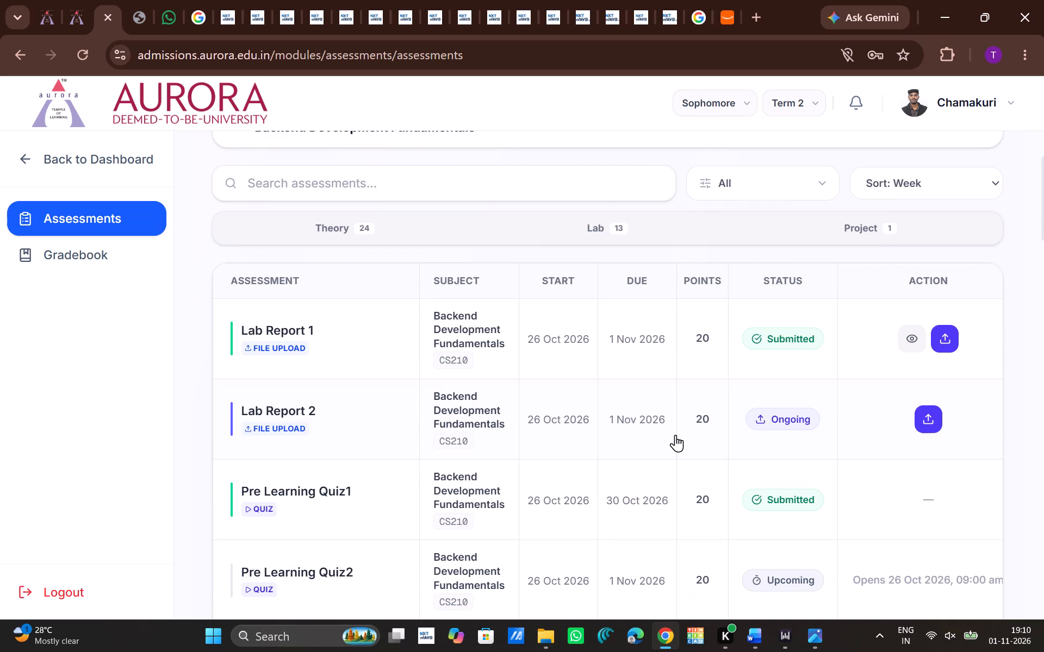